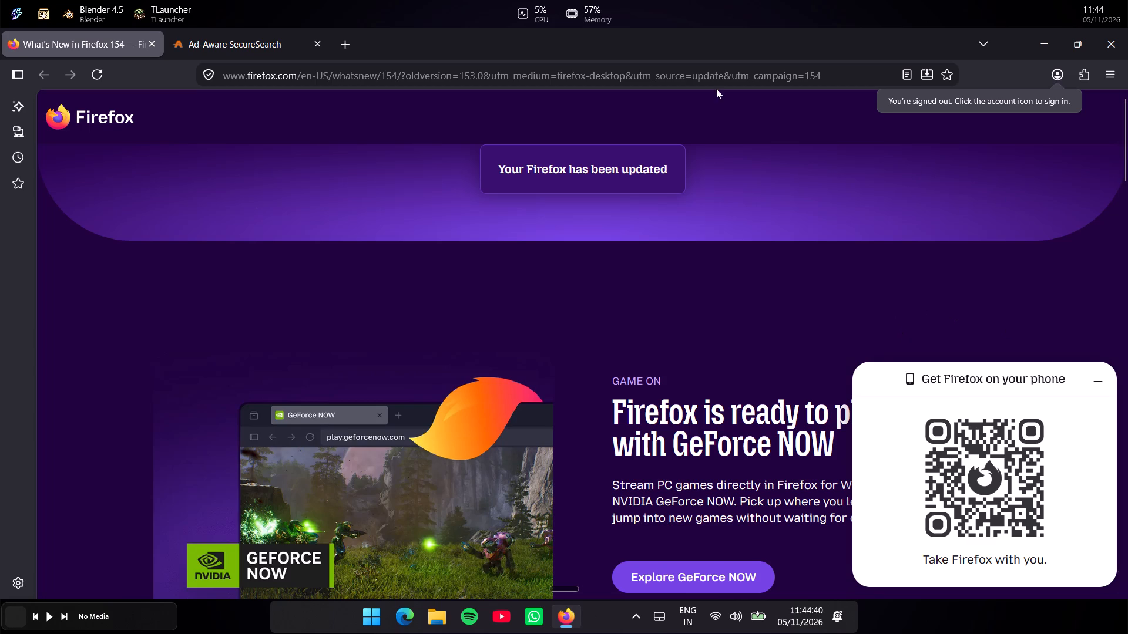
Close the Ad-Aware SecureSearch browser tab.
left_click(312, 40)
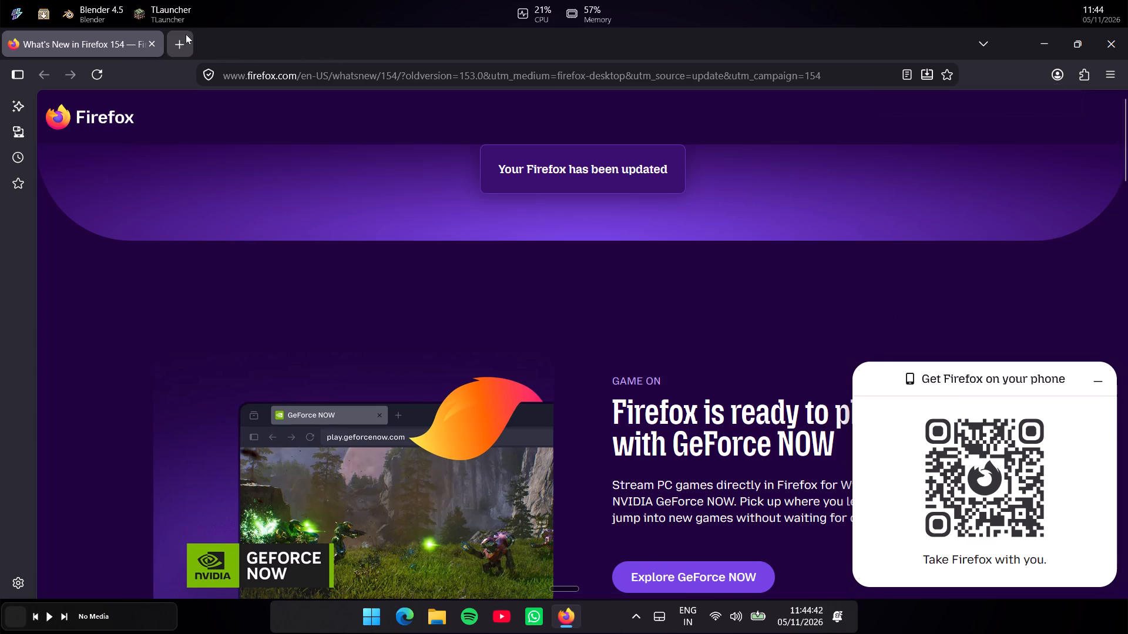
Open workflow.iitm.ac.in in a new browser tab, signing in to the IITM proxy with the prefilled credentials.
left_click(184, 39)
left_click(435, 210)
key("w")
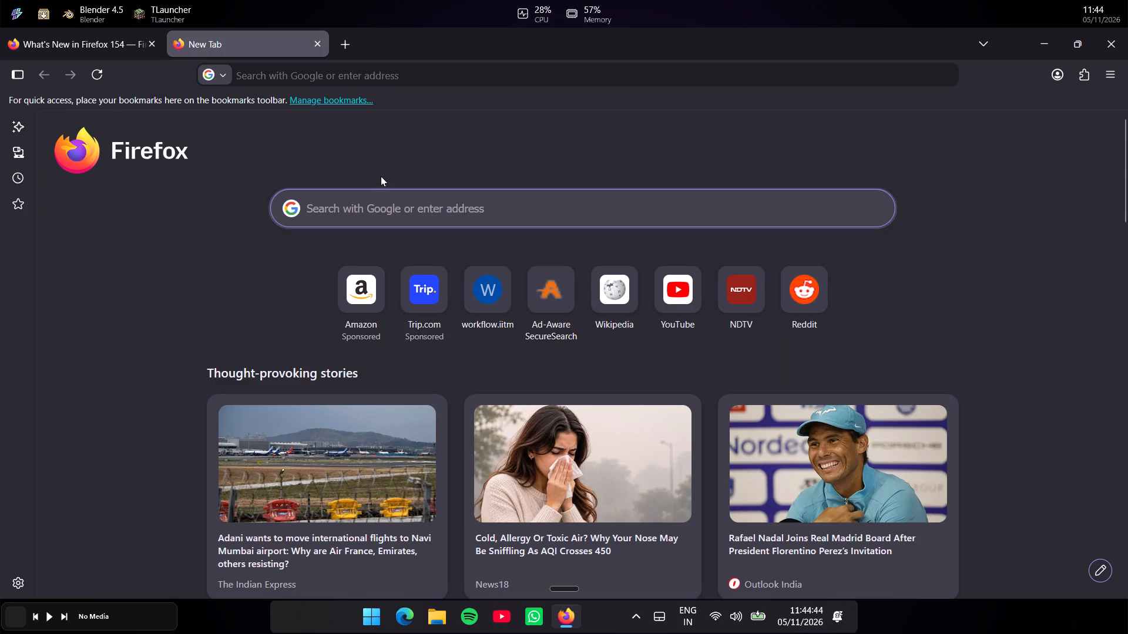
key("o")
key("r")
key("Return")
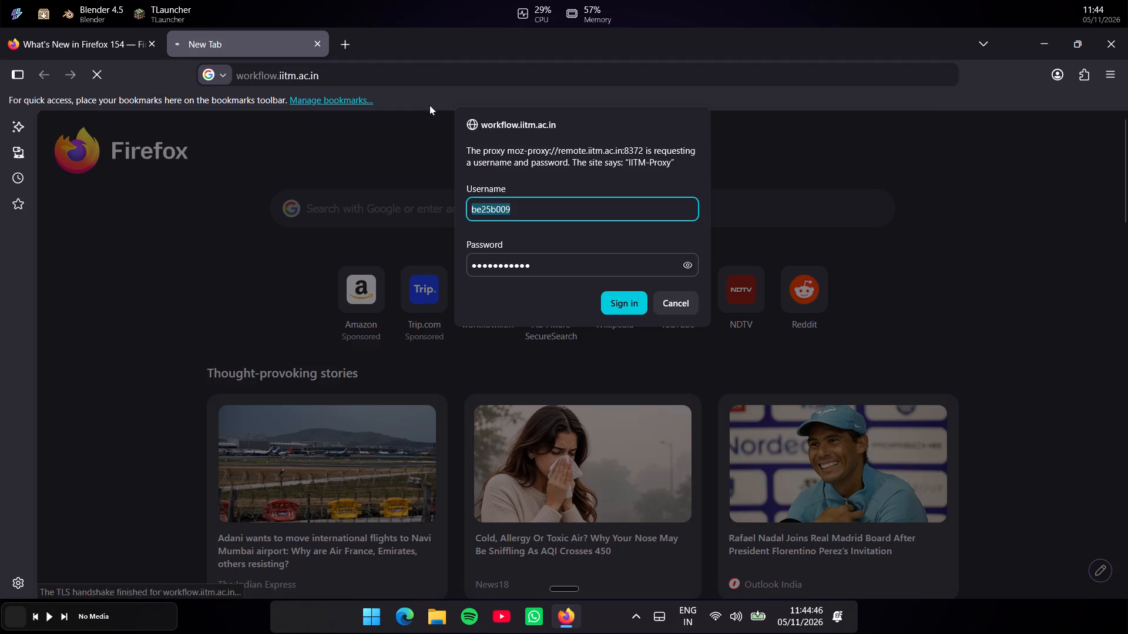
left_click(613, 306)
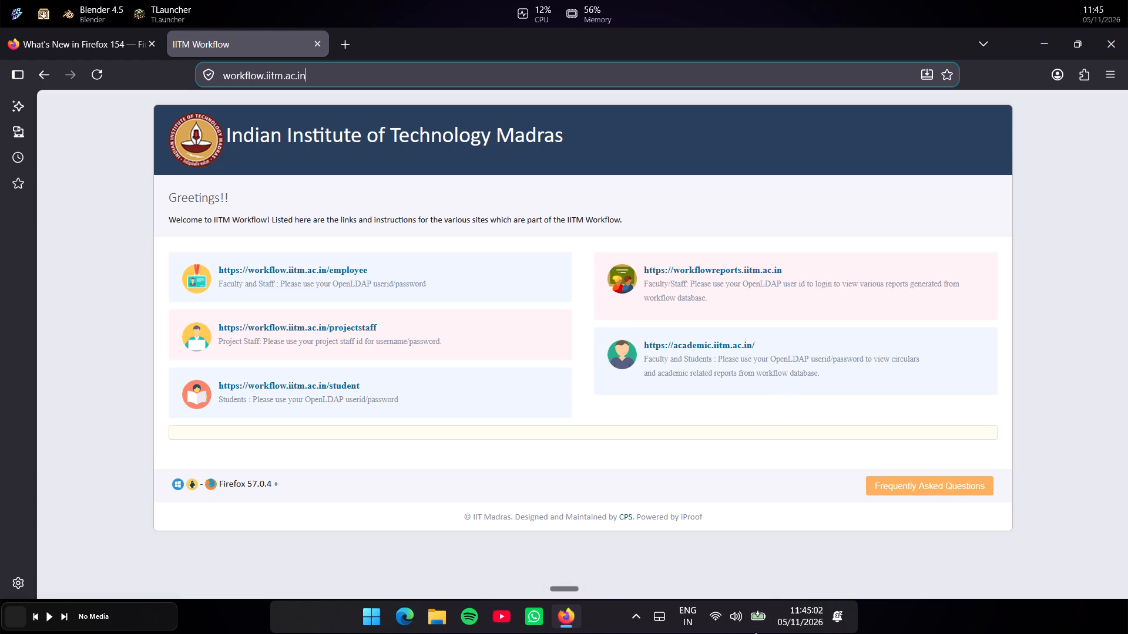
Launch Spotify, WhatsApp and Microsoft Edge.
left_click(469, 619)
left_click(536, 612)
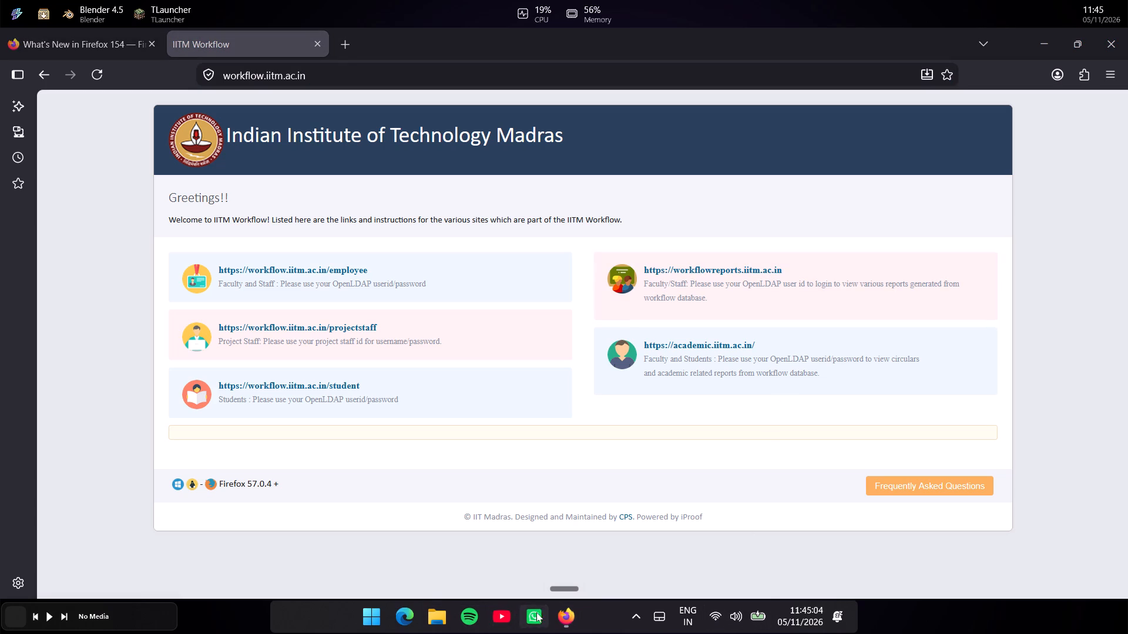
left_click(403, 615)
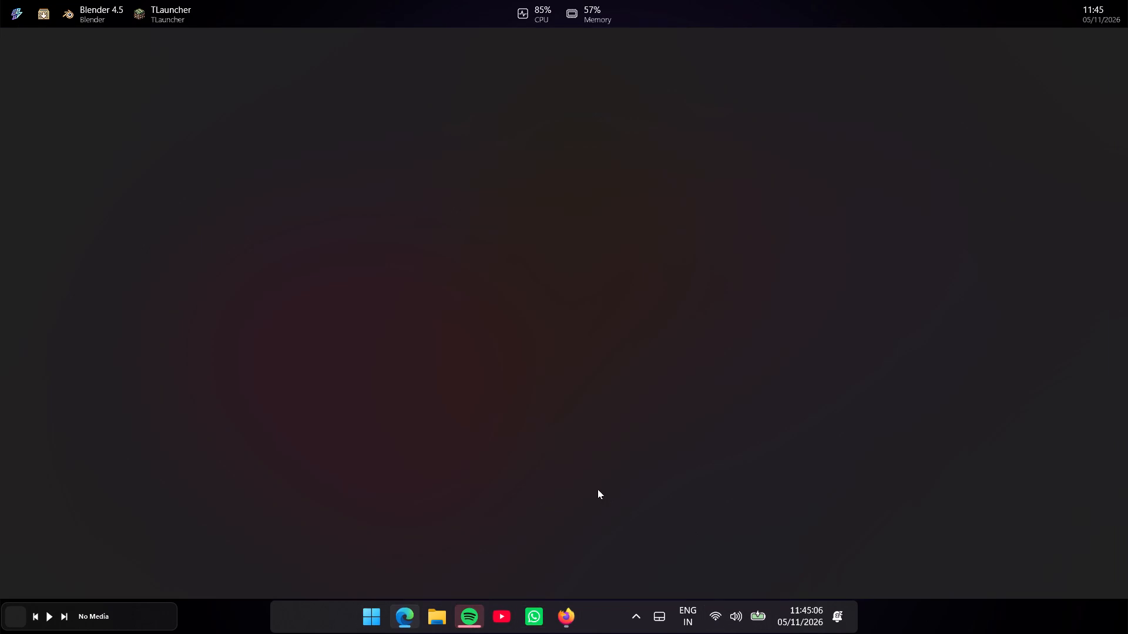
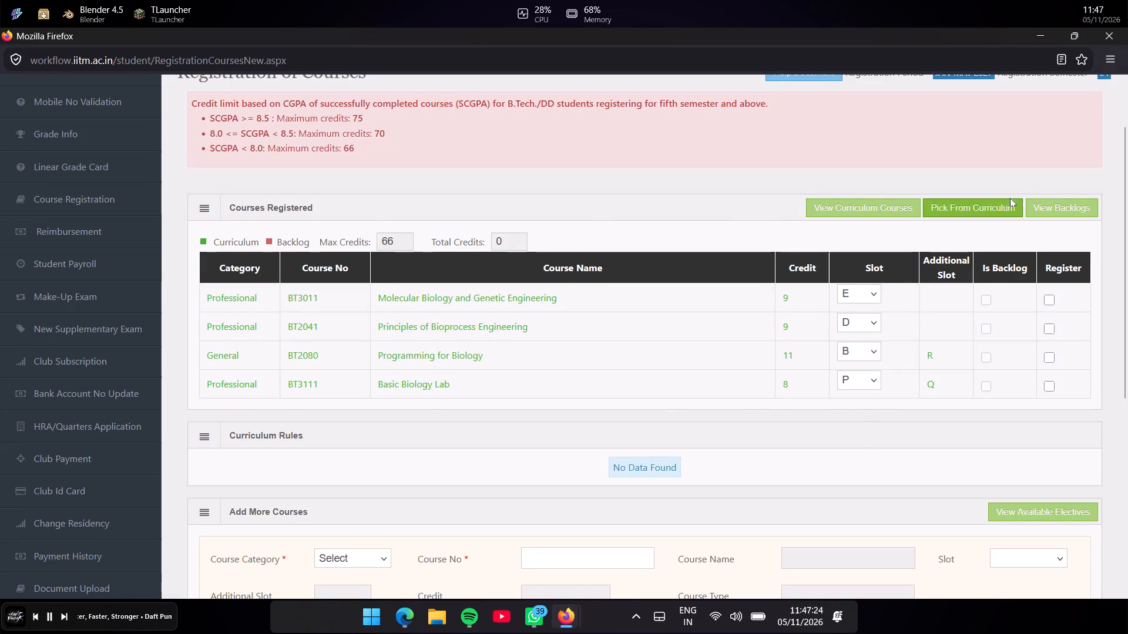
View the curriculum courses list, look through its course categories, and close it.
left_click(878, 213)
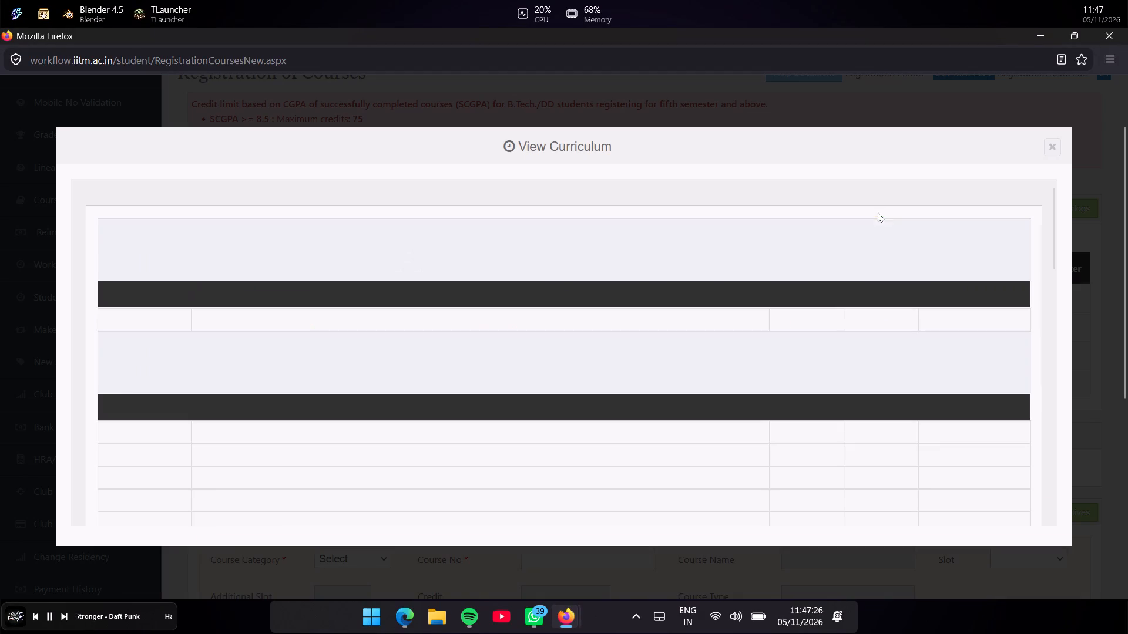
scroll(456, 298, "down", 4)
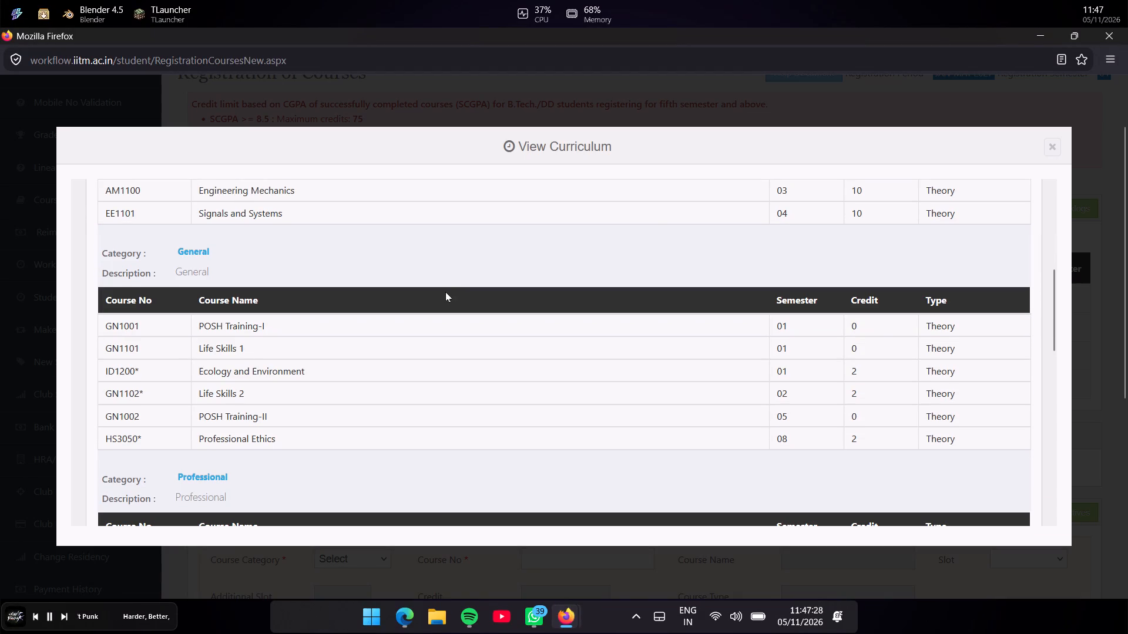
left_click(1058, 144)
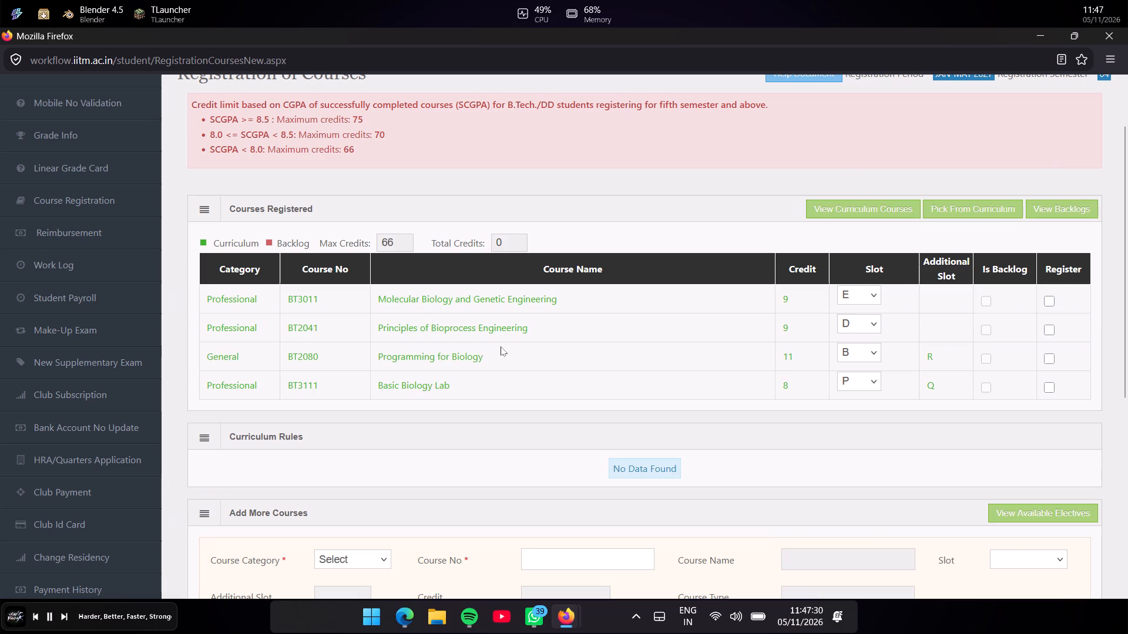
Review the courses that can be picked from the curriculum, including Professional Ethics and its credit, and close the list without picking any.
left_click(1006, 204)
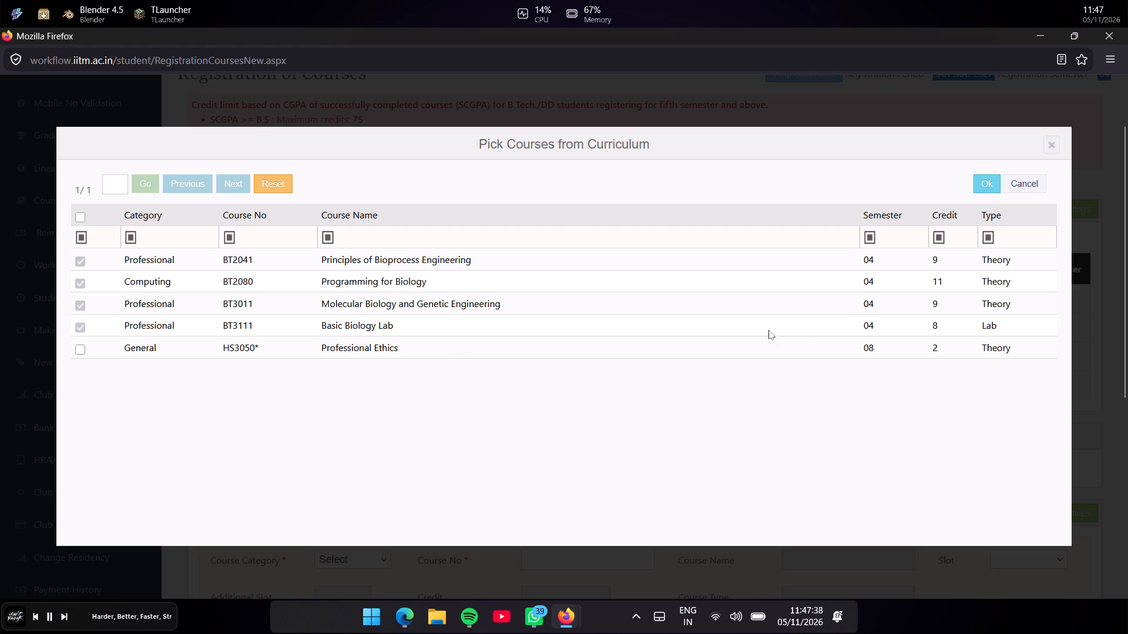
left_click_drag(1020, 350, 950, 351)
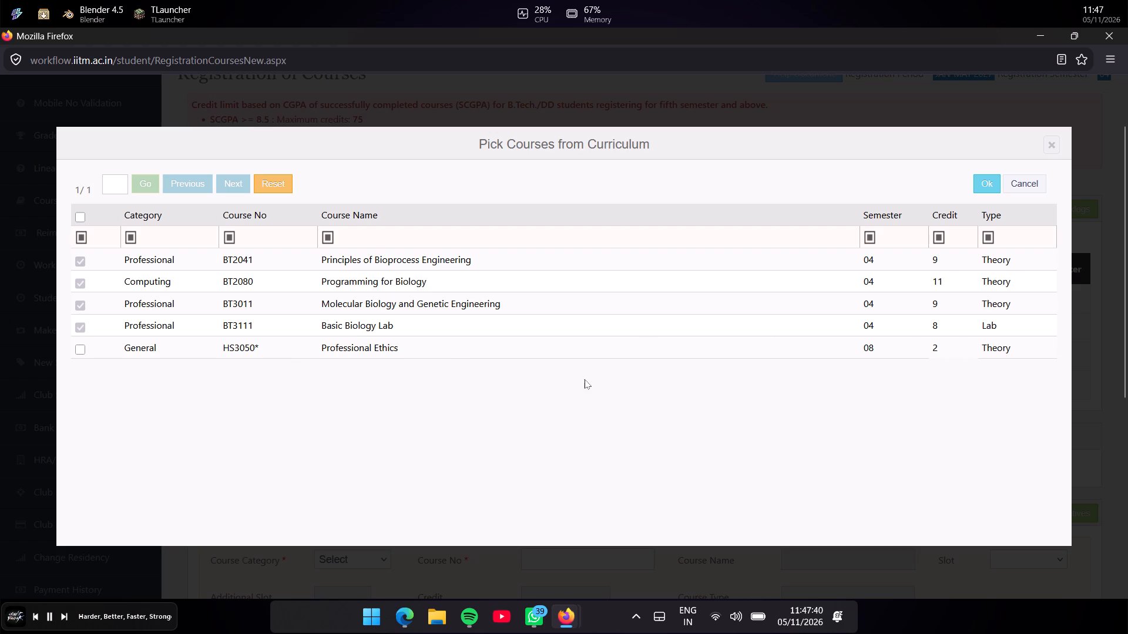
left_click(585, 379)
left_click_drag(941, 345, 919, 349)
left_click_drag(931, 349, 951, 349)
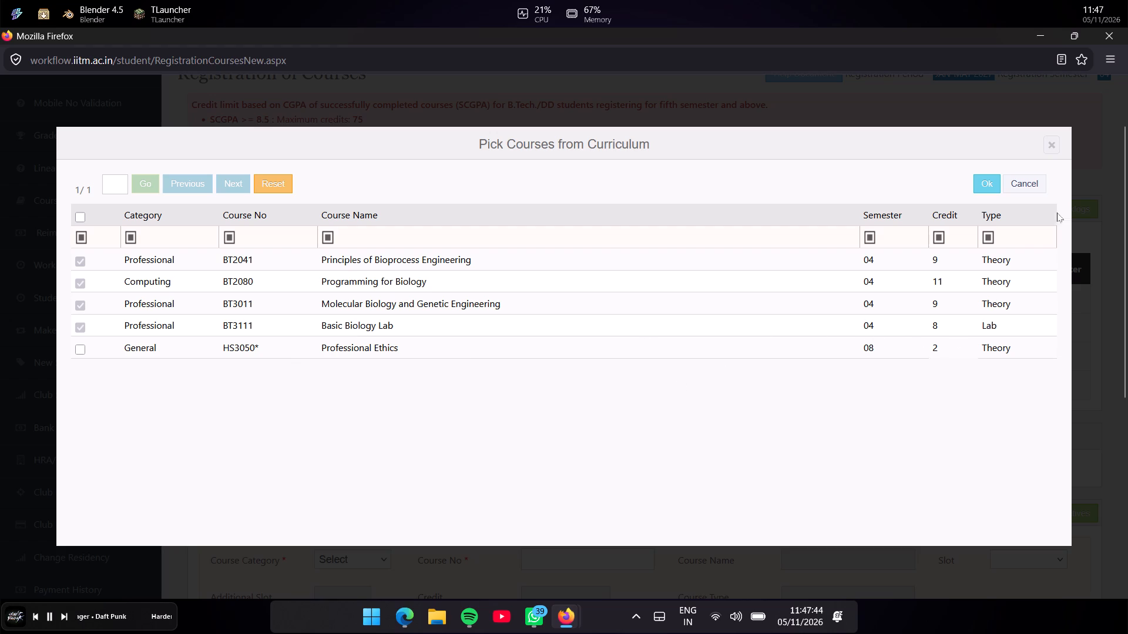
left_click(1049, 148)
Set the course category to Humanities for adding another course and activate the course number field.
scroll(917, 382, "down", 1)
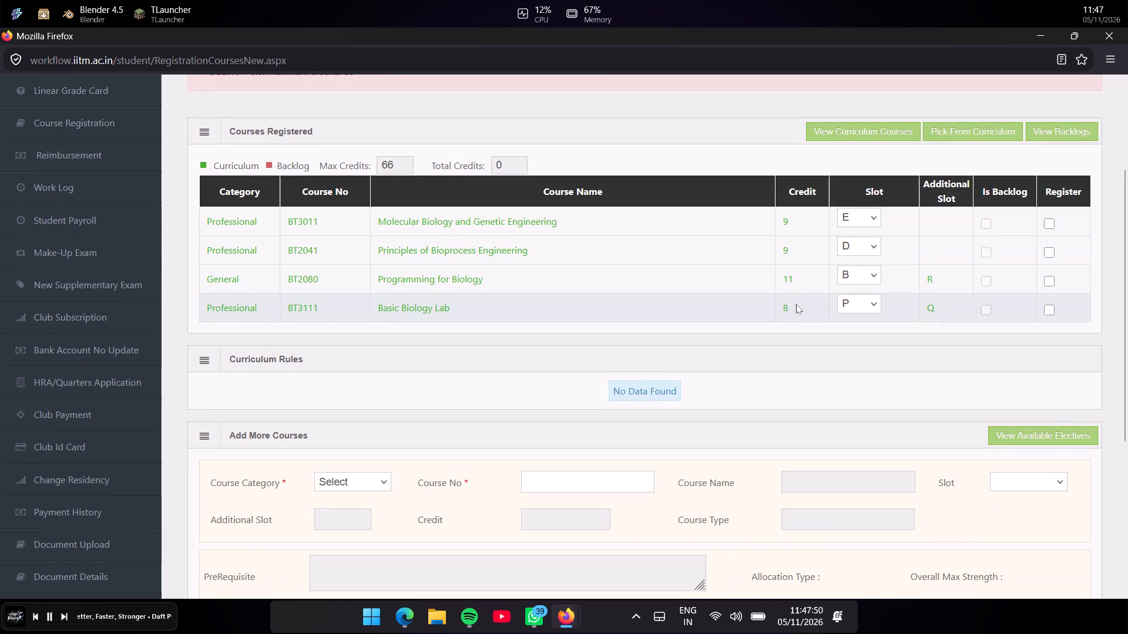
scroll(564, 353, "down", 2)
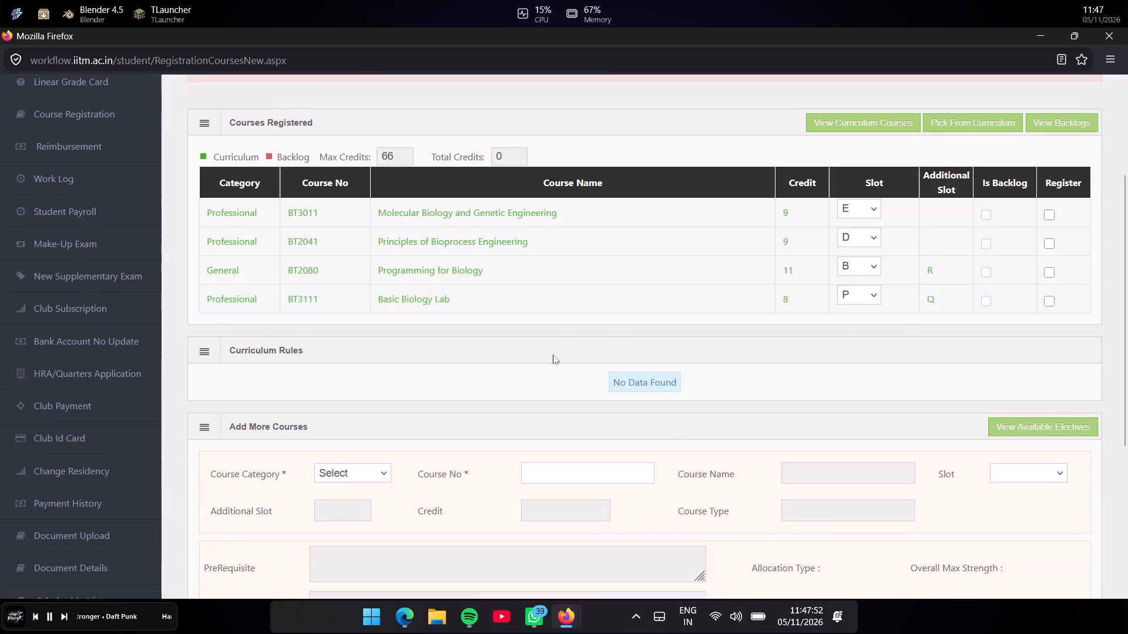
left_click(374, 328)
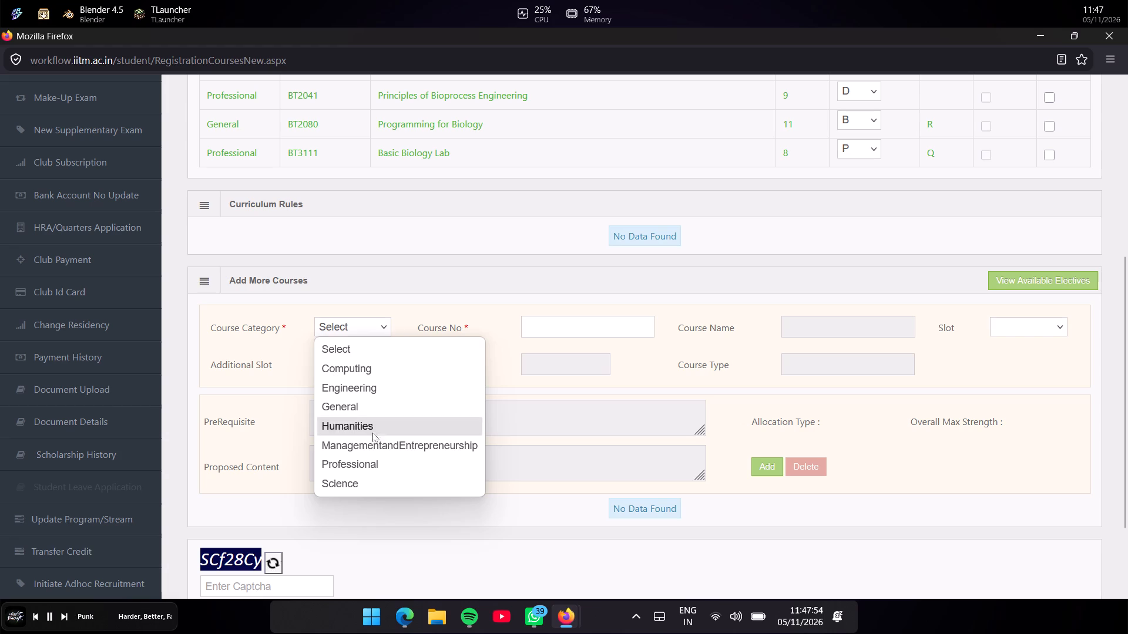
left_click(401, 429)
left_click(607, 323)
Check the backlogs and look again through the courses to pick from the curriculum, closing the list without picking any.
scroll(854, 305, "up", 4)
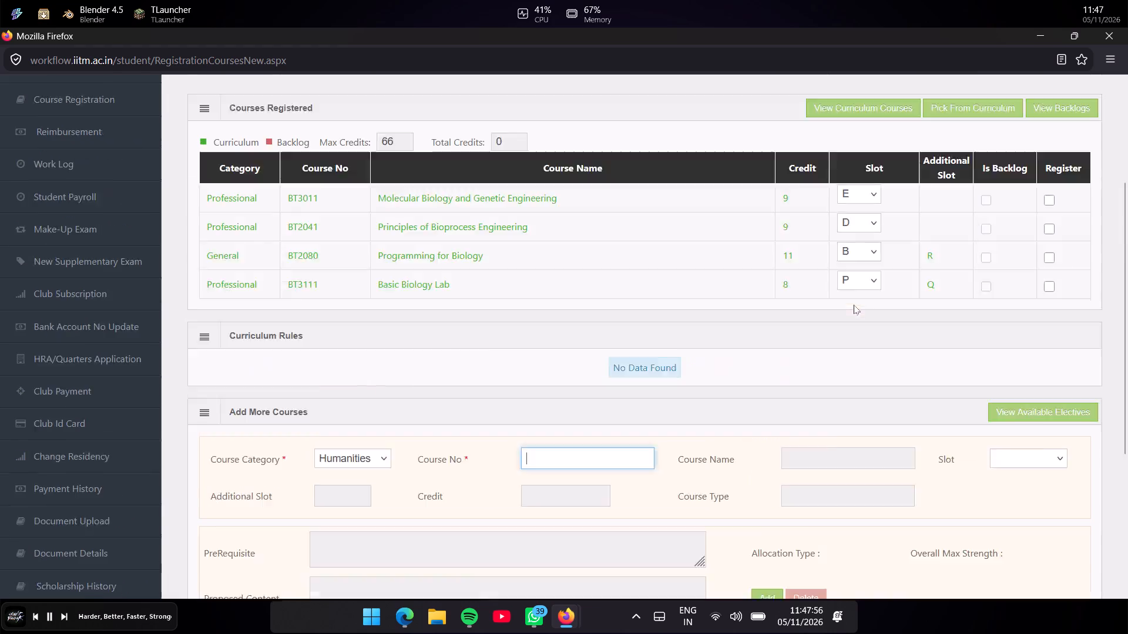
left_click(1060, 289)
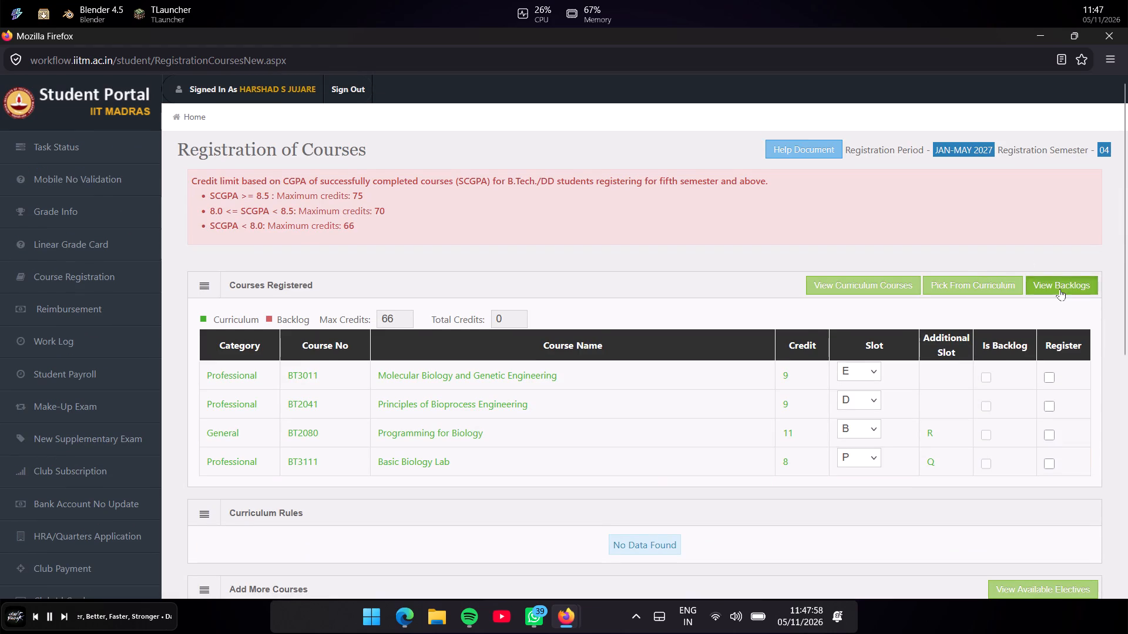
left_click(976, 288)
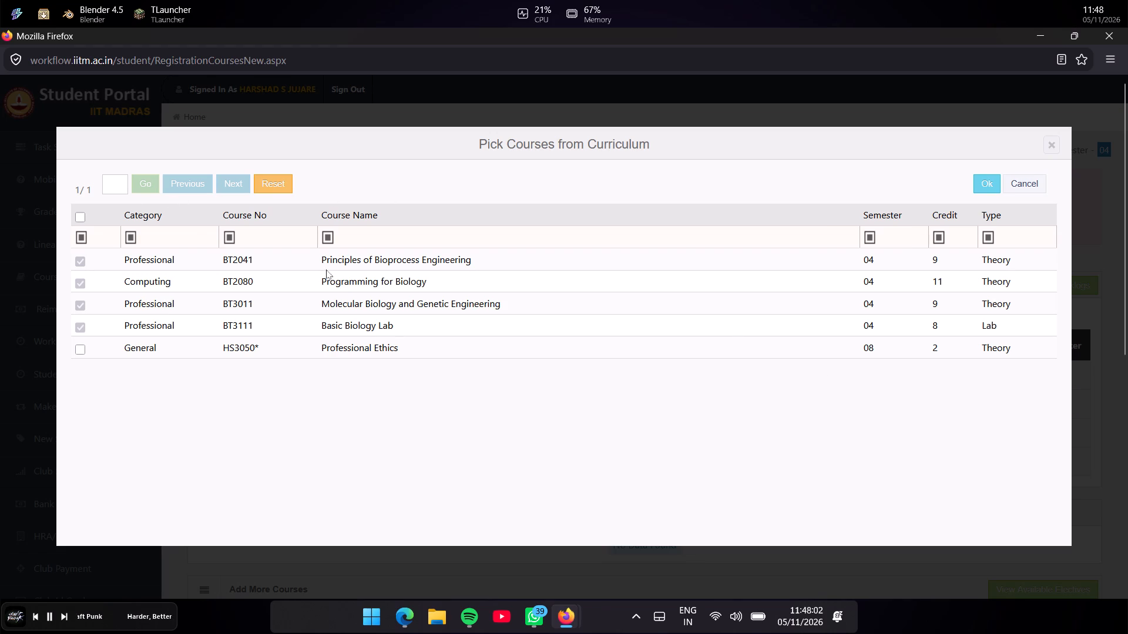
scroll(388, 272, "down", 1)
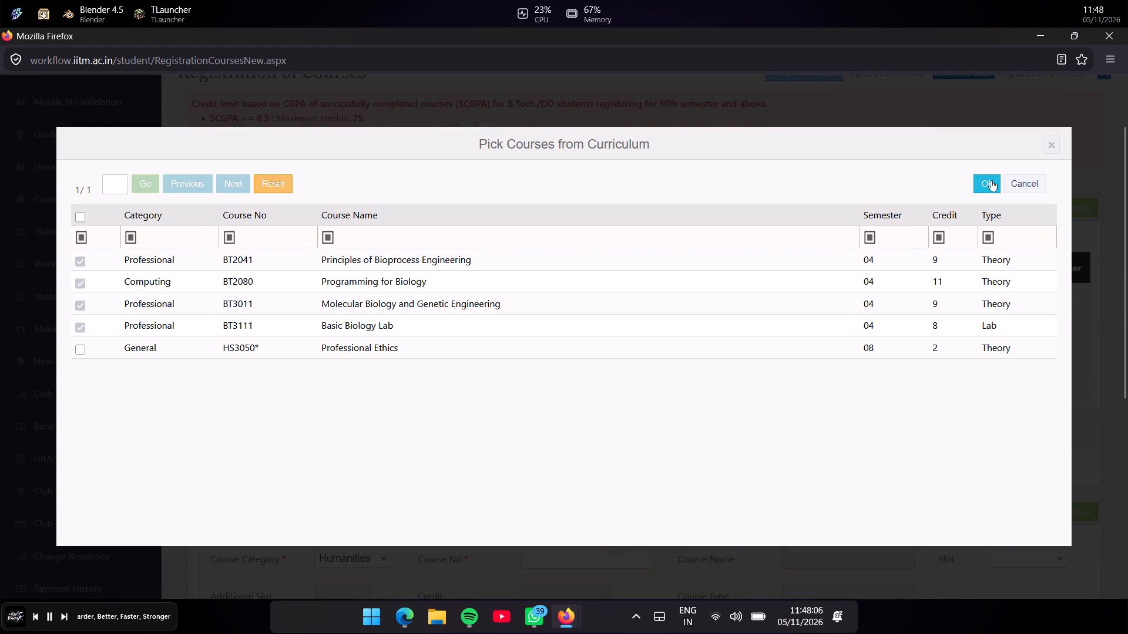
left_click(1050, 147)
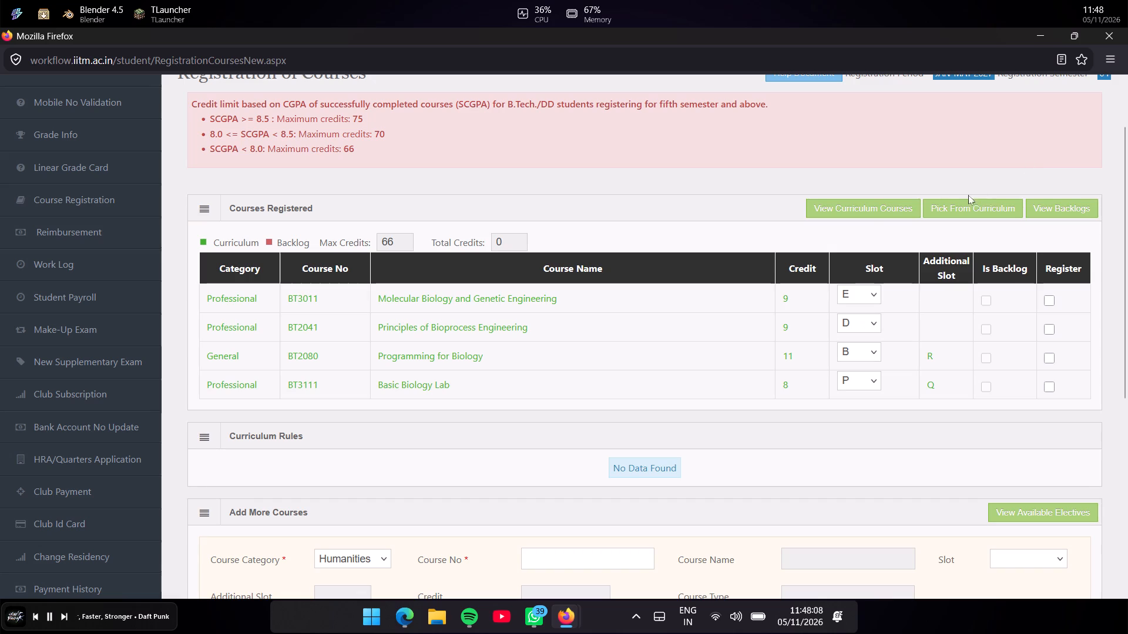
Examine the full curriculum course listing by category, including the General, Professional and Science courses, and close it.
left_click(869, 209)
scroll(469, 242, "down", 5)
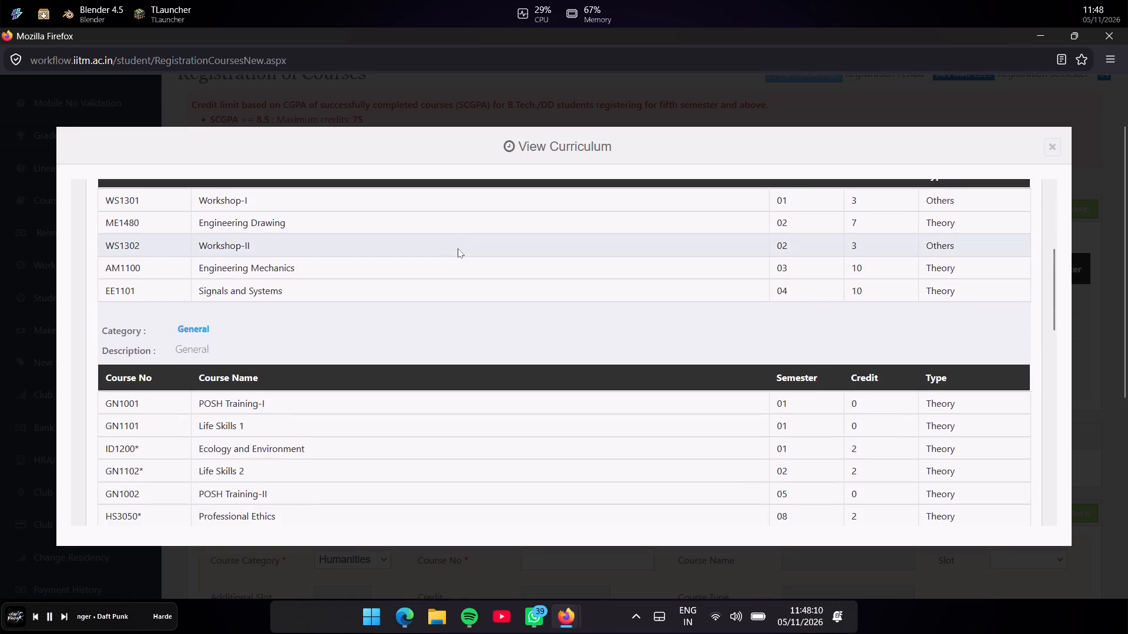
scroll(458, 248, "down", 7)
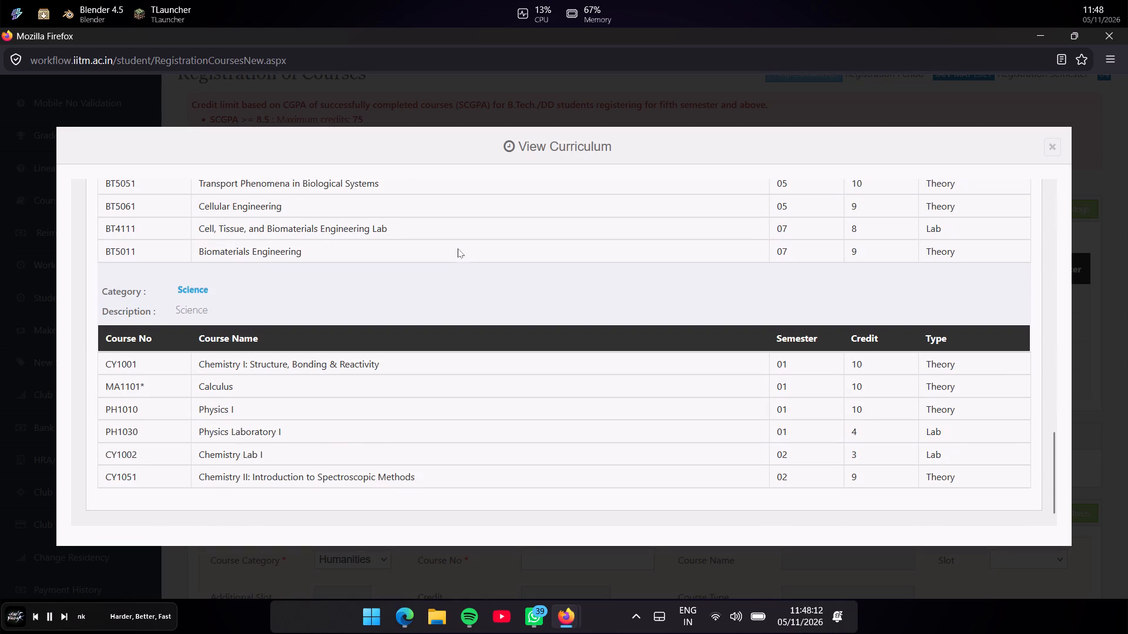
scroll(458, 248, "down", 5)
scroll(458, 248, "up", 9)
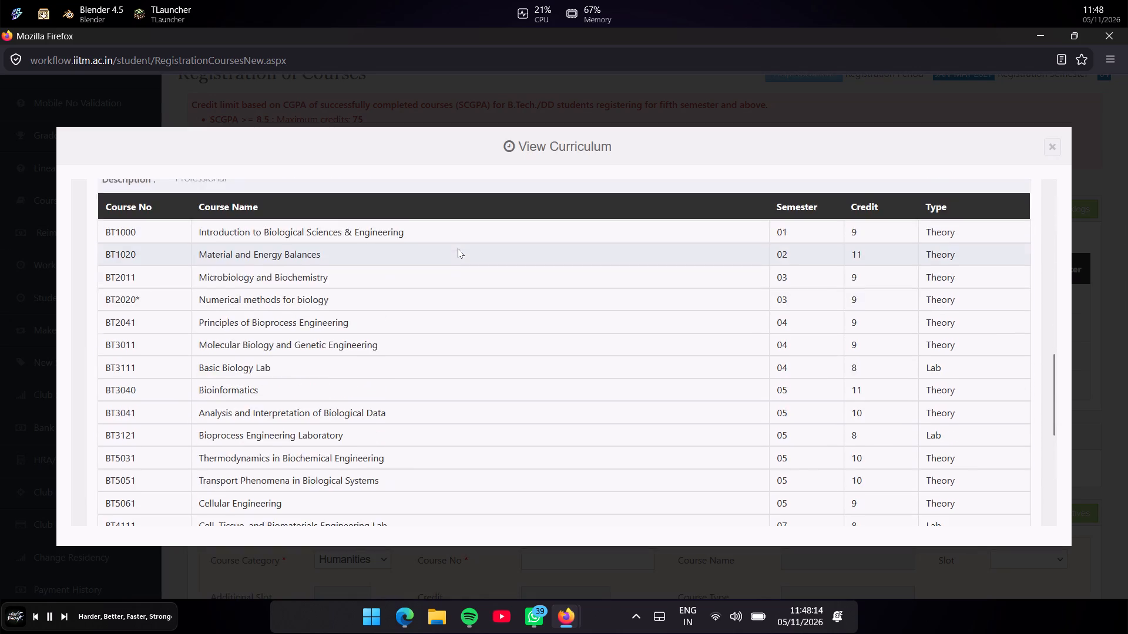
scroll(458, 248, "up", 1)
scroll(458, 248, "down", 2)
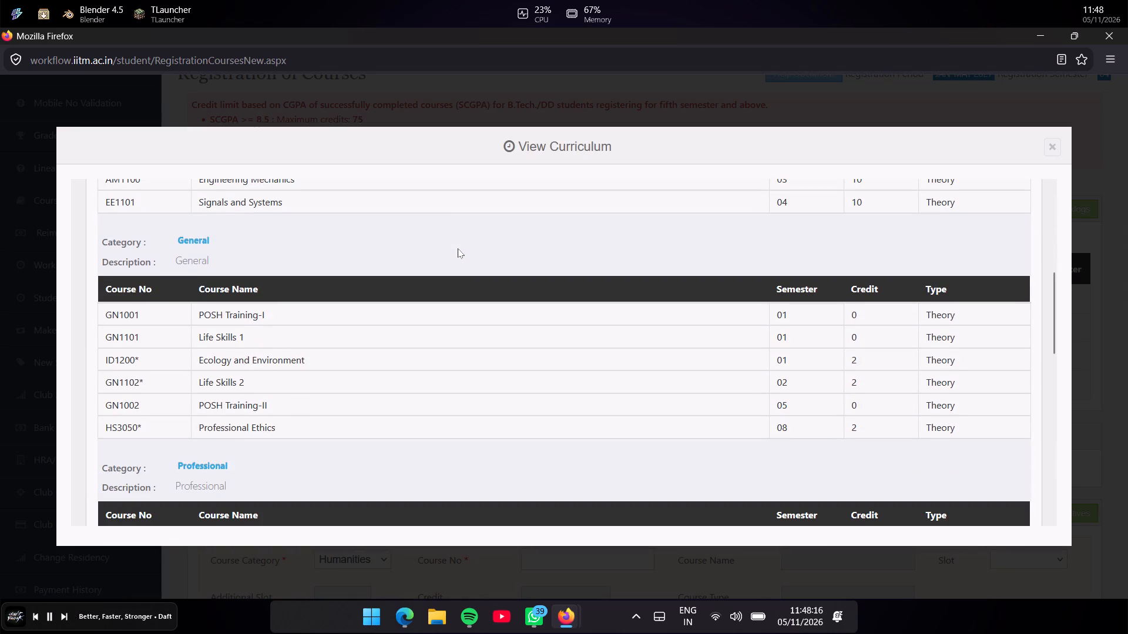
scroll(458, 248, "down", 4)
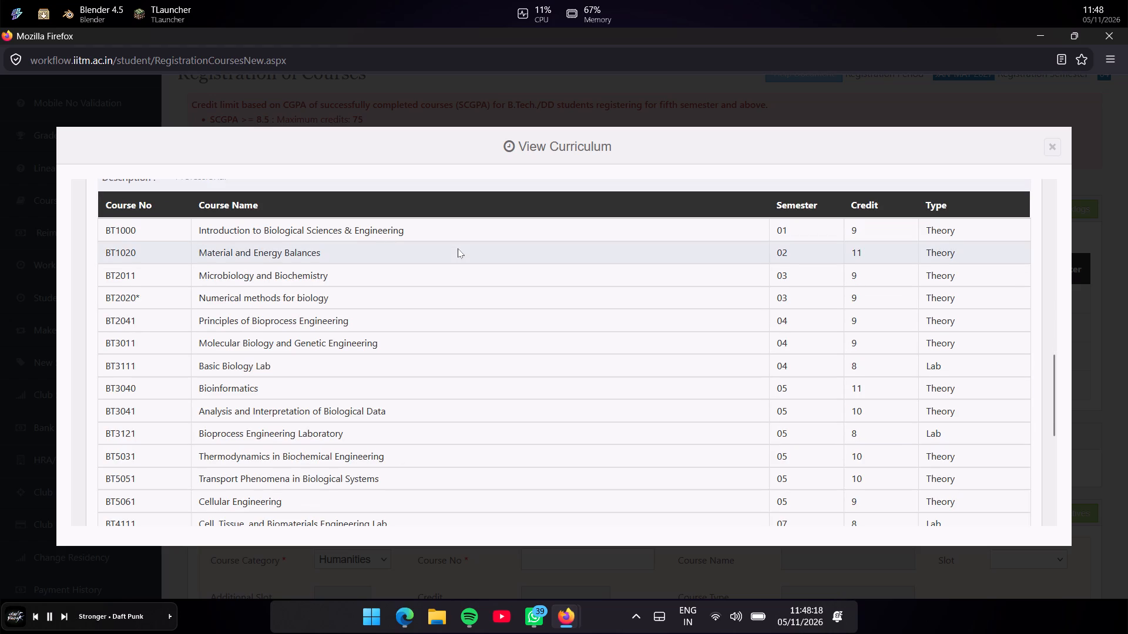
scroll(458, 248, "down", 2)
scroll(458, 248, "up", 2)
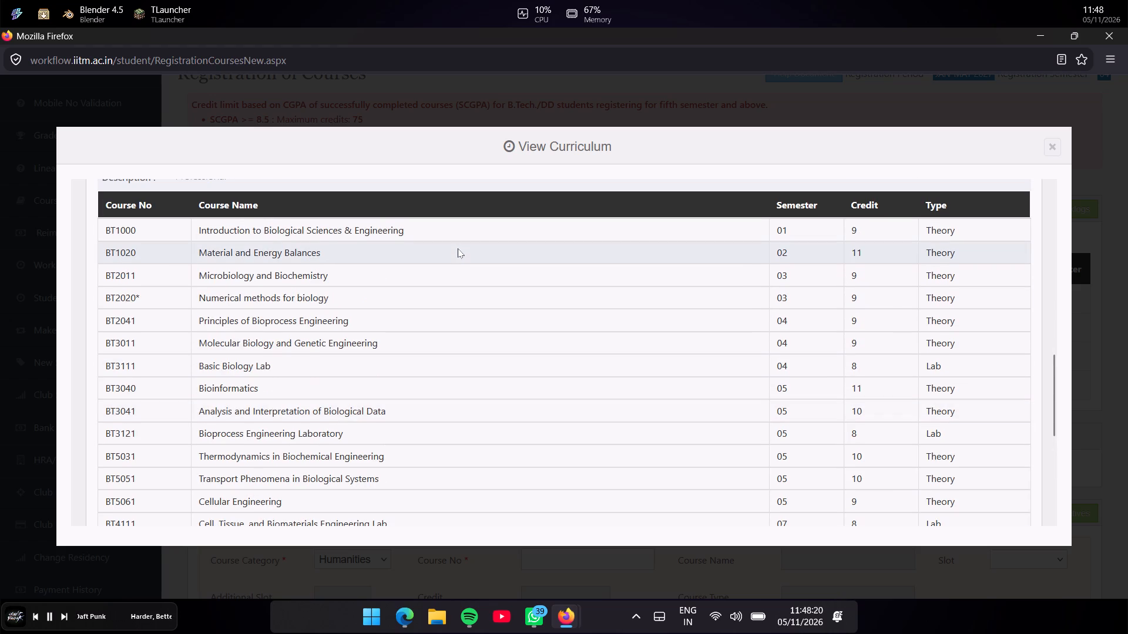
scroll(458, 248, "down", 6)
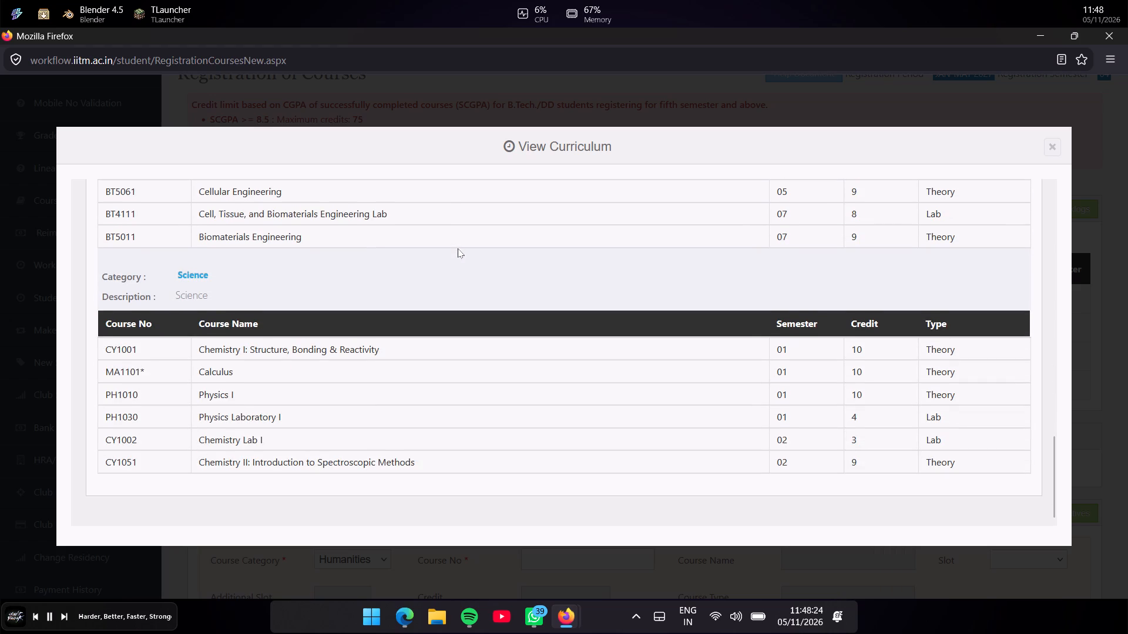
left_click(1056, 144)
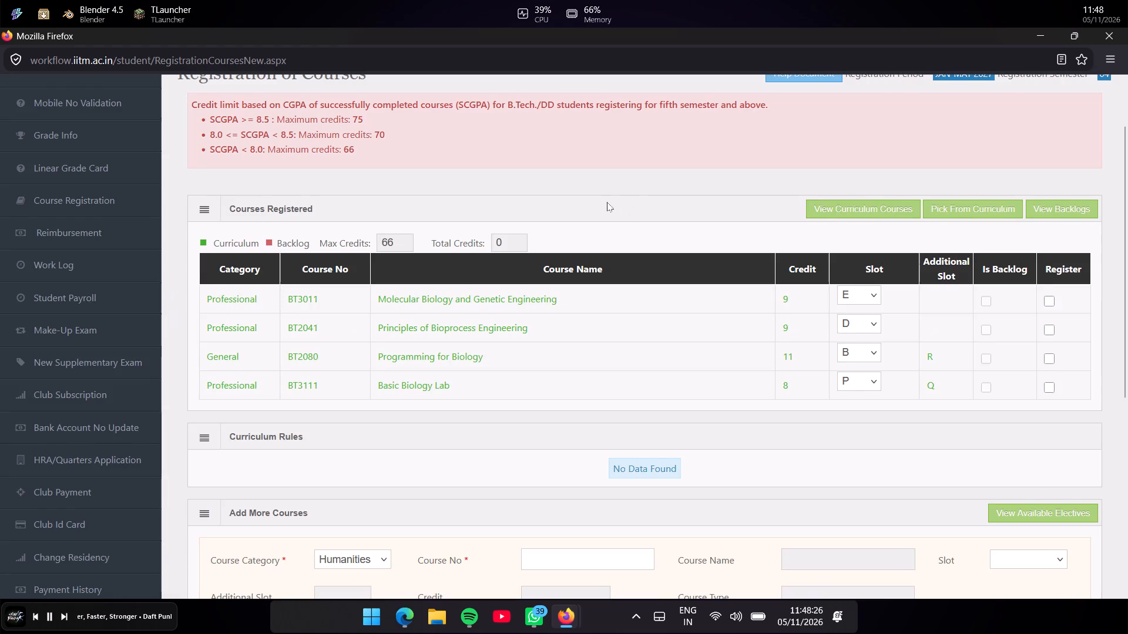
Look over the course registration page, checking the credit limits, the registered courses and the form for adding more courses.
scroll(607, 202, "up", 1)
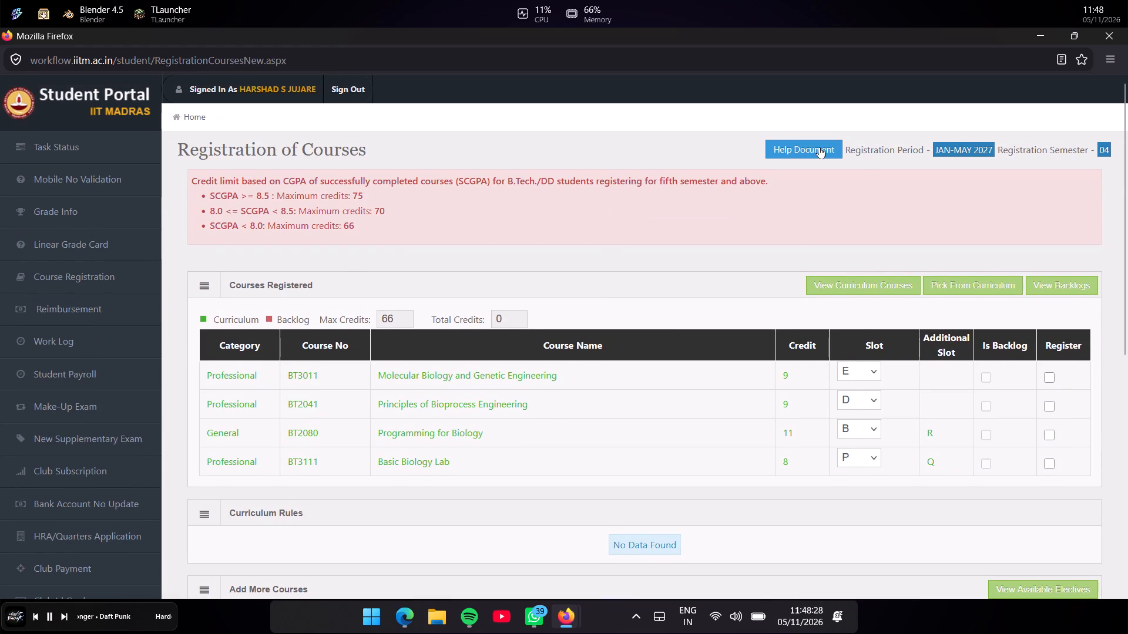
scroll(191, 172, "up", 1)
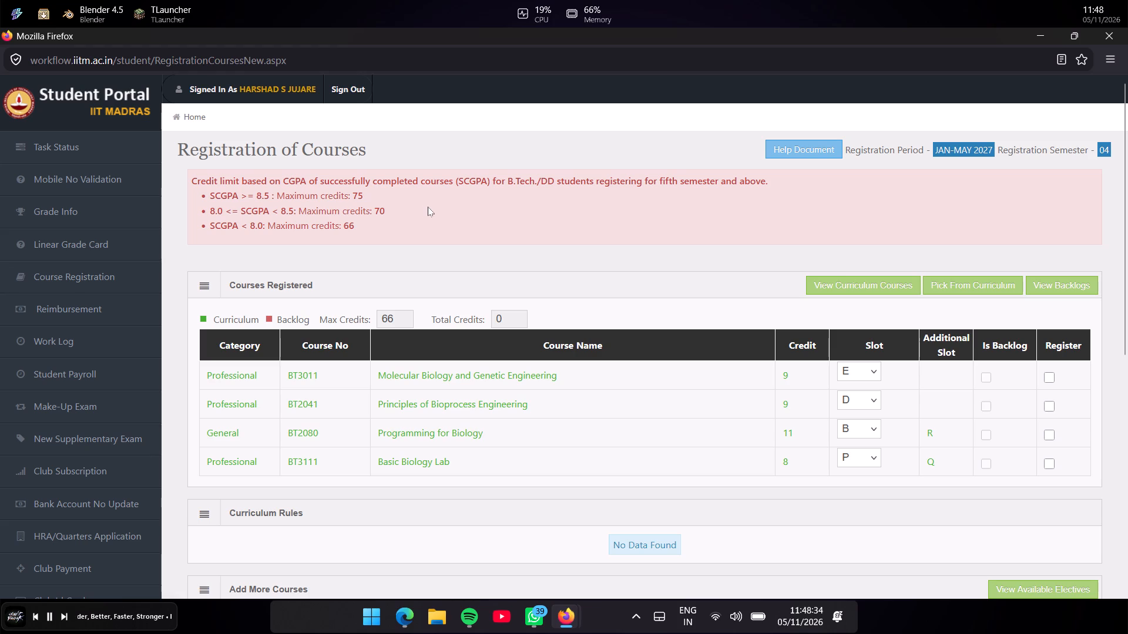
scroll(429, 207, "down", 1)
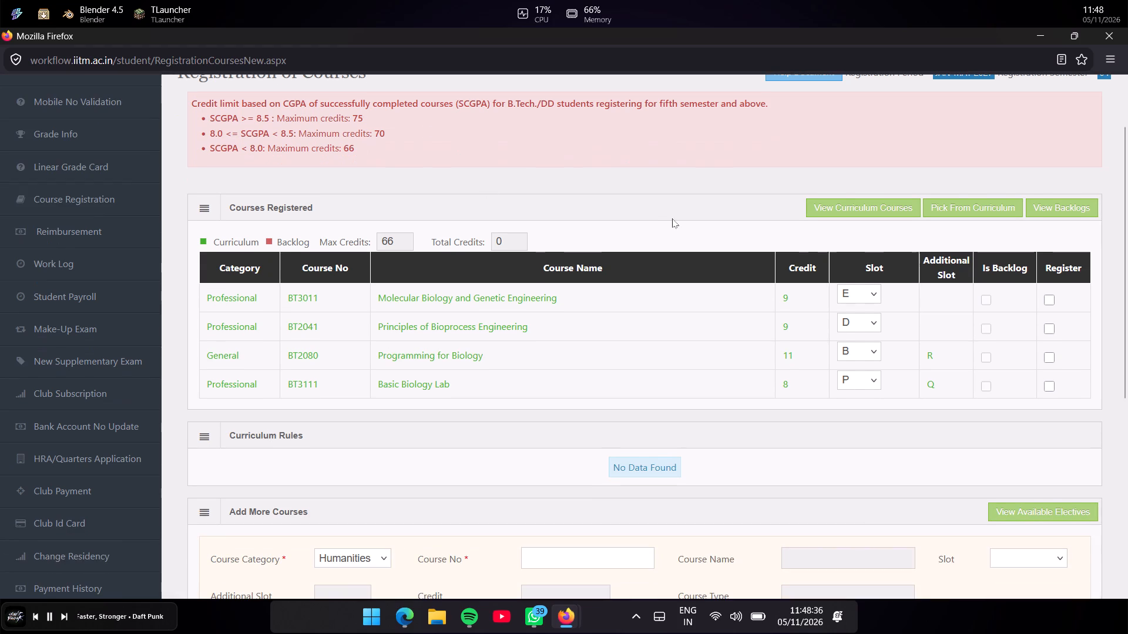
scroll(673, 219, "down", 1)
scroll(673, 219, "up", 3)
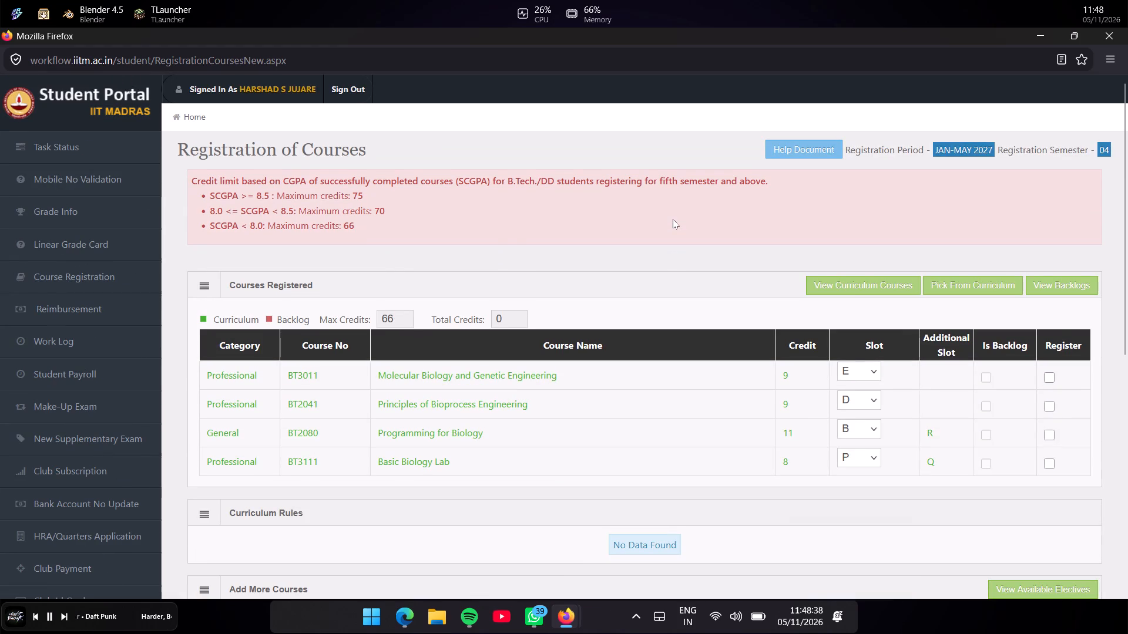
scroll(666, 222, "down", 6)
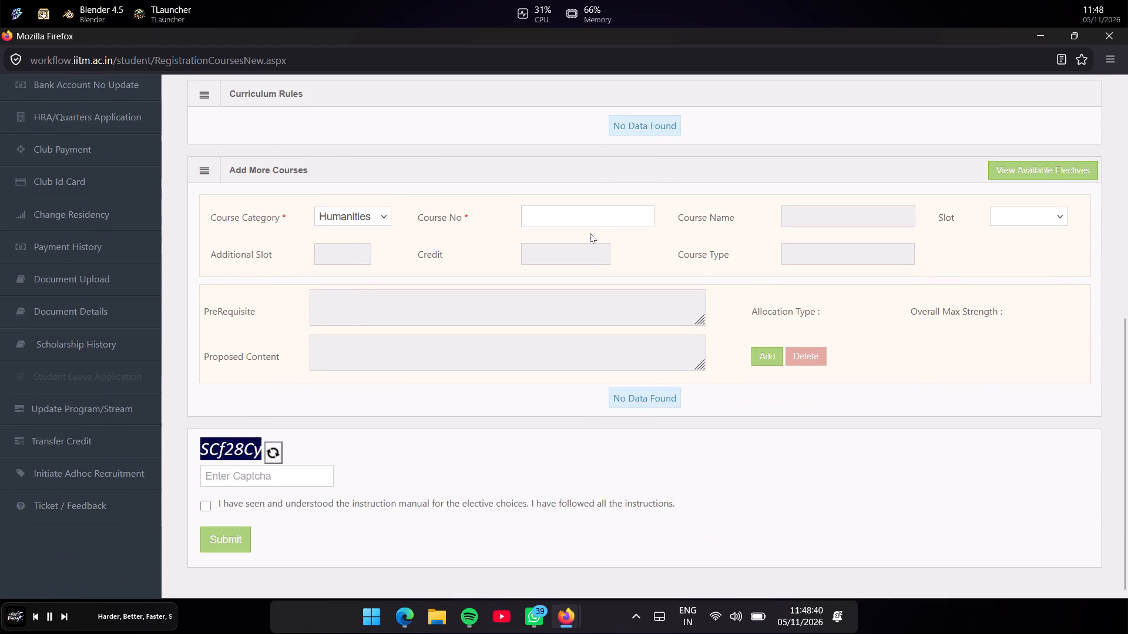
left_click(594, 224)
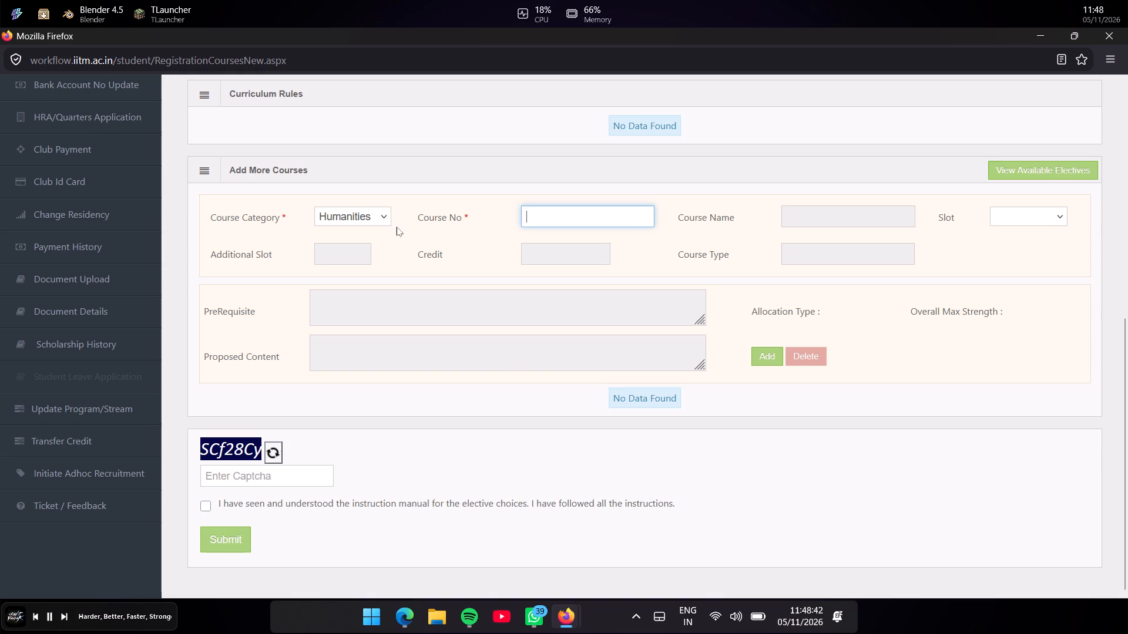
left_click(385, 212)
left_click(385, 212)
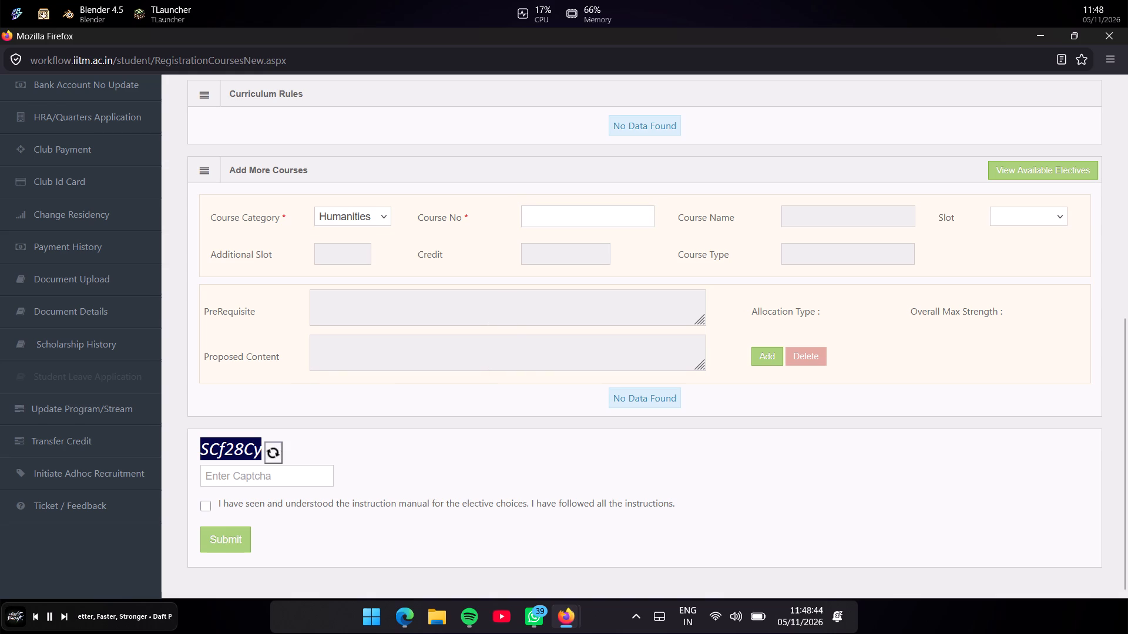
left_click(583, 214)
scroll(770, 225, "up", 2)
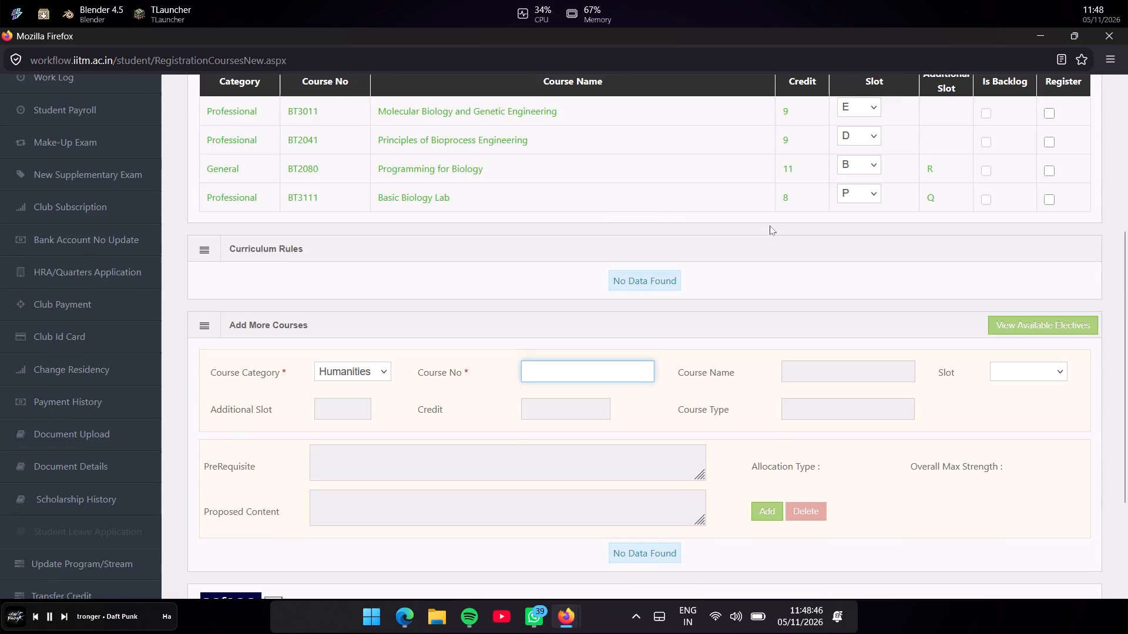
scroll(770, 225, "up", 2)
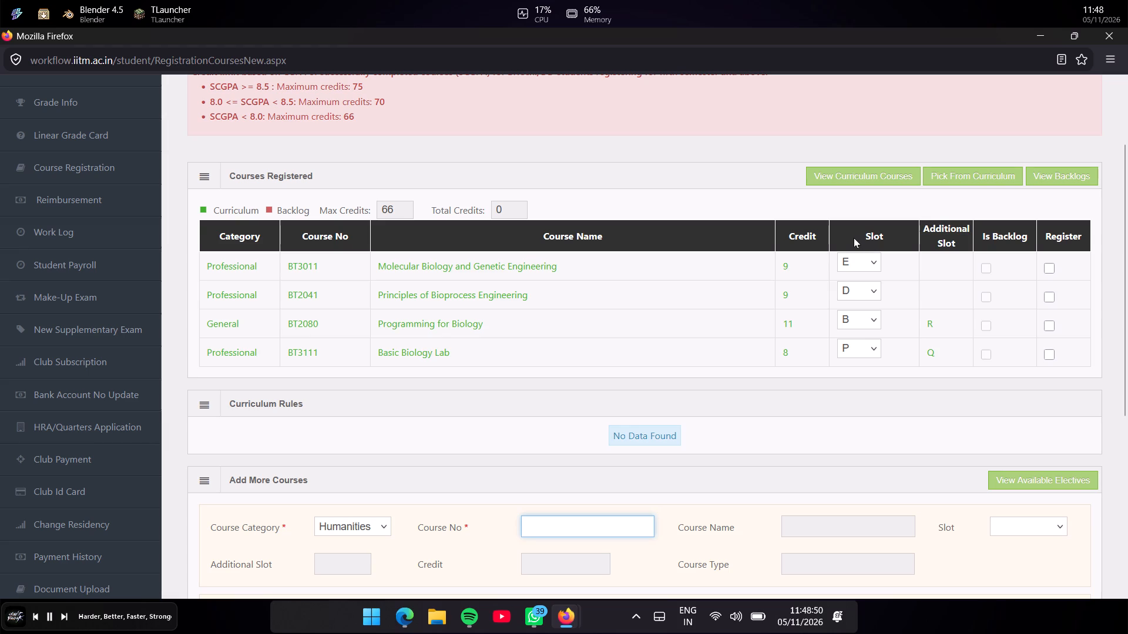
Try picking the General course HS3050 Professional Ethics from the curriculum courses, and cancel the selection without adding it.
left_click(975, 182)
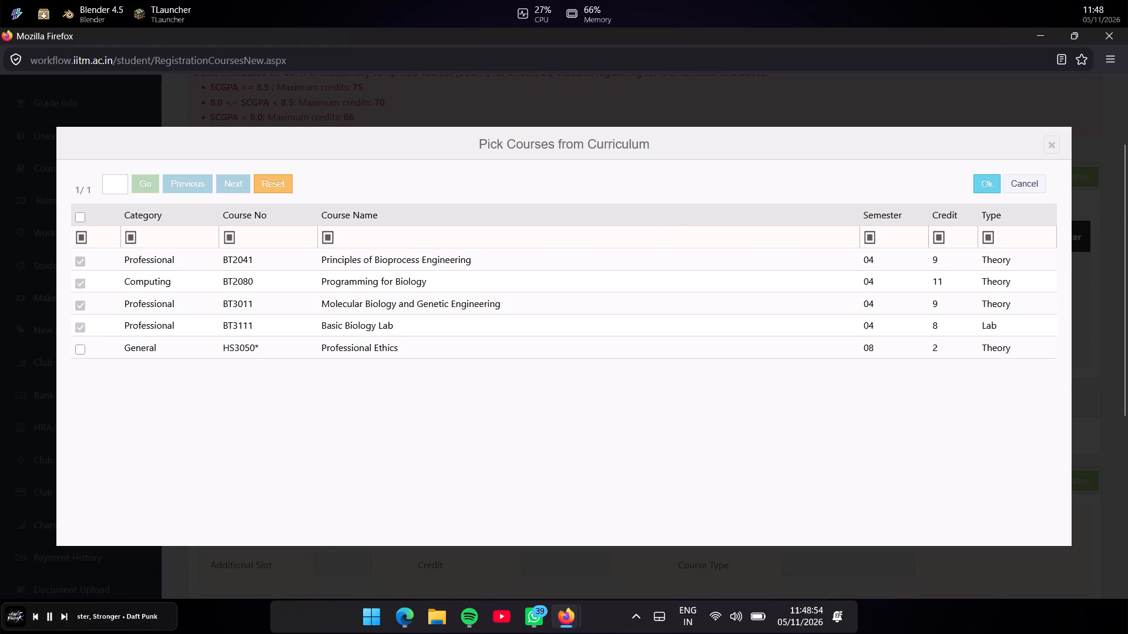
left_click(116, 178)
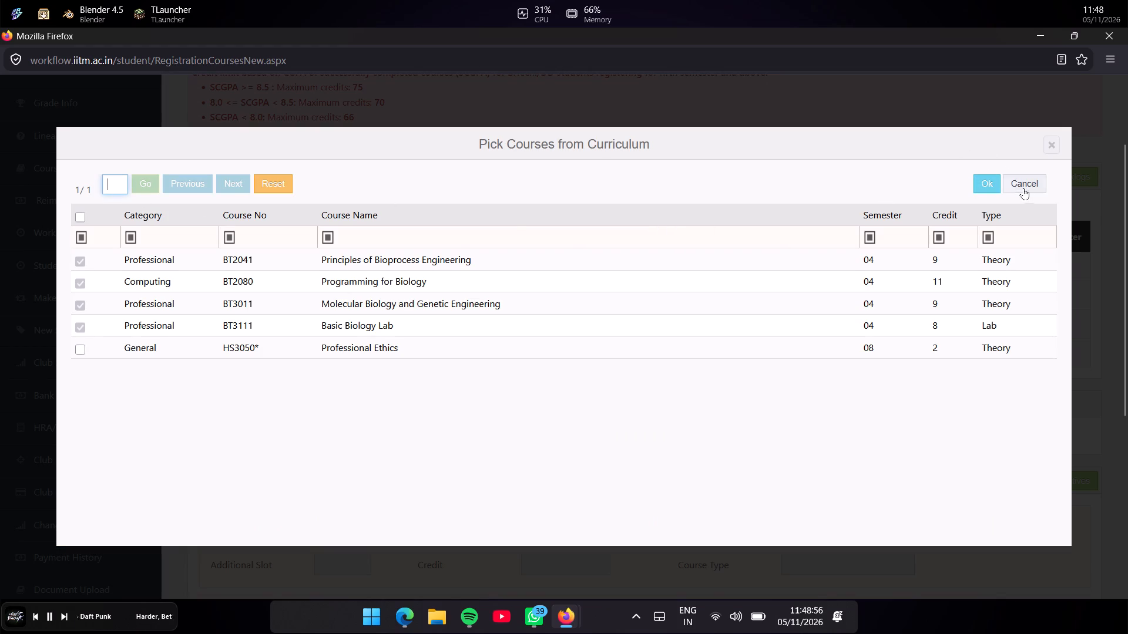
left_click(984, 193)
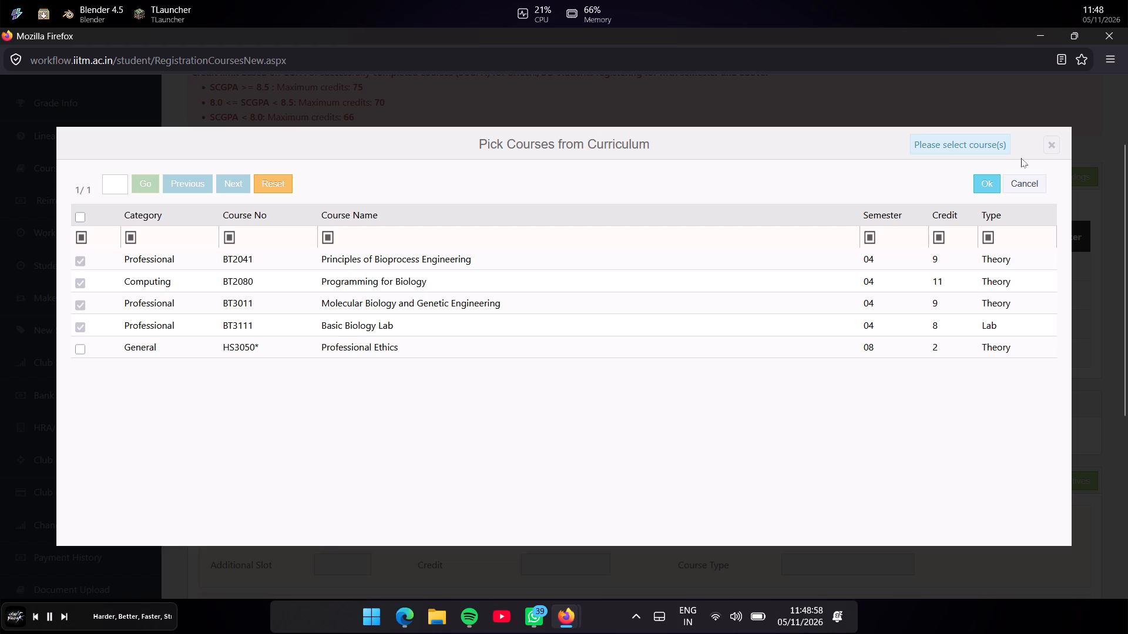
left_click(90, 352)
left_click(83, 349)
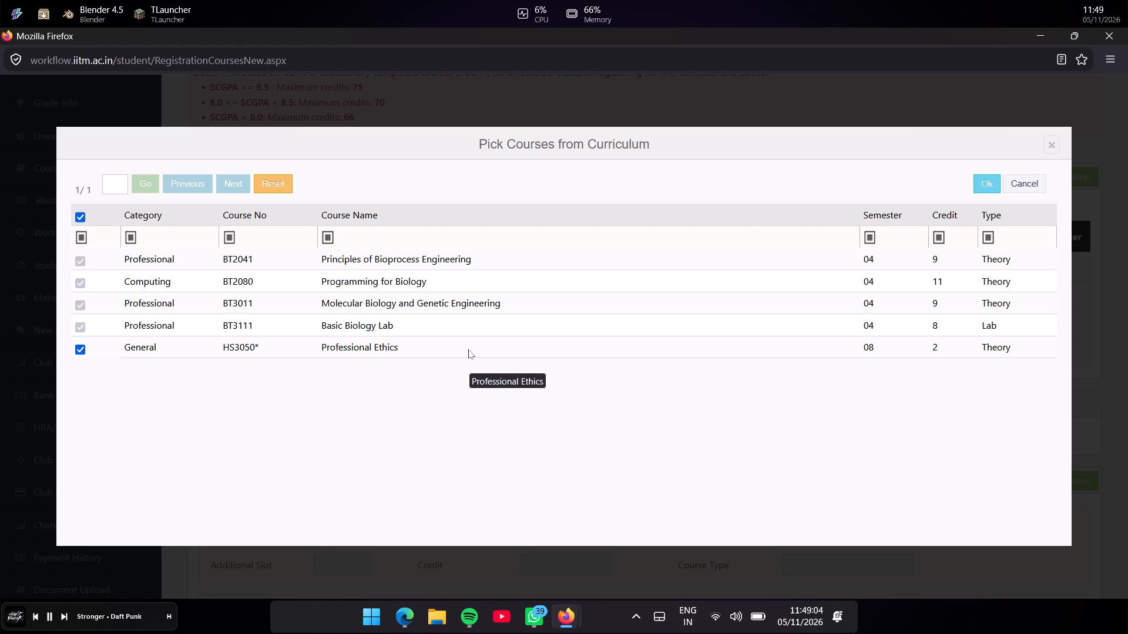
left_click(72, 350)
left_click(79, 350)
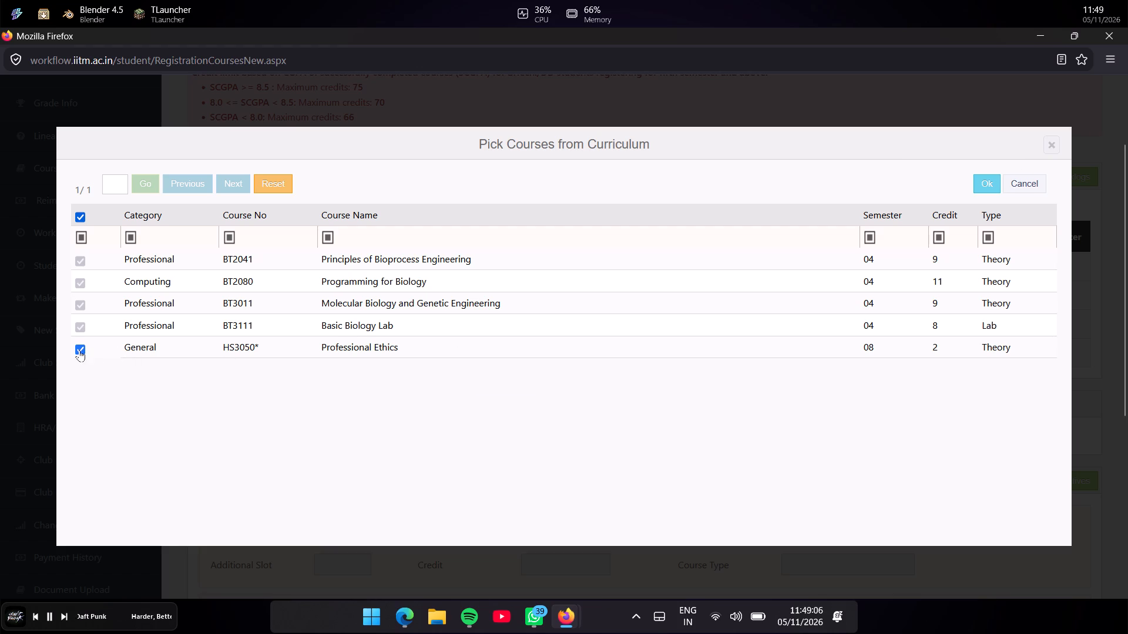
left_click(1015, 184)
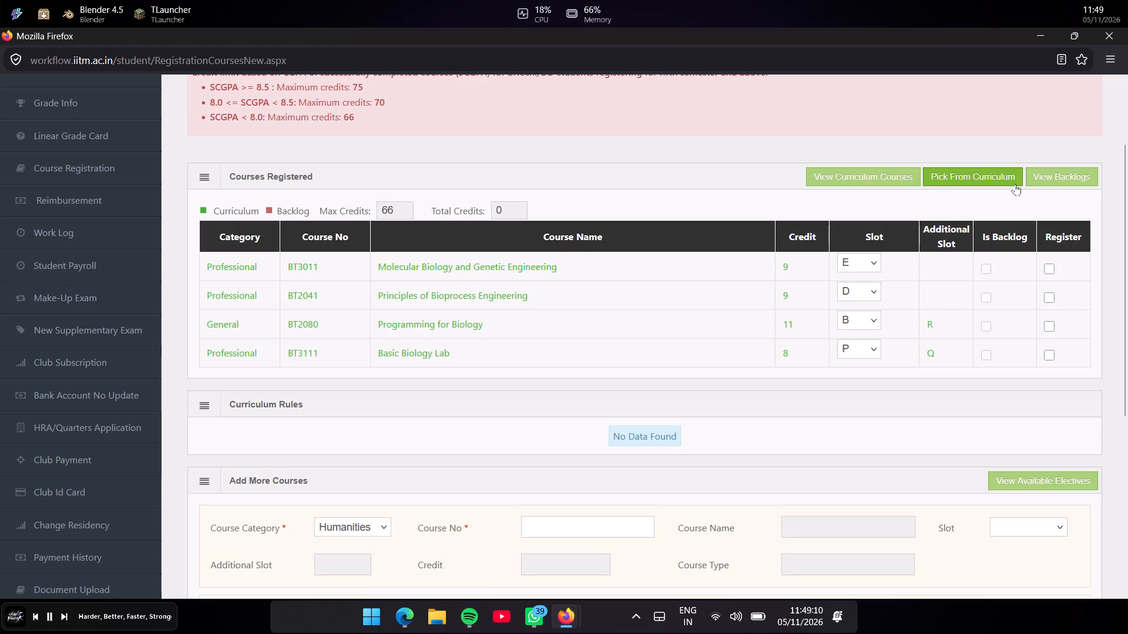
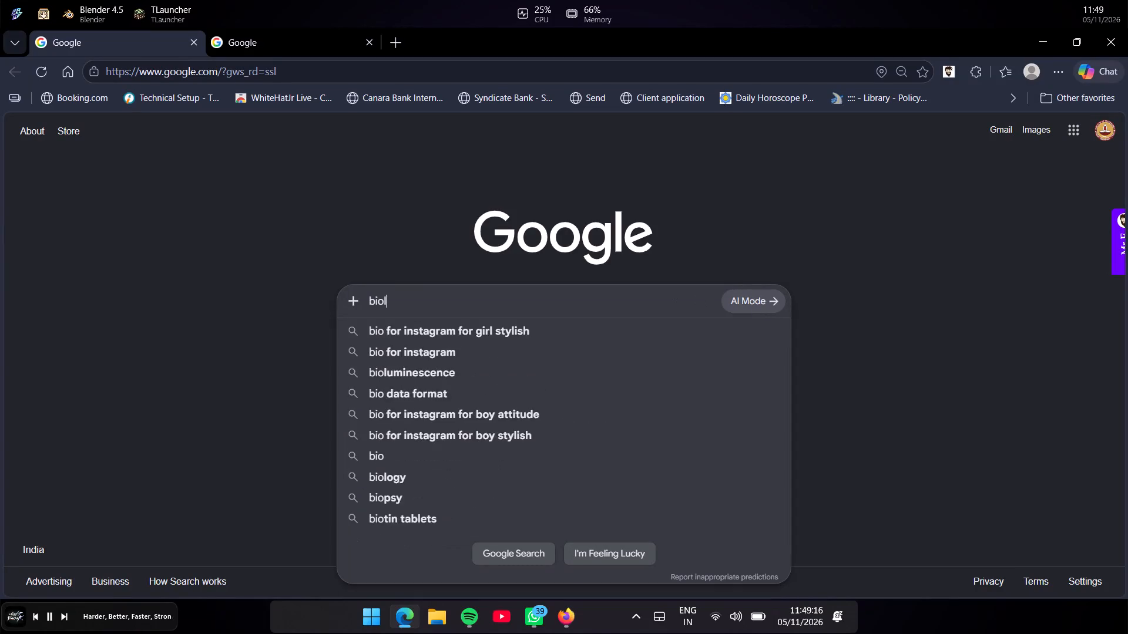
Search Google in Edge for "biological engineering curriculum" and glance over the results.
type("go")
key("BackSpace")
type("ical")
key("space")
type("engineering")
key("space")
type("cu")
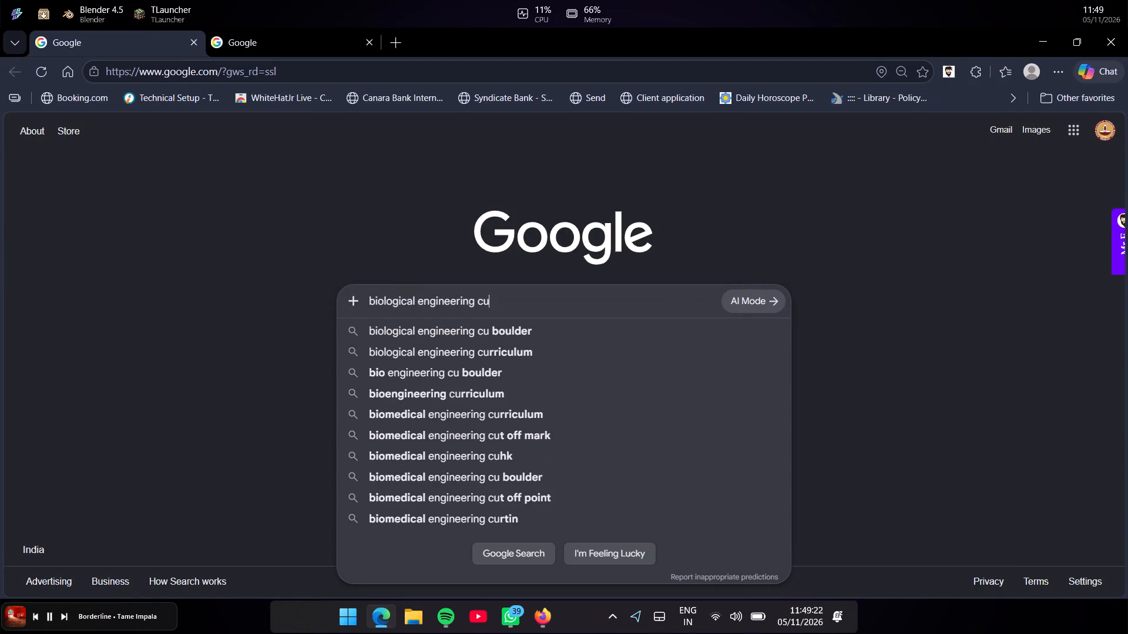
left_click(556, 348)
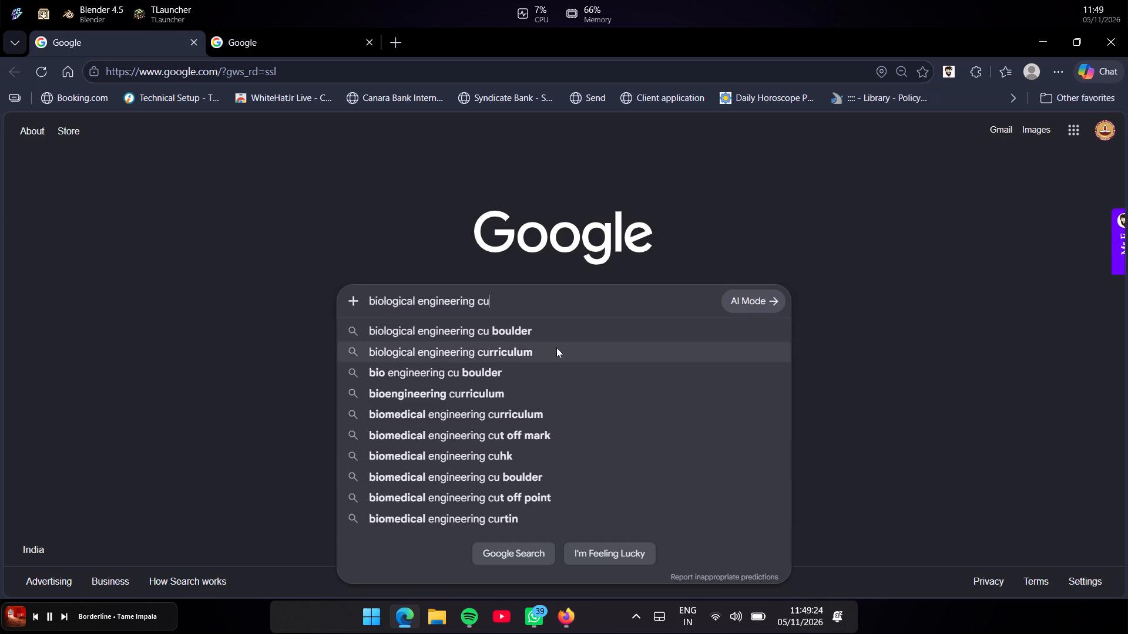
scroll(299, 338, "down", 4)
scroll(386, 286, "up", 4)
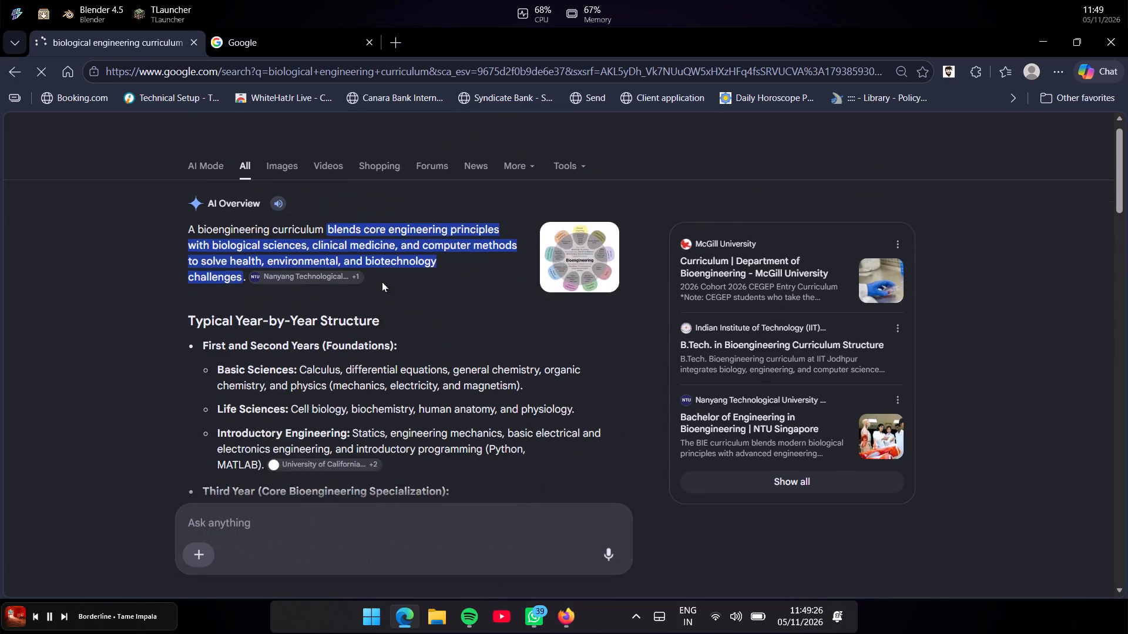
Refine the web search to "biological engineering curriculum iitm" and open IIT Madras's BTech Biological Engineering Curriculum PDF.
scroll(355, 246, "up", 4)
left_click(394, 145)
key("space")
key("i")
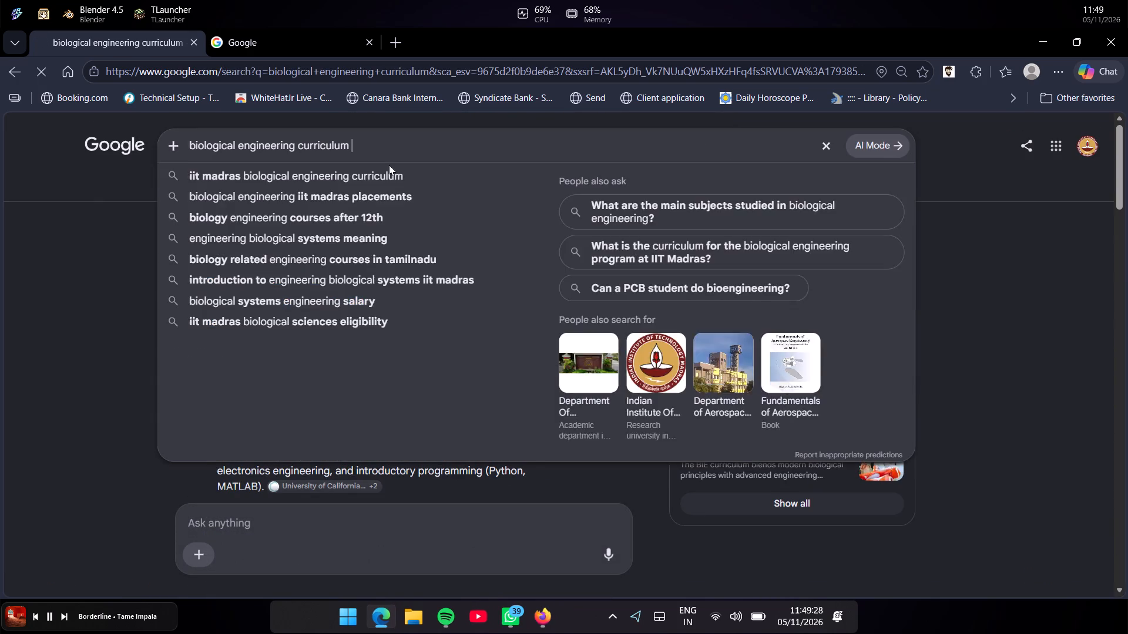
key("i")
type("tm")
key("Return")
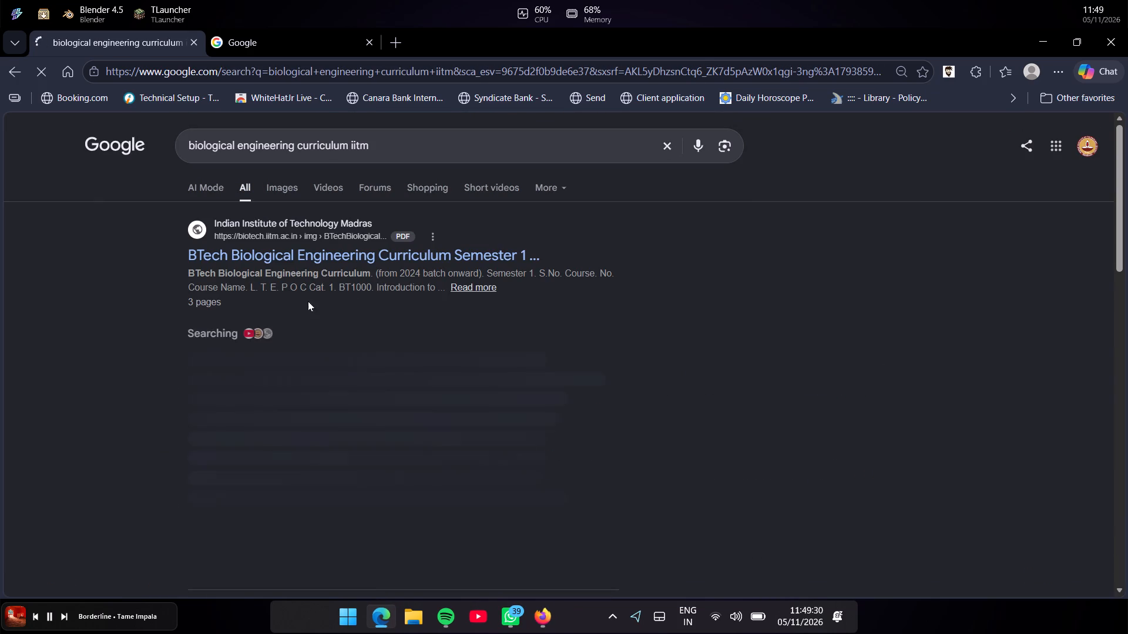
scroll(311, 255, "down", 6)
scroll(315, 258, "up", 6)
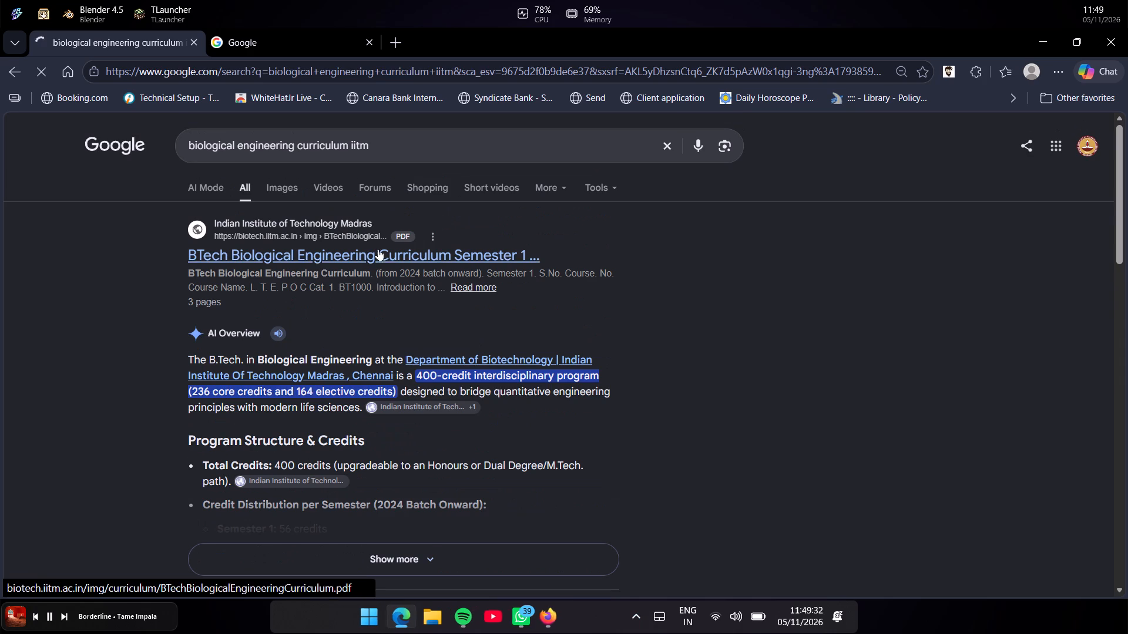
left_click(390, 252)
Examine the Semester 4 courses in the curriculum PDF, highlighting Humanities 2 and the EE1101 Signals and Systems row.
scroll(717, 270, "down", 5)
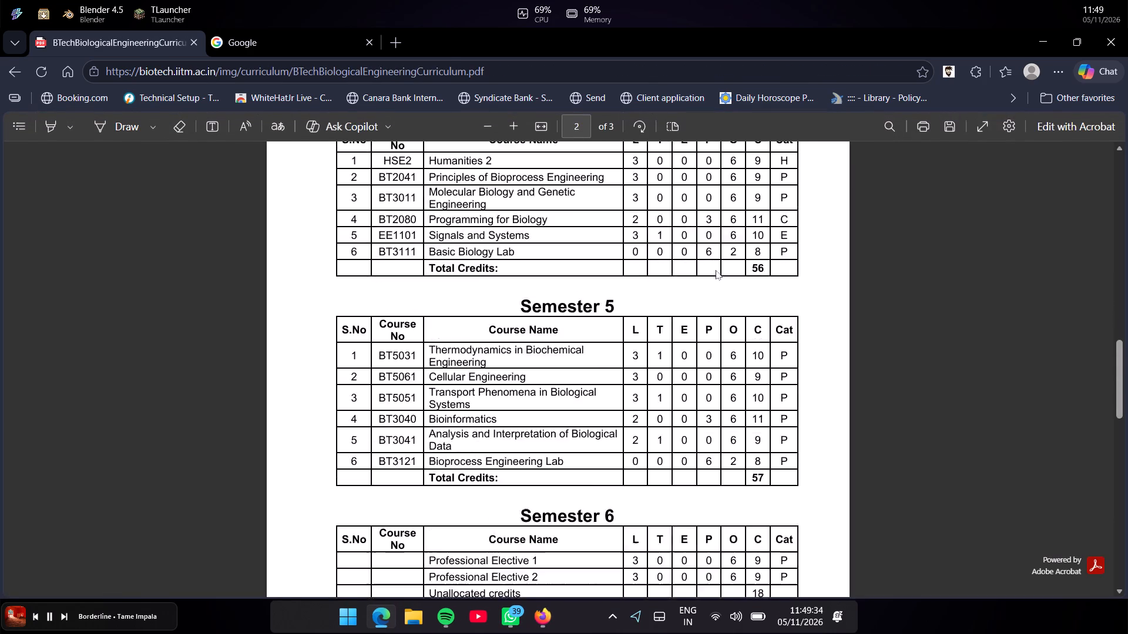
scroll(667, 270, "up", 5)
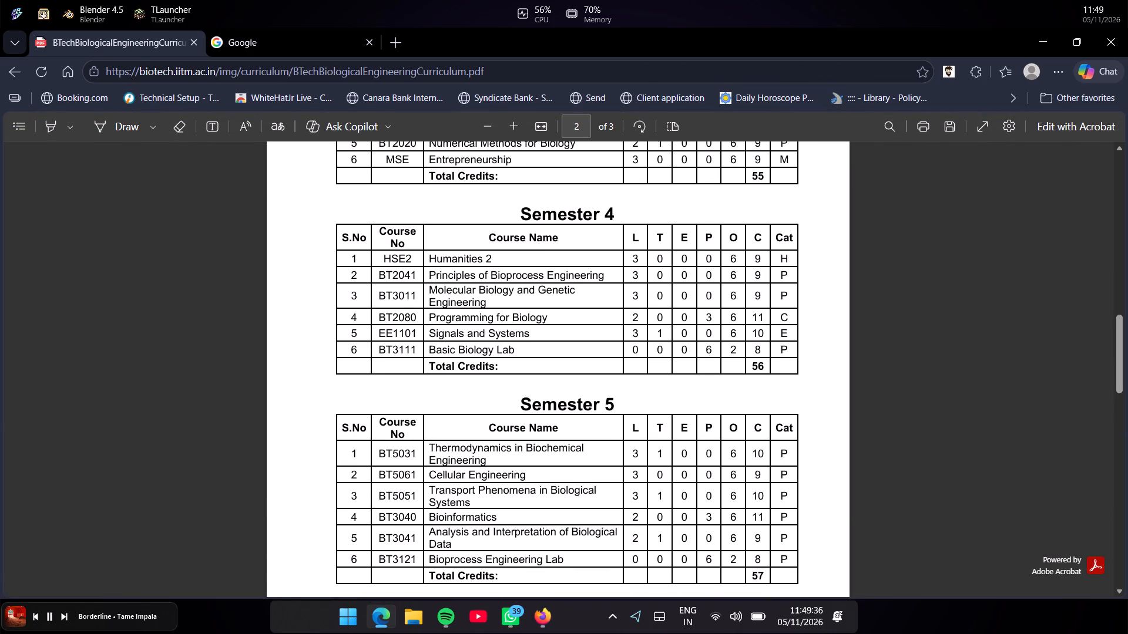
left_click_drag(426, 254, 553, 254)
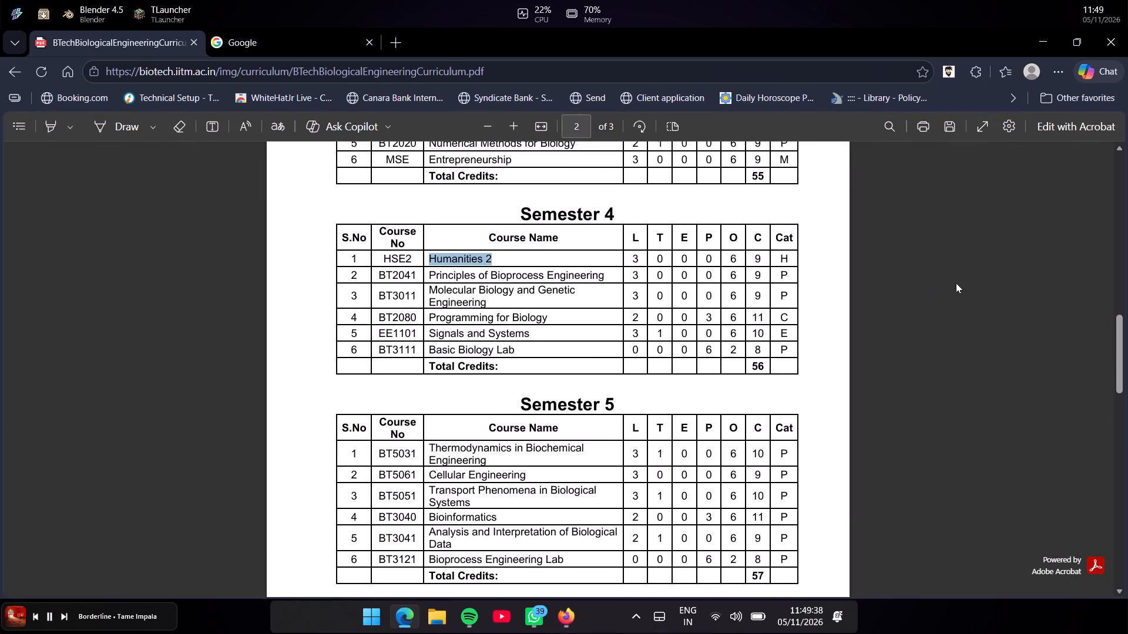
left_click(957, 283)
left_click_drag(364, 329, 539, 329)
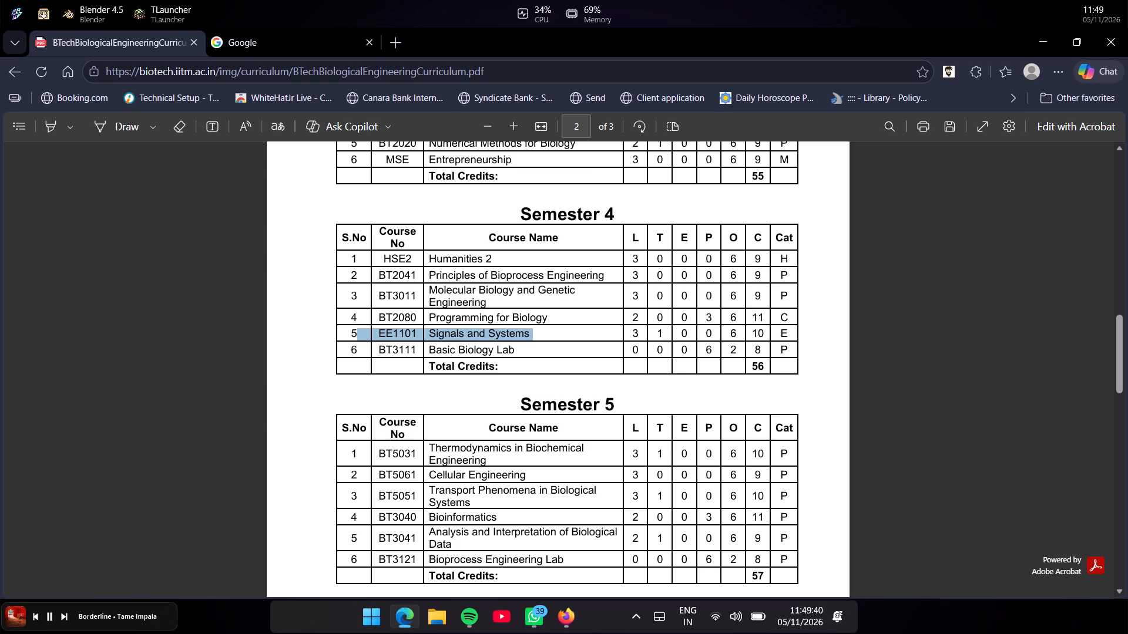
left_click_drag(539, 329, 546, 329)
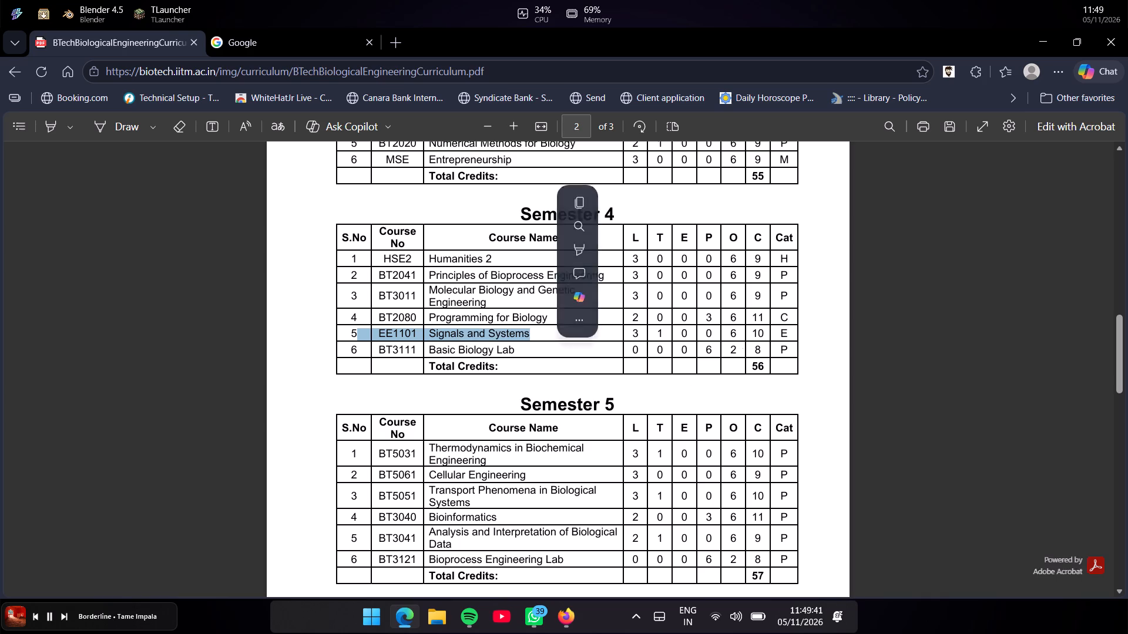
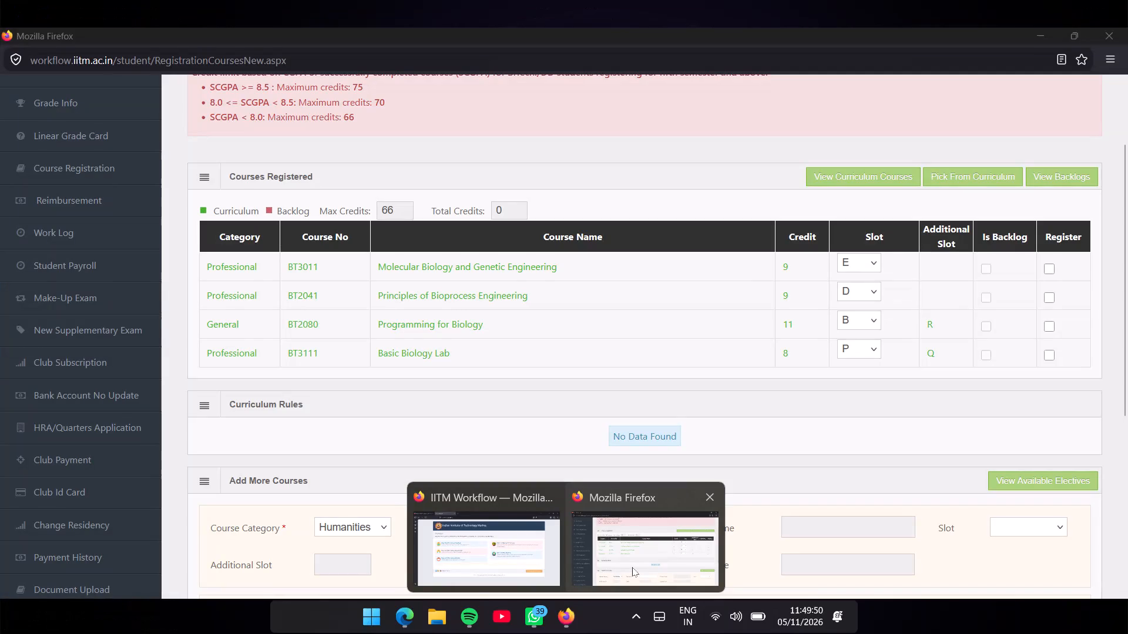
Switch to the course registration page in Firefox and examine its curriculum course list for Semester 04, comparing it with the curriculum PDF.
left_click(615, 536)
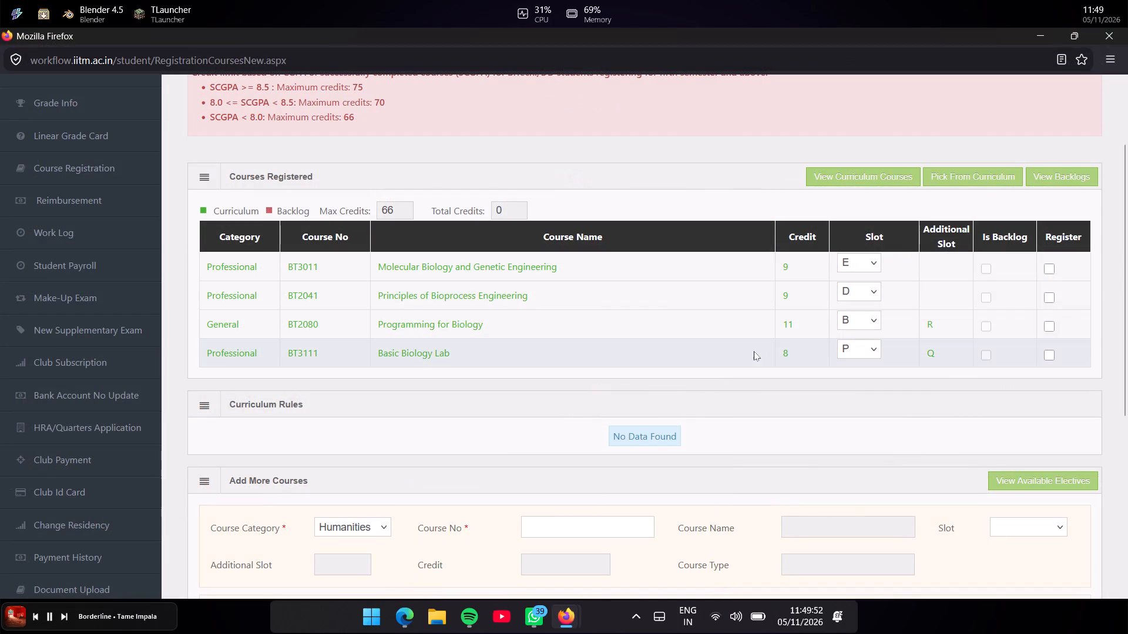
scroll(469, 412, "down", 2)
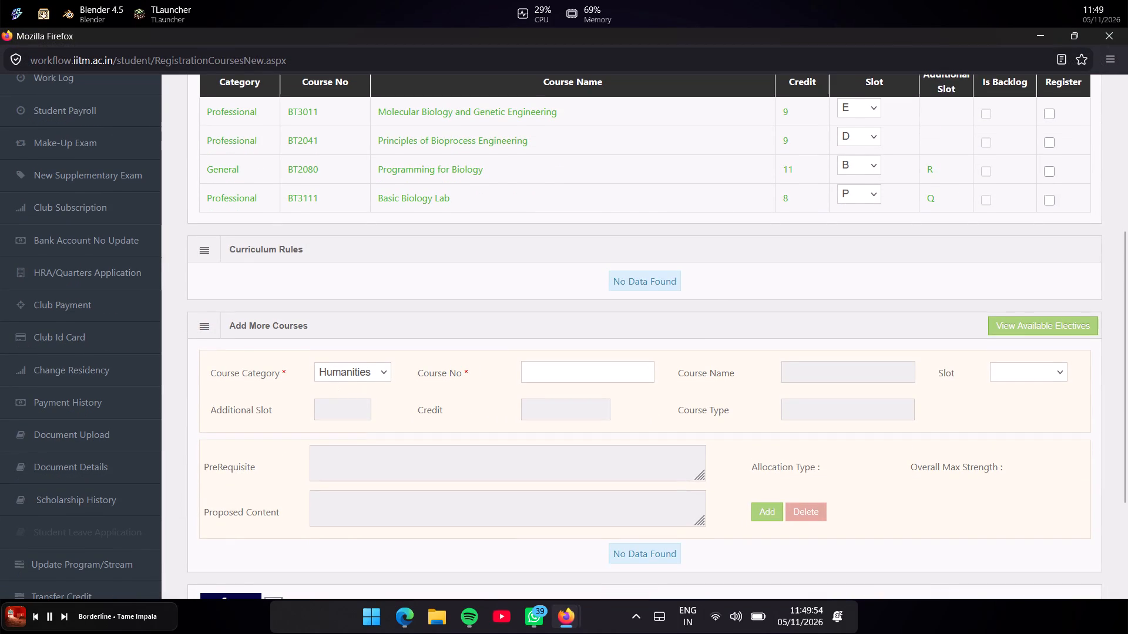
scroll(626, 367, "up", 3)
left_click(894, 257)
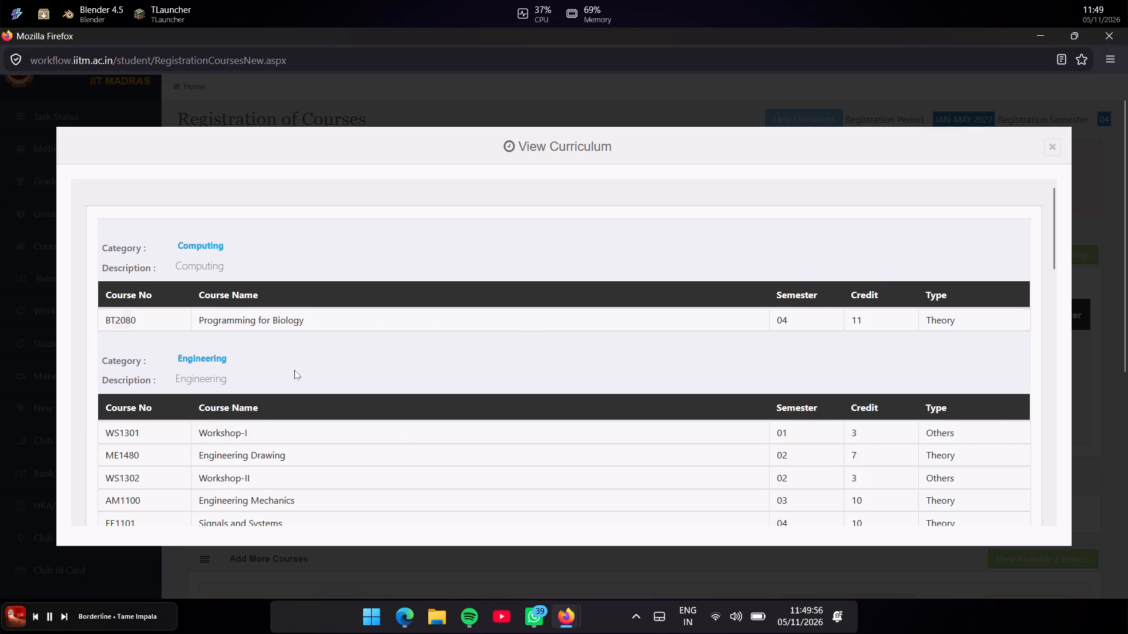
scroll(571, 361, "down", 4)
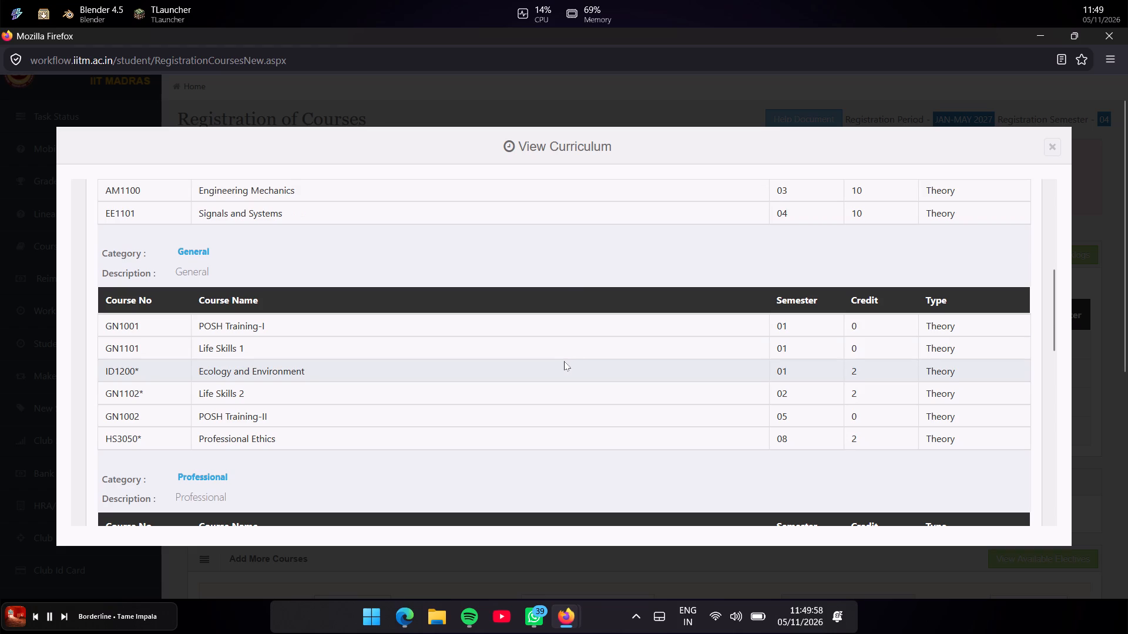
scroll(562, 361, "down", 2)
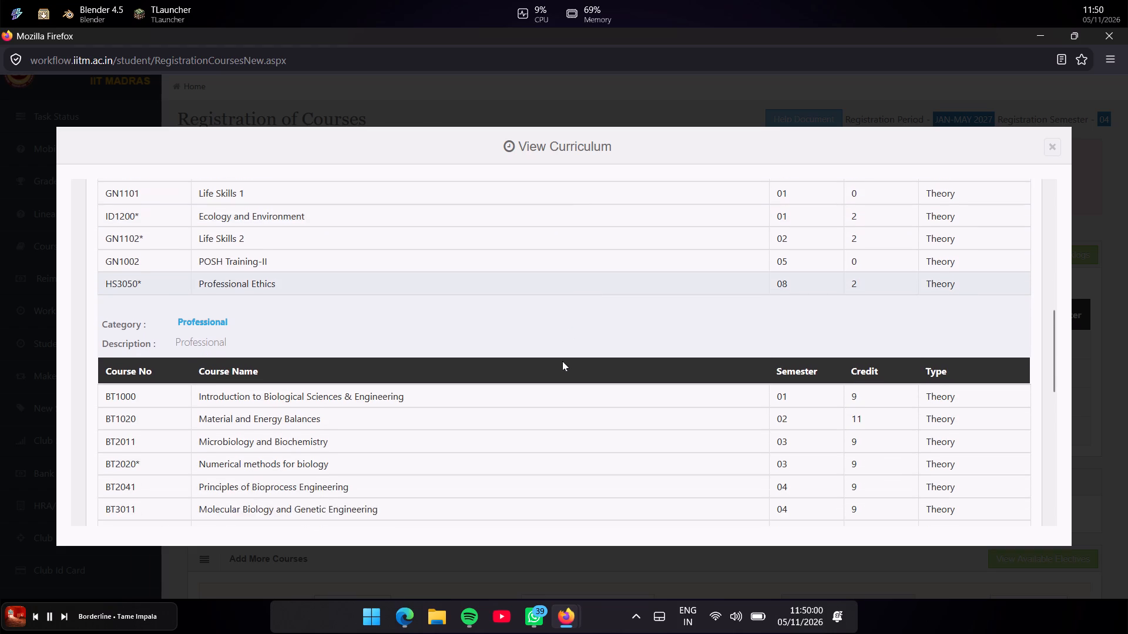
scroll(562, 361, "up", 3)
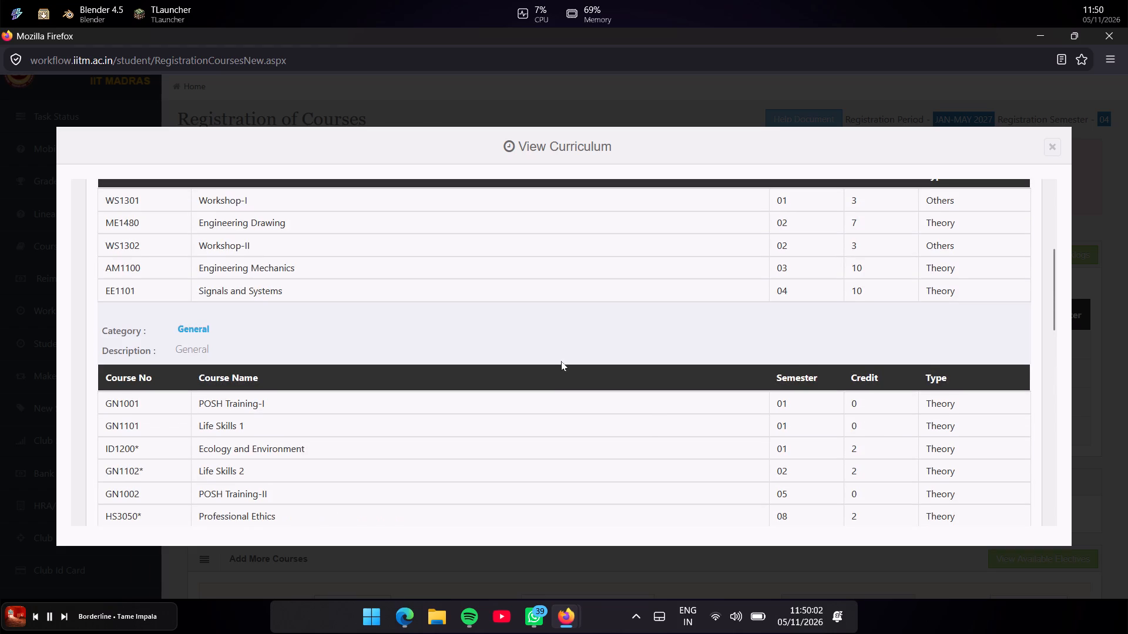
scroll(561, 361, "down", 6)
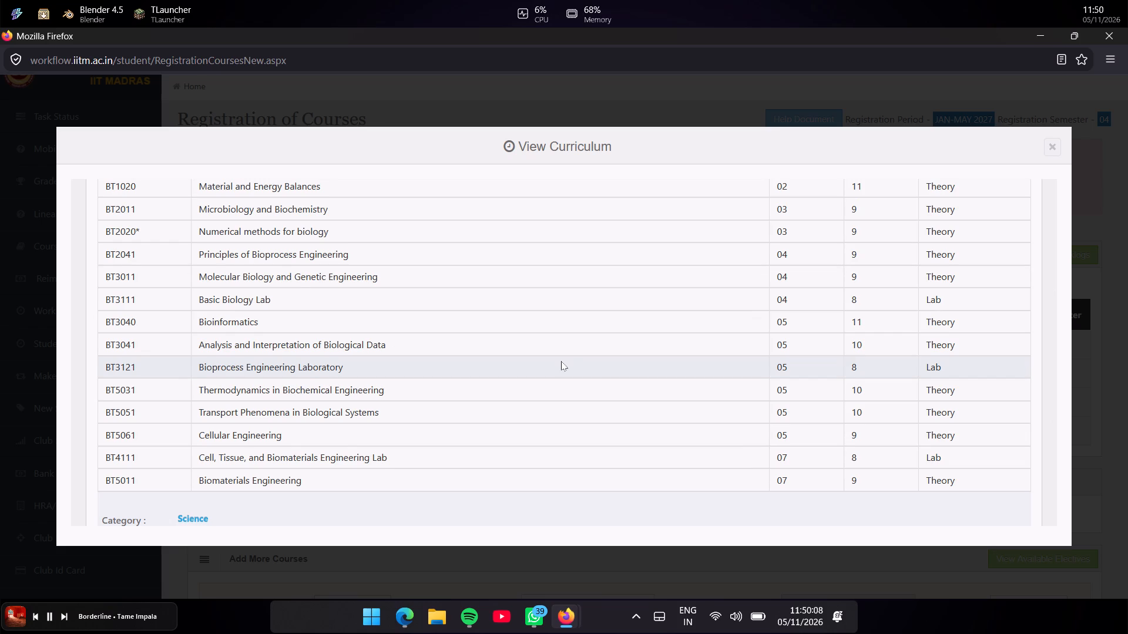
scroll(548, 356, "down", 3)
scroll(540, 359, "up", 2)
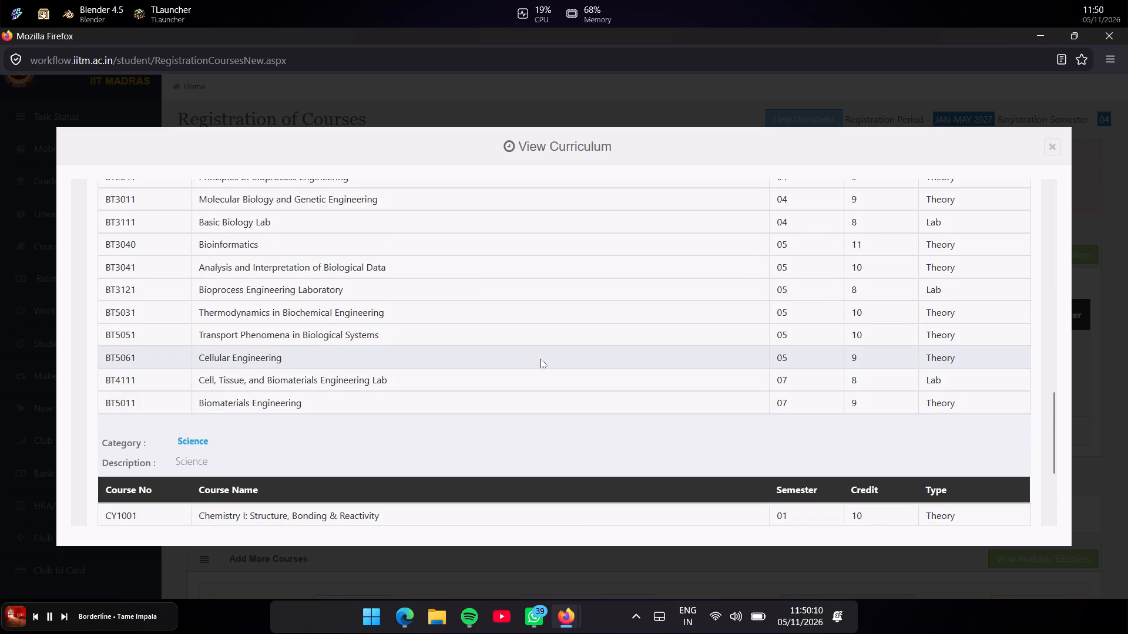
scroll(540, 359, "down", 1)
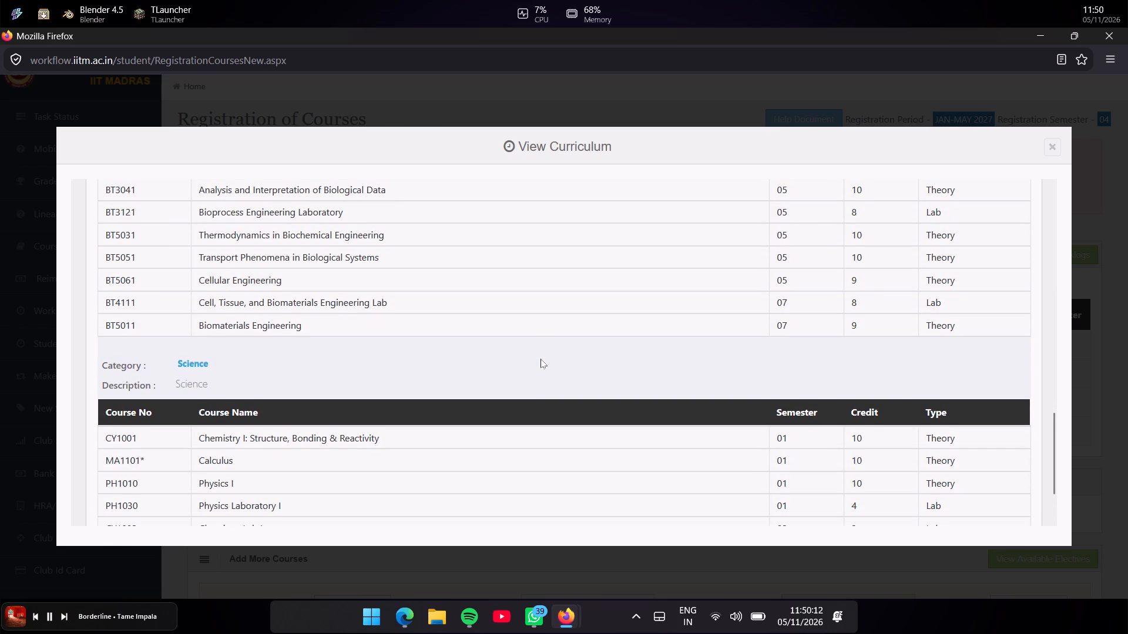
scroll(540, 359, "down", 2)
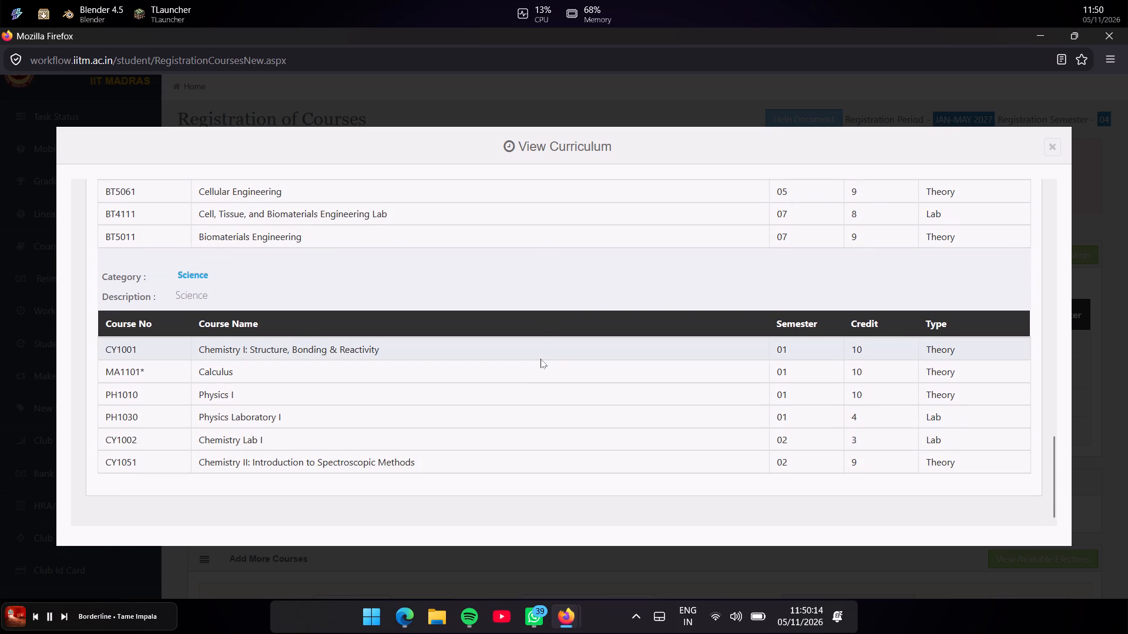
key("alt+Tab")
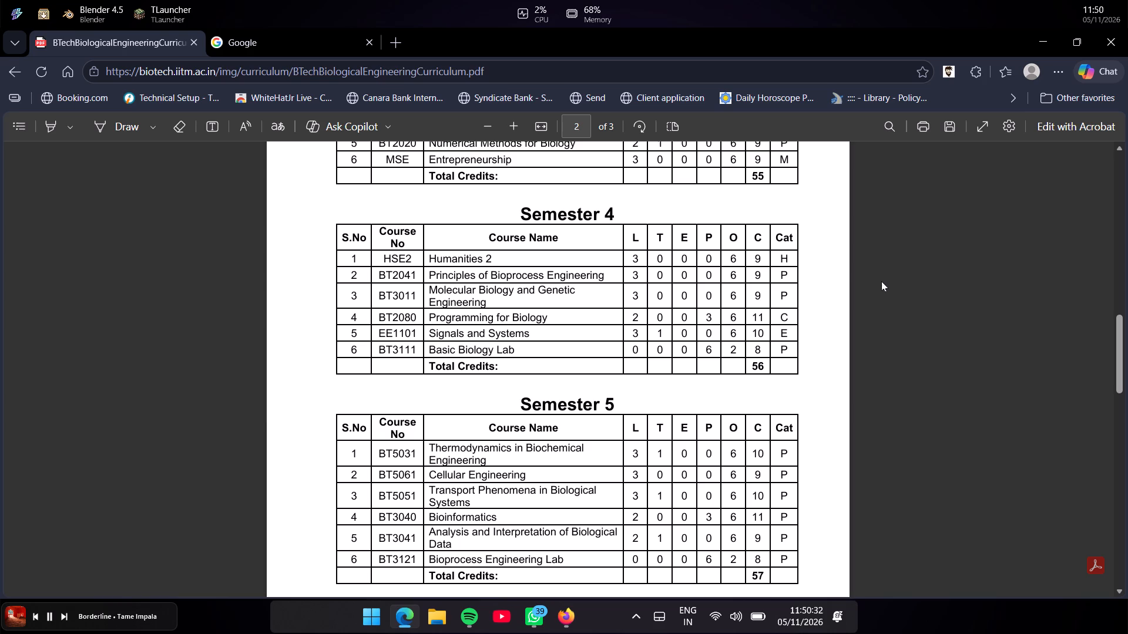
key("alt+Tab")
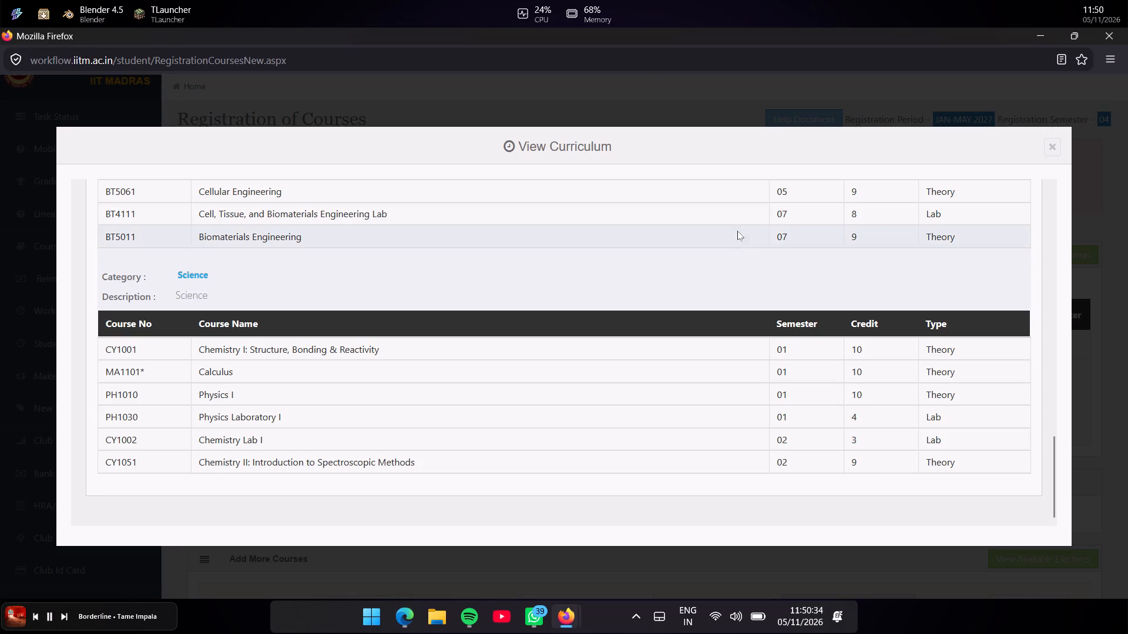
left_click(1056, 143)
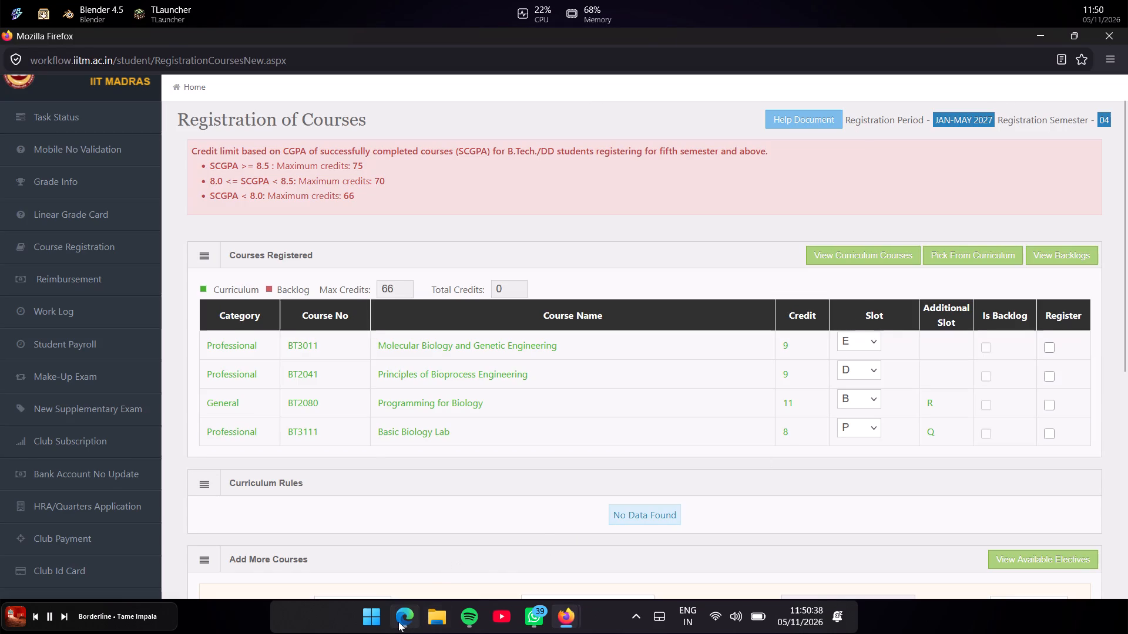
In Edge, search Google for "iitm time table generator" and open the Mathematics Club IITM Timetable Generator.
left_click(395, 556)
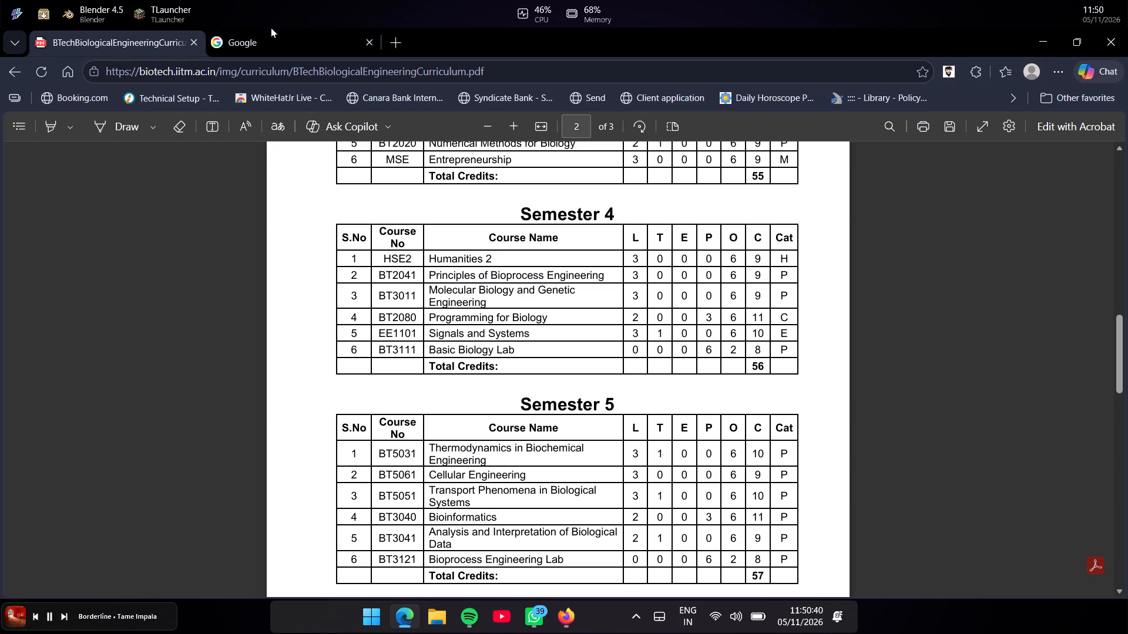
left_click(274, 38)
left_click(522, 293)
type("iitm")
key("space")
type("timme")
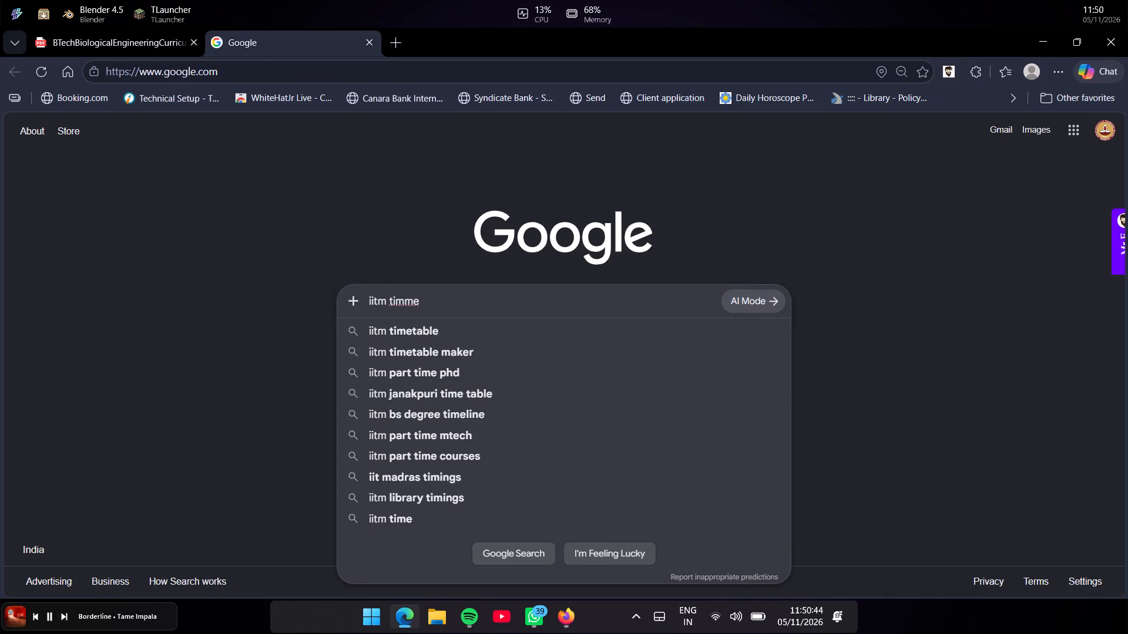
key("BackSpace")
key("BackSpace")
type("e ta")
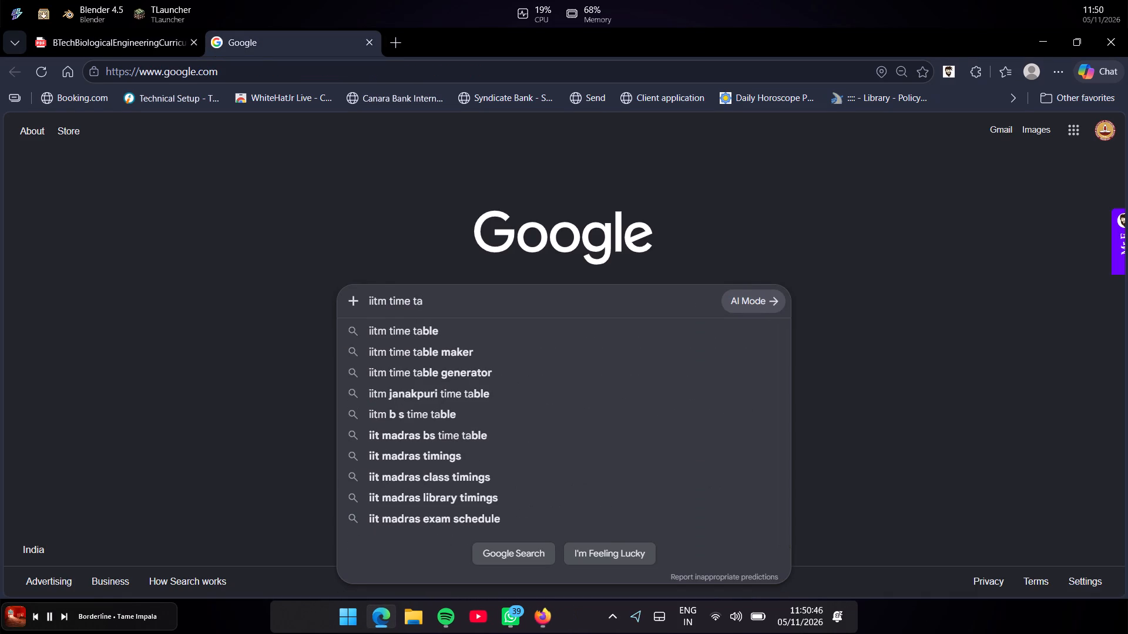
left_click(474, 375)
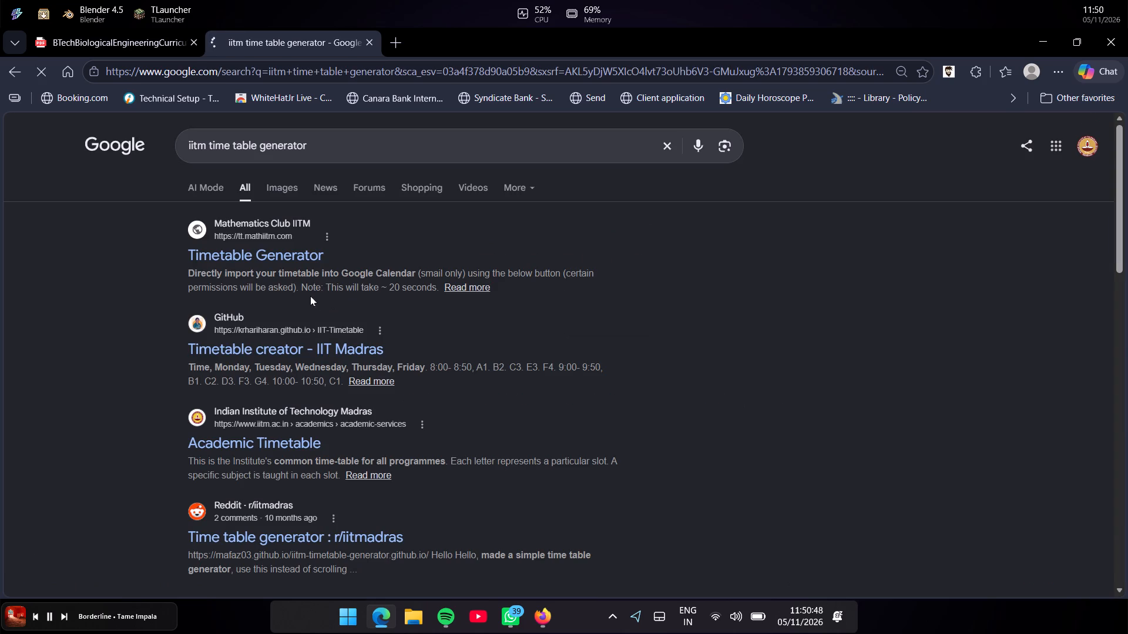
left_click(267, 259)
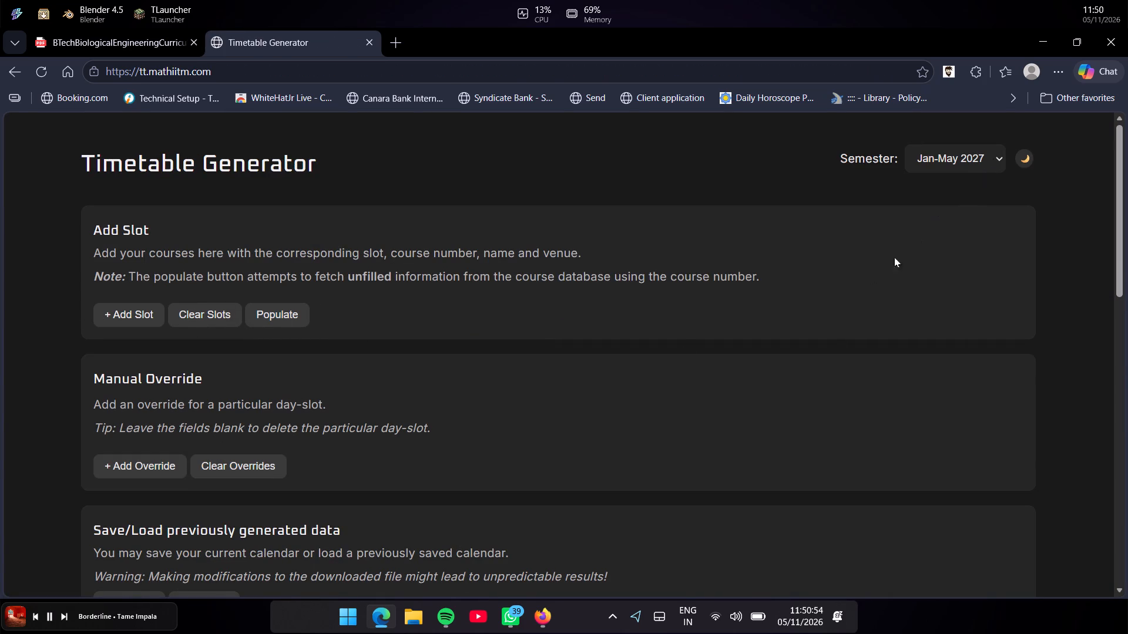
Add a blank course slot row to the timetable.
left_click(135, 314)
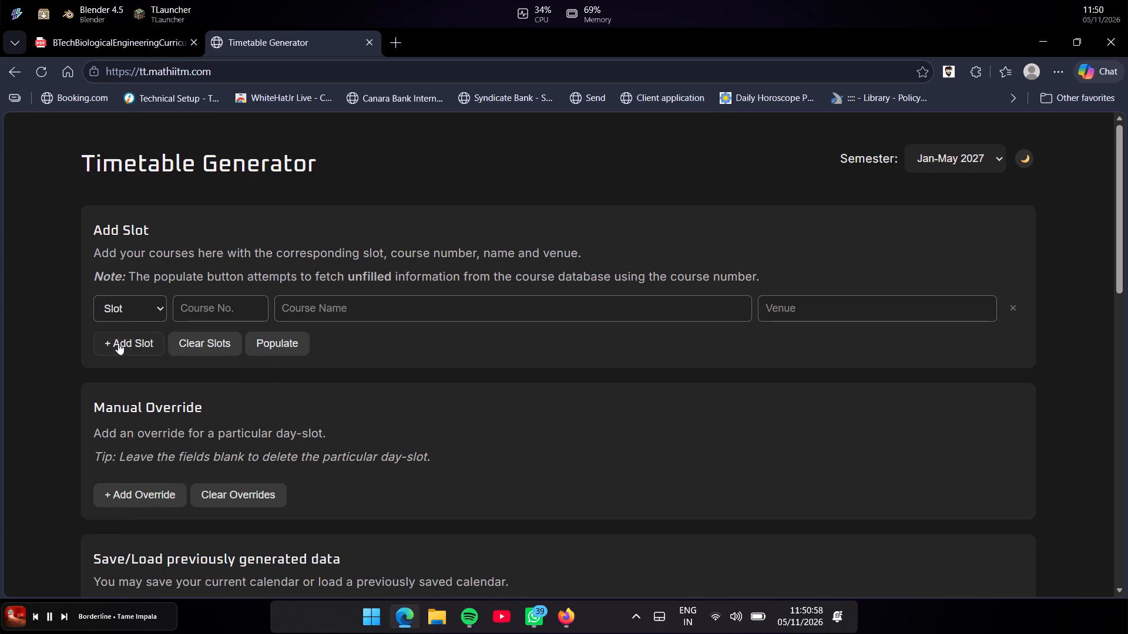
Examine the Timetable Generator's options and its weekly slot grid to see when each slot letter meets.
scroll(258, 362, "down", 1)
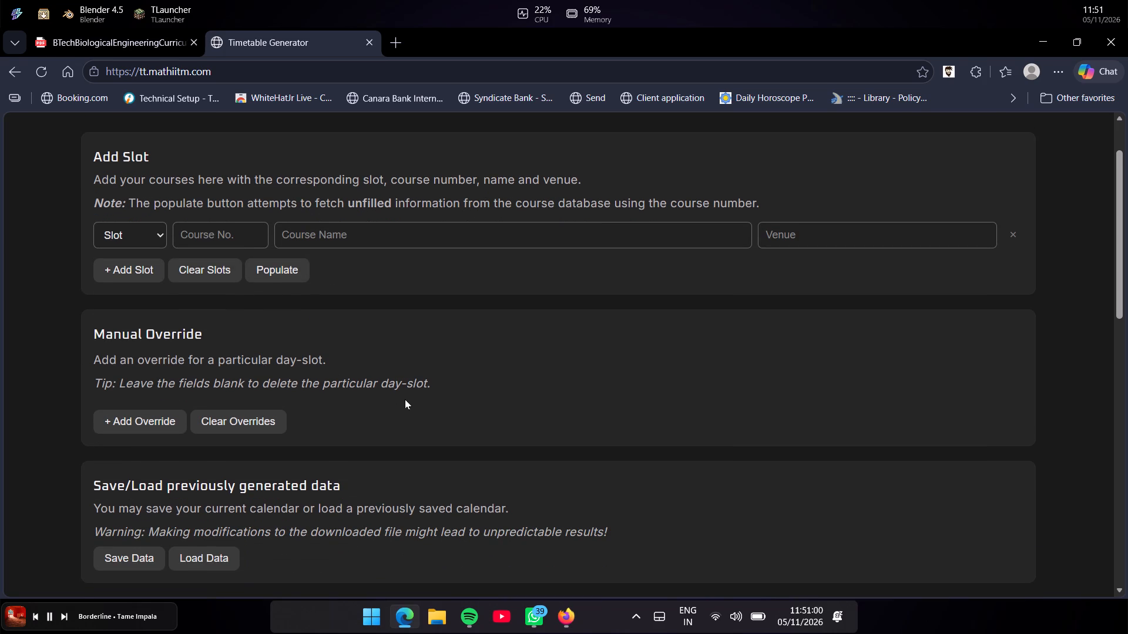
scroll(409, 409, "up", 1)
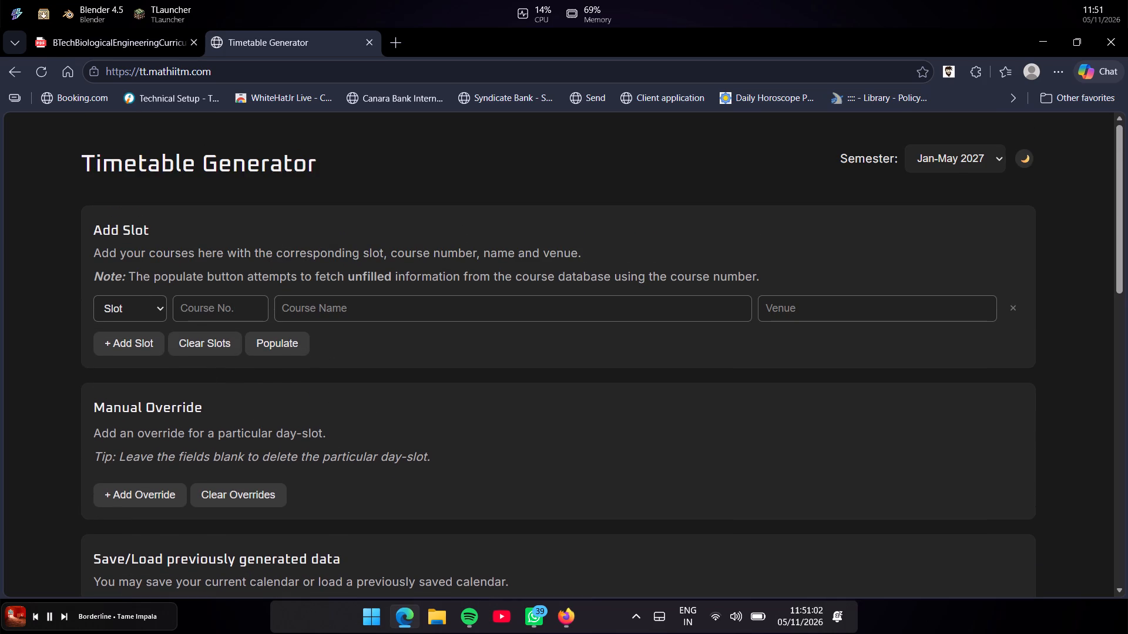
scroll(726, 329, "down", 13)
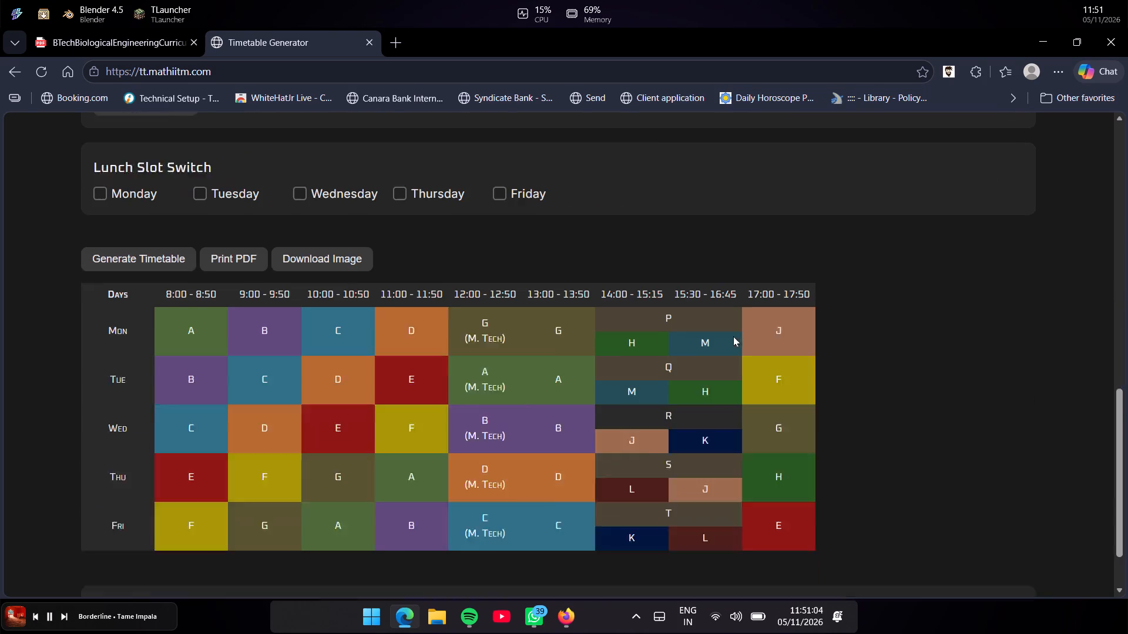
scroll(647, 336, "up", 2)
scroll(418, 342, "down", 1)
scroll(418, 342, "up", 2)
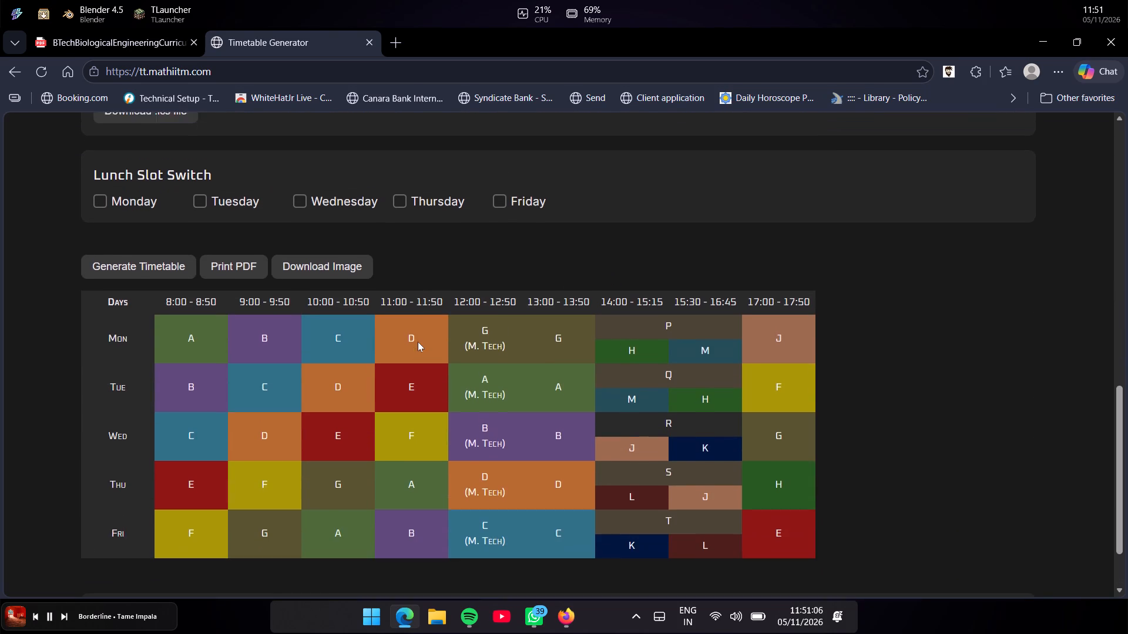
scroll(418, 342, "up", 1)
scroll(378, 348, "down", 2)
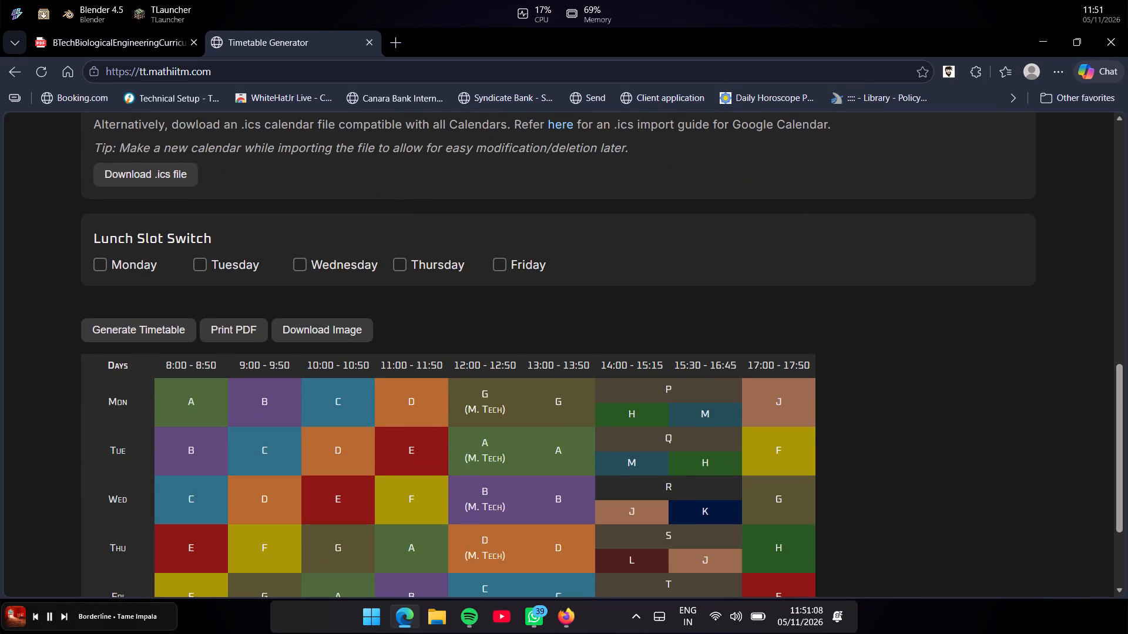
scroll(432, 246, "down", 5)
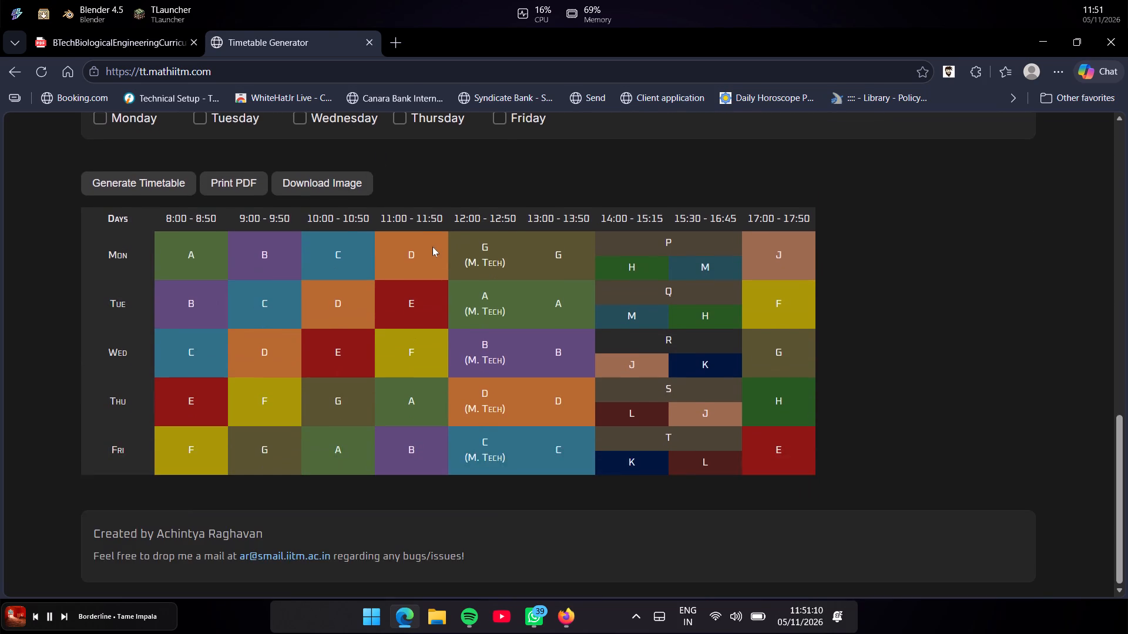
scroll(432, 247, "up", 12)
Set the new row's slot to E and its course number to BT3011, following the registration page in Firefox.
left_click(234, 303)
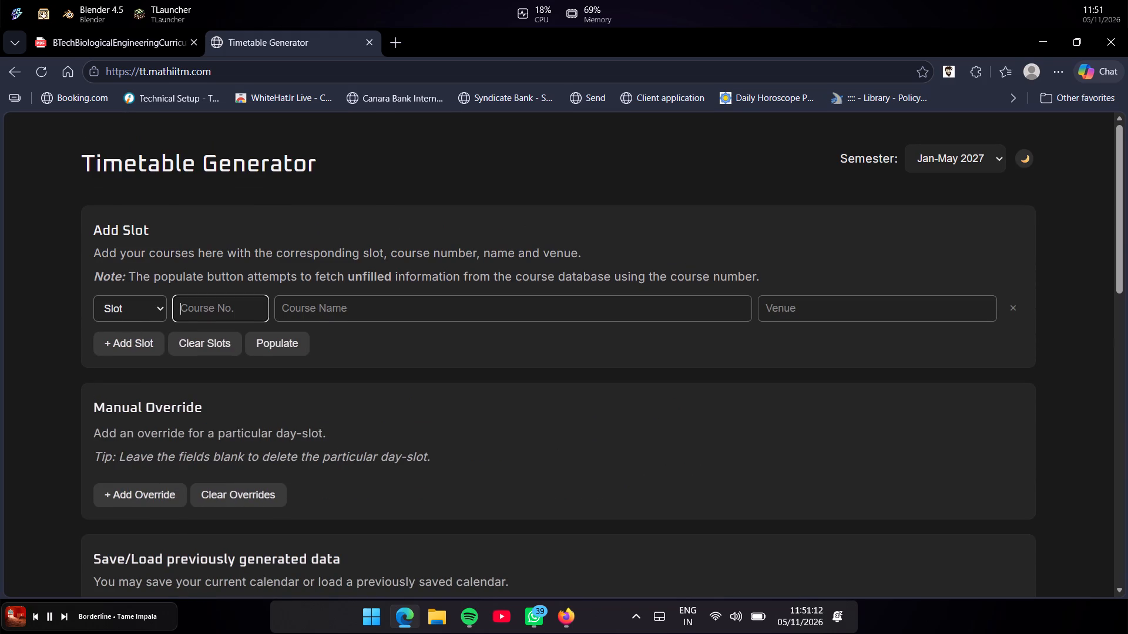
left_click(153, 303)
key("alt+Tab")
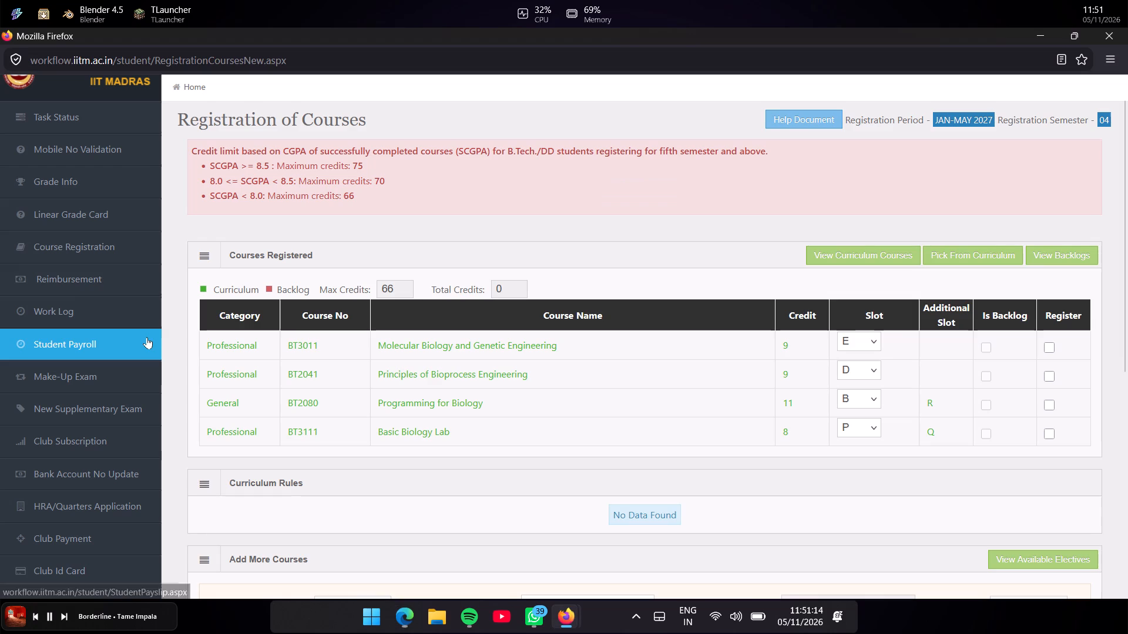
key("alt+Tab")
left_click(152, 304)
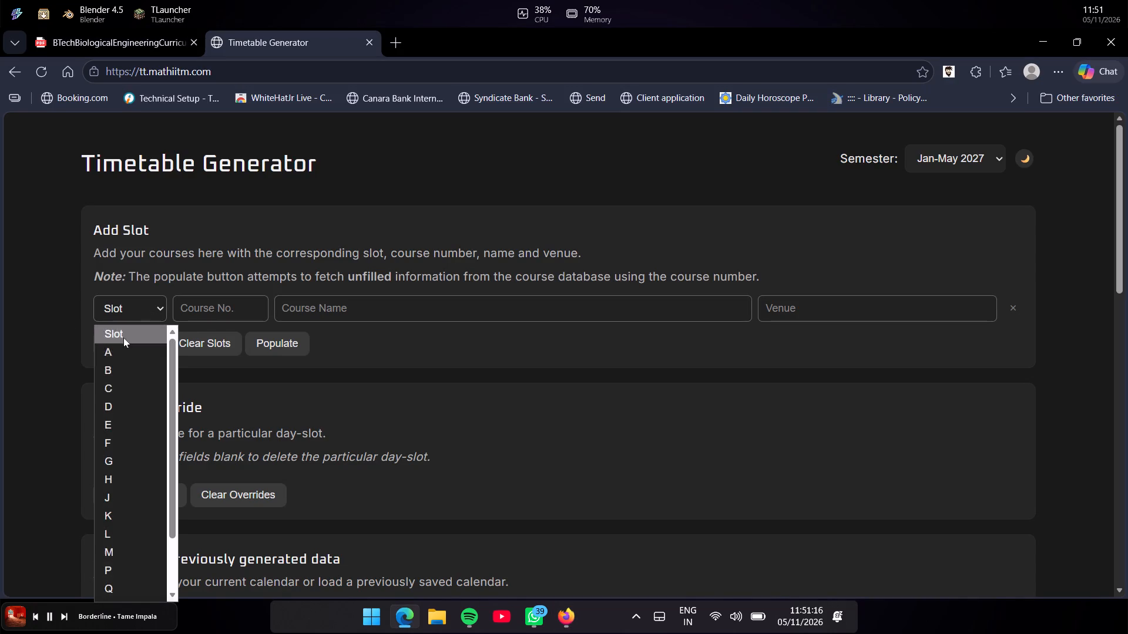
left_click(119, 419)
left_click(219, 309)
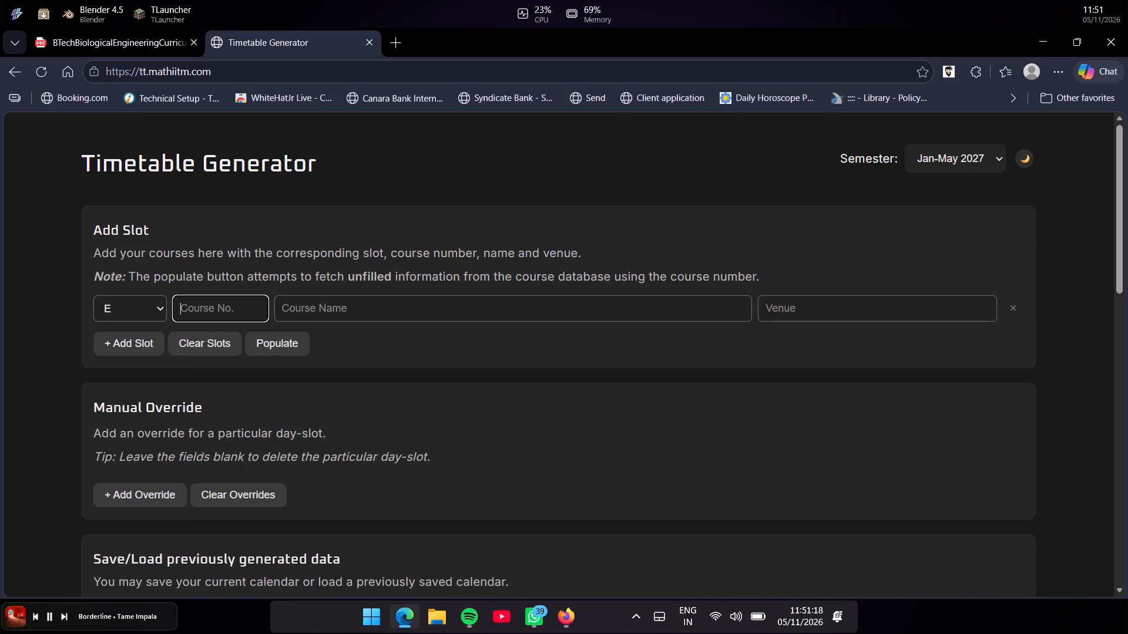
key("alt+Tab")
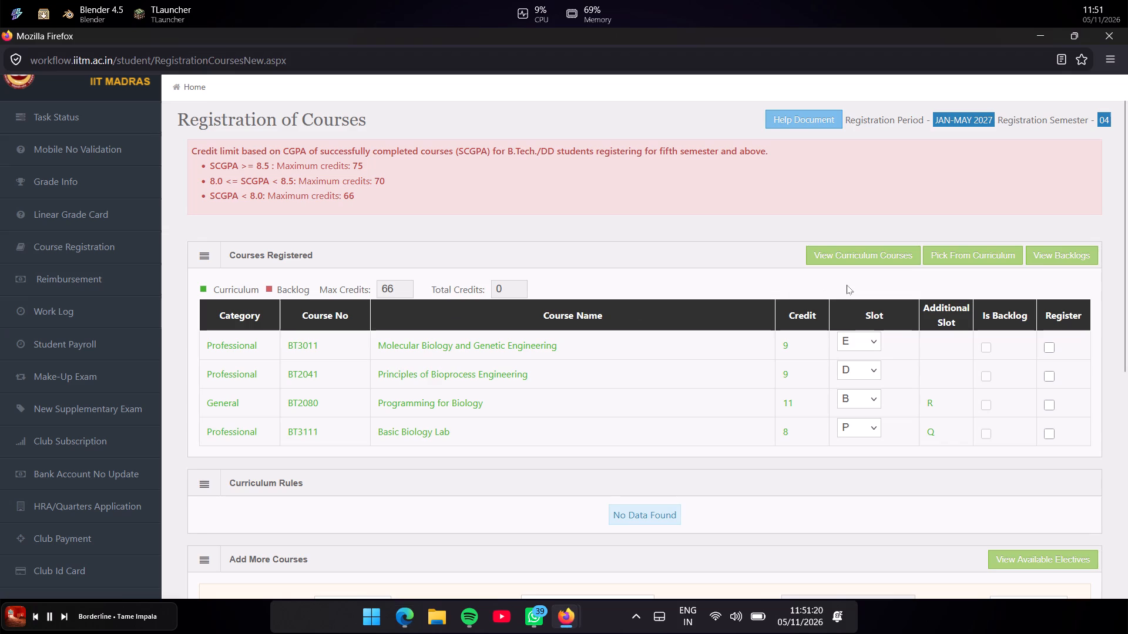
key("alt+Tab")
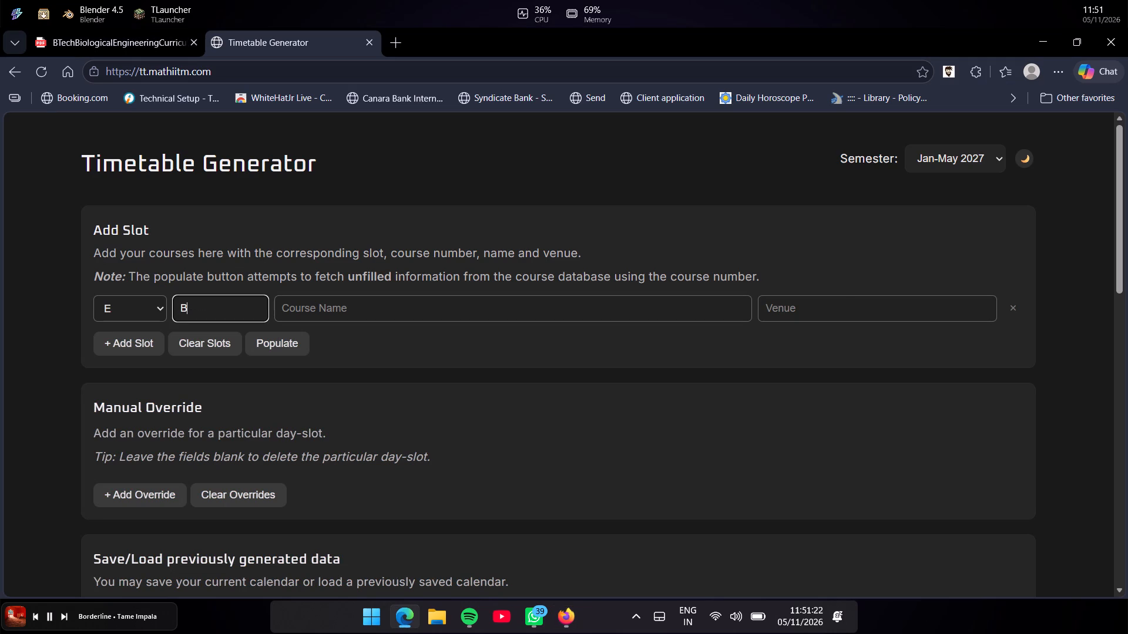
type("3011")
Fill in the BT3011 row's course name, Molecular Biology and Genetic Engineering, copying it from the registration page in Firefox.
key("alt+Tab")
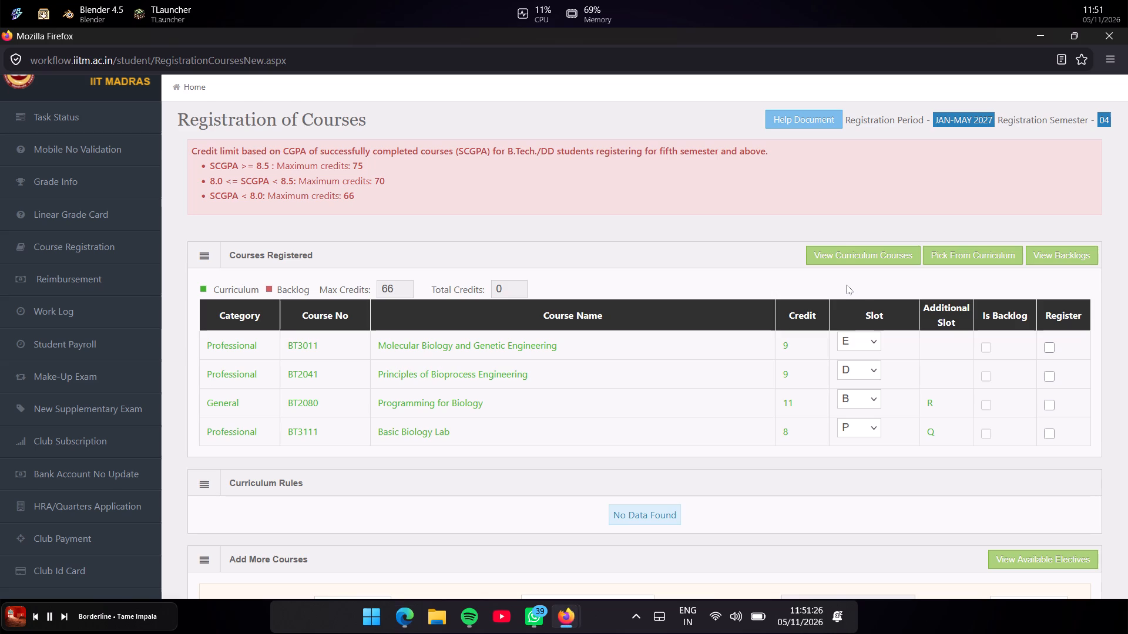
key("alt+Tab")
left_click(360, 311)
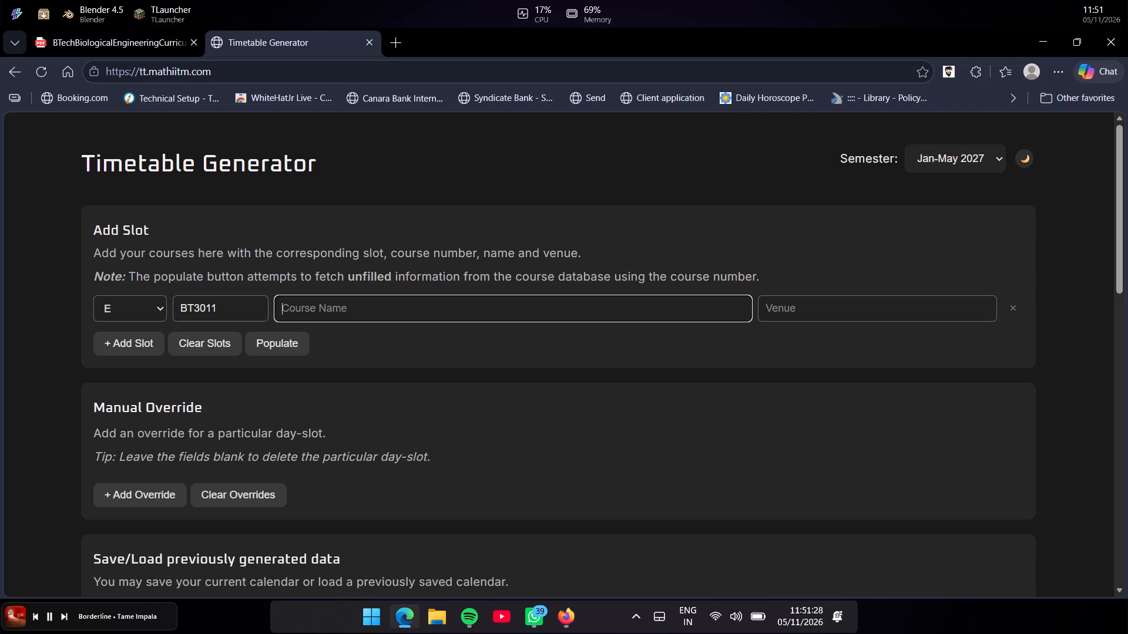
key("alt+Tab")
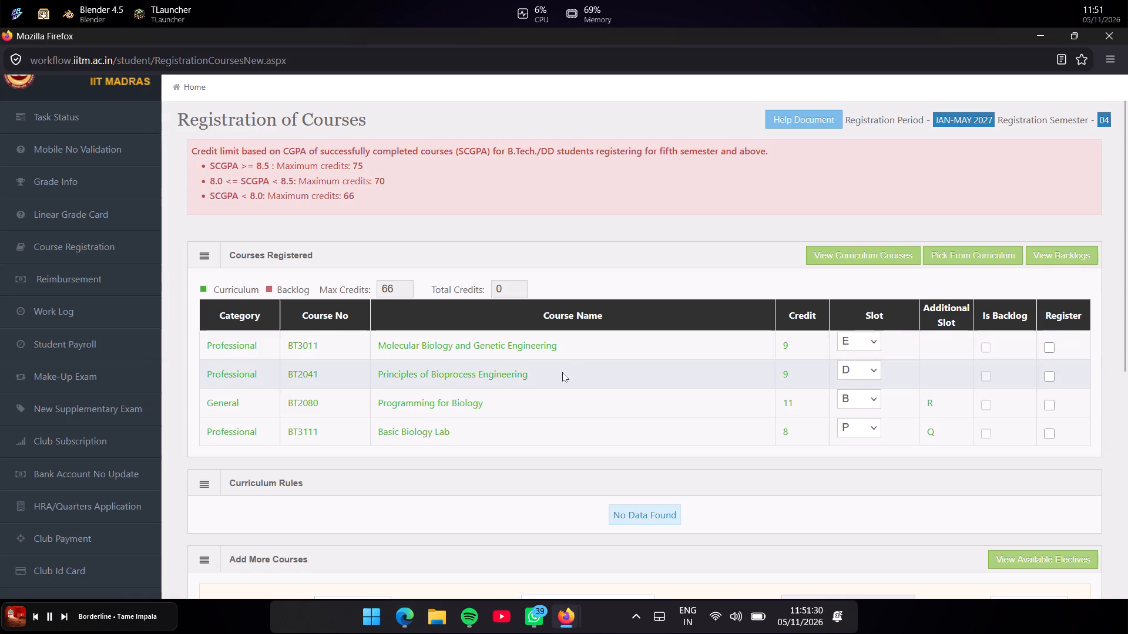
left_click_drag(569, 338, 375, 345)
key("ctrl+c")
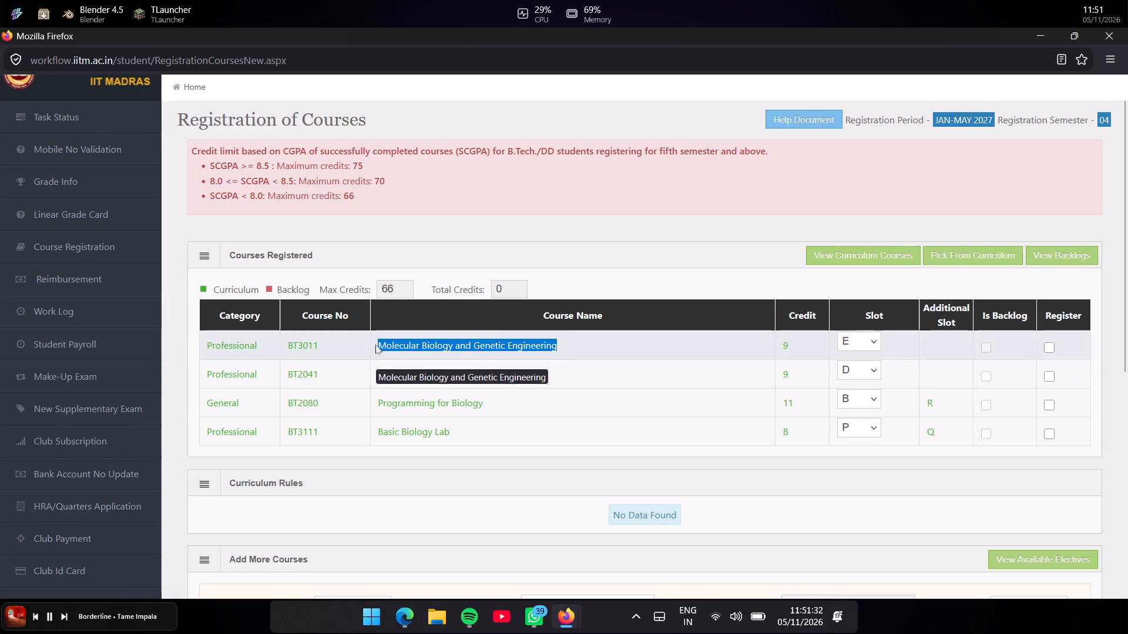
key("alt+Tab")
left_click(402, 304)
key("ctrl+v")
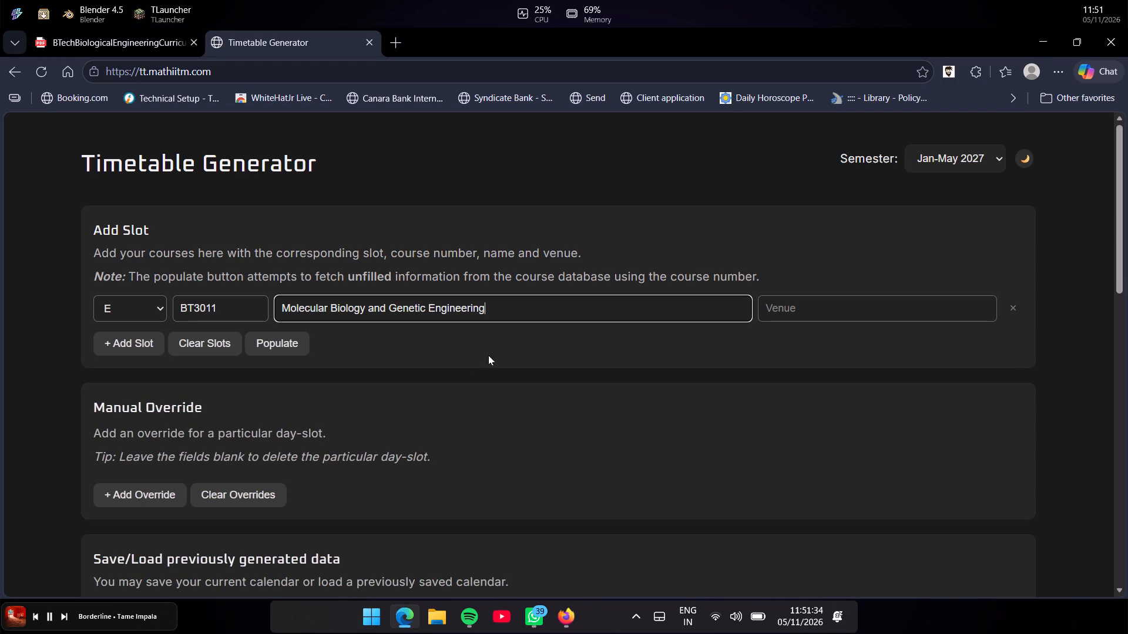
left_click(936, 306)
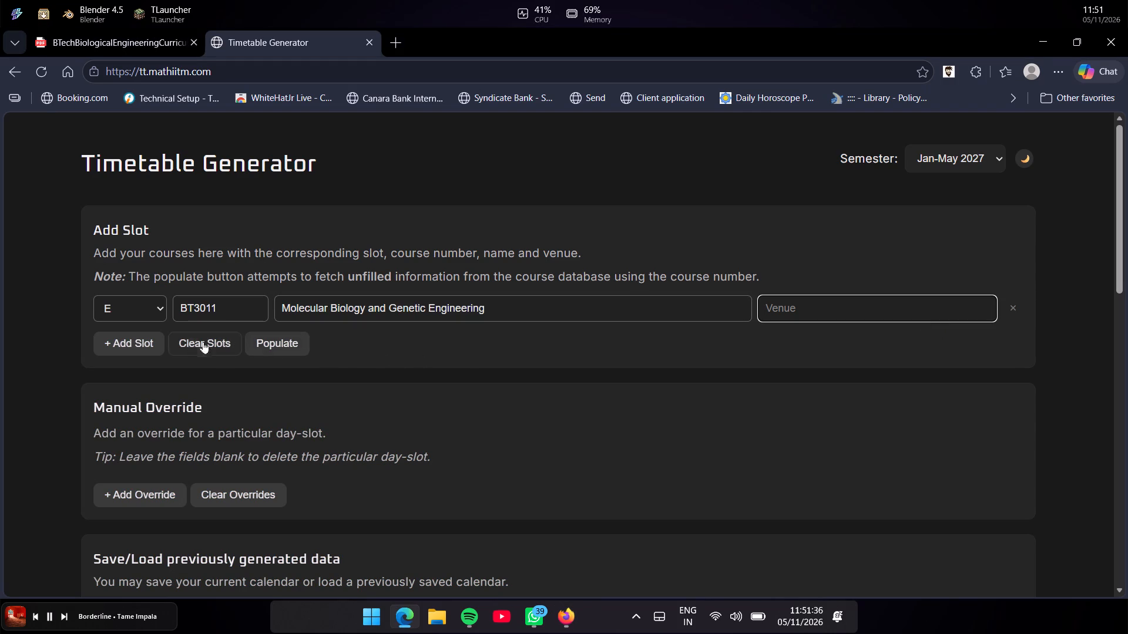
Add a second course row with slot D and course number BT2041, following the registration page.
left_click(127, 343)
left_click(151, 340)
key("alt+Tab")
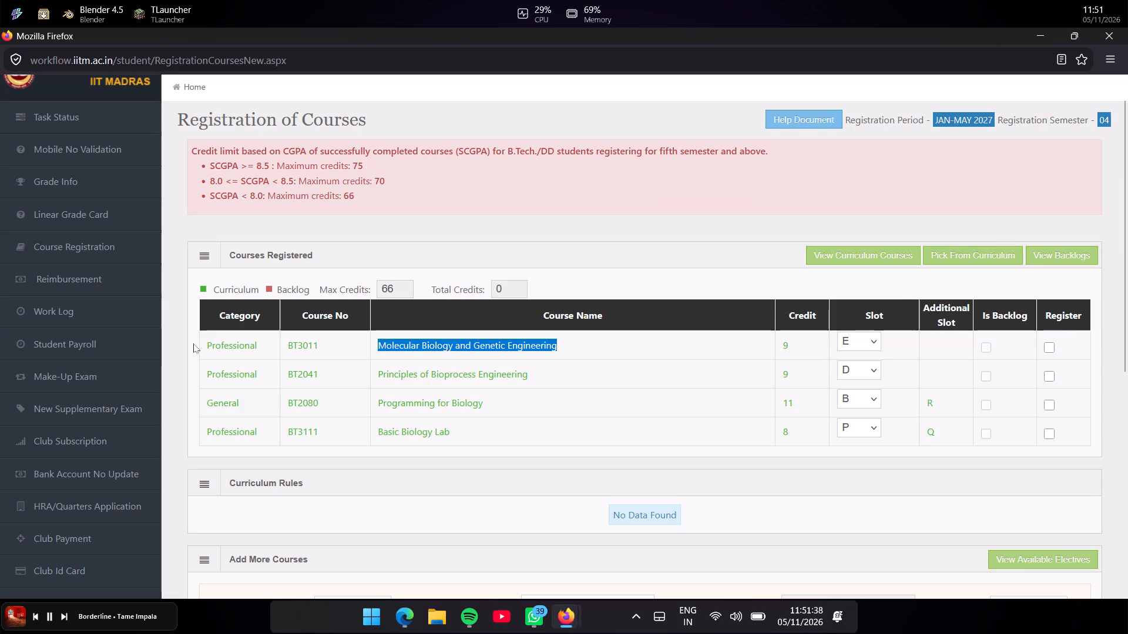
key("alt+Tab")
left_click(152, 339)
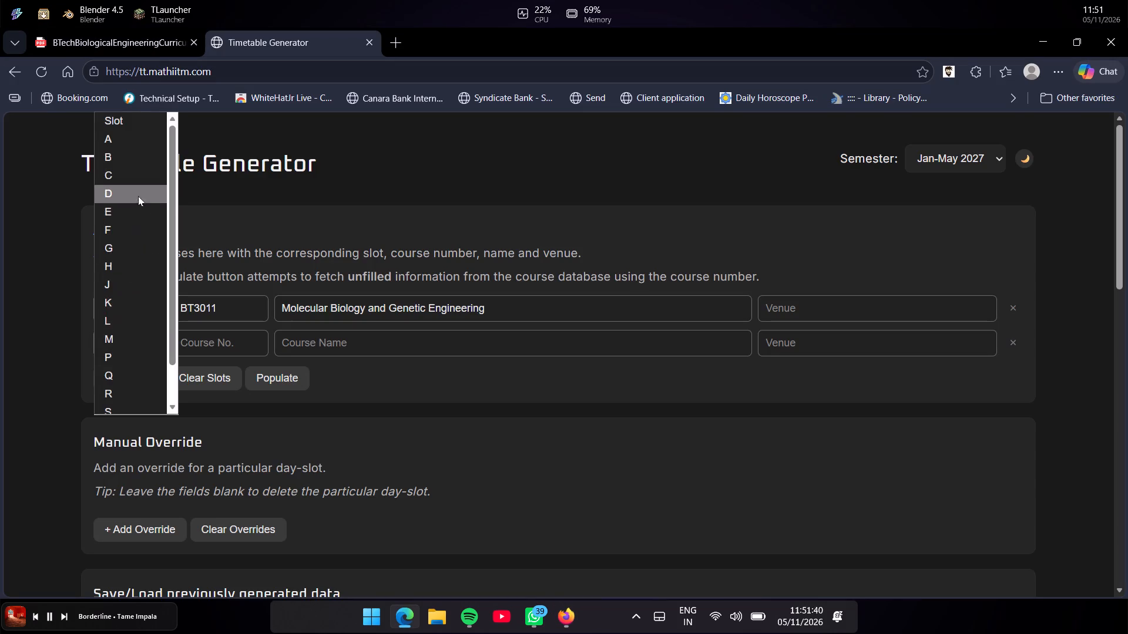
left_click(137, 191)
left_click(211, 344)
key("alt+Tab")
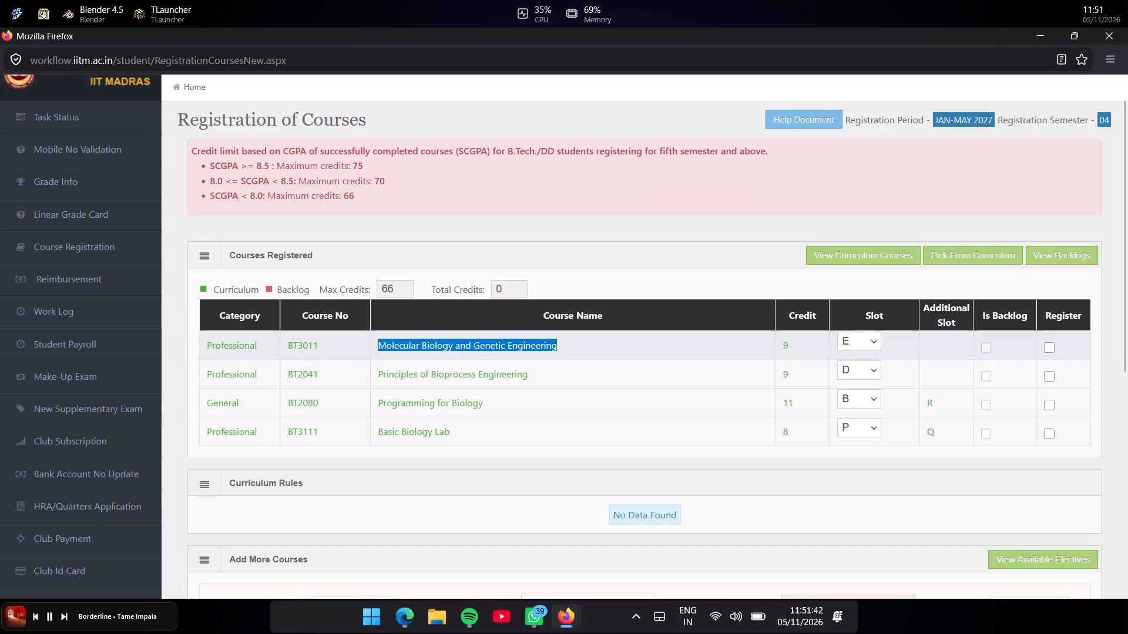
key("alt+Tab")
type("BT")
type("20")
type("41")
Copy the name Principles of Bioprocess Engineering from the registration page into the BT2041 row.
key("alt+Tab")
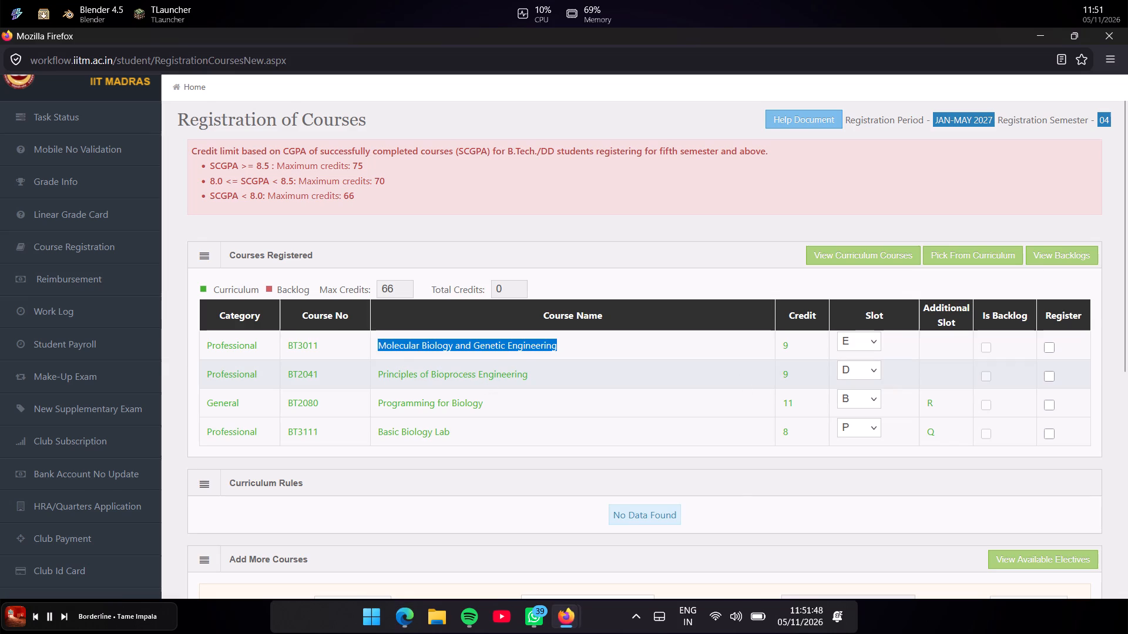
left_click_drag(375, 374, 560, 377)
key("ctrl+c")
key("alt+Tab")
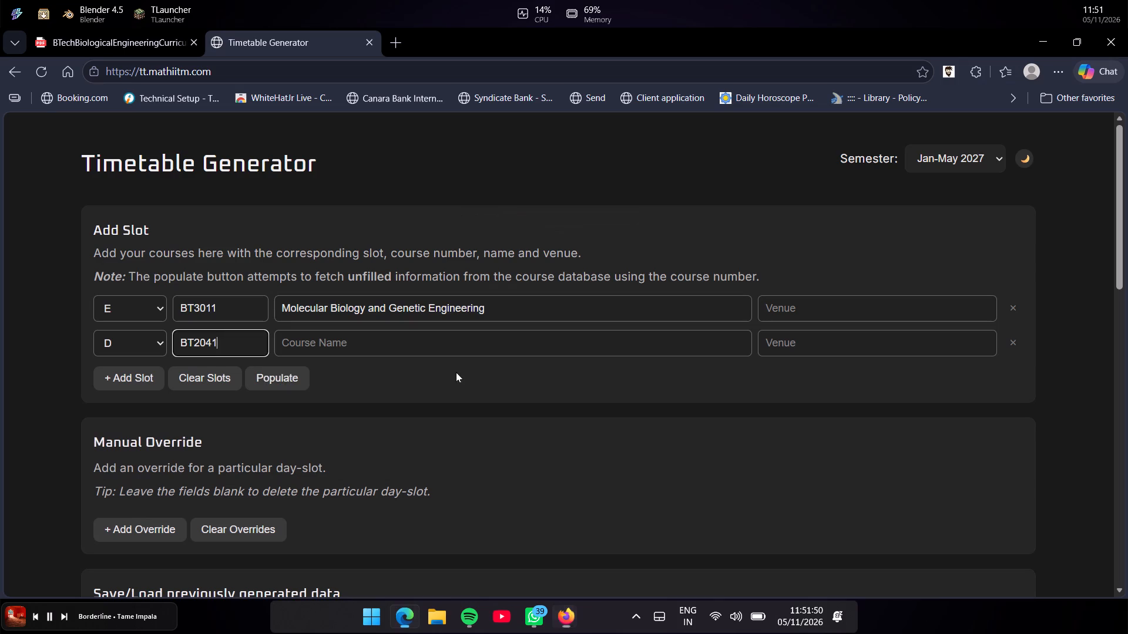
left_click(365, 342)
key("ctrl+v")
Add a third course row and set its slot to B, as listed for Programming for Biology.
left_click(144, 380)
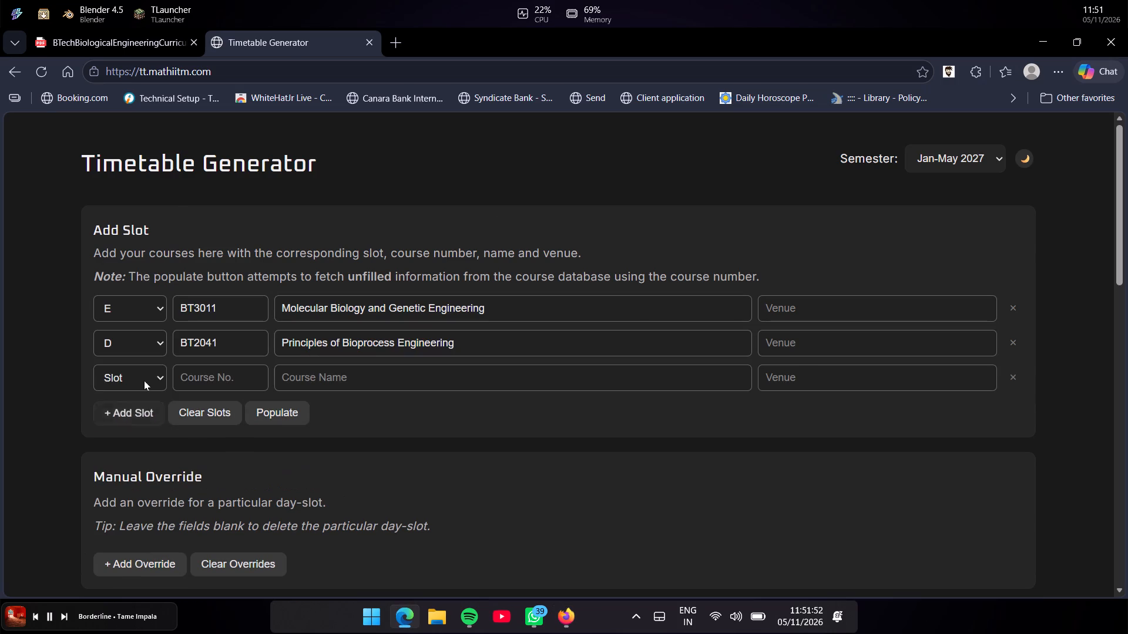
left_click(123, 373)
key("alt+Tab")
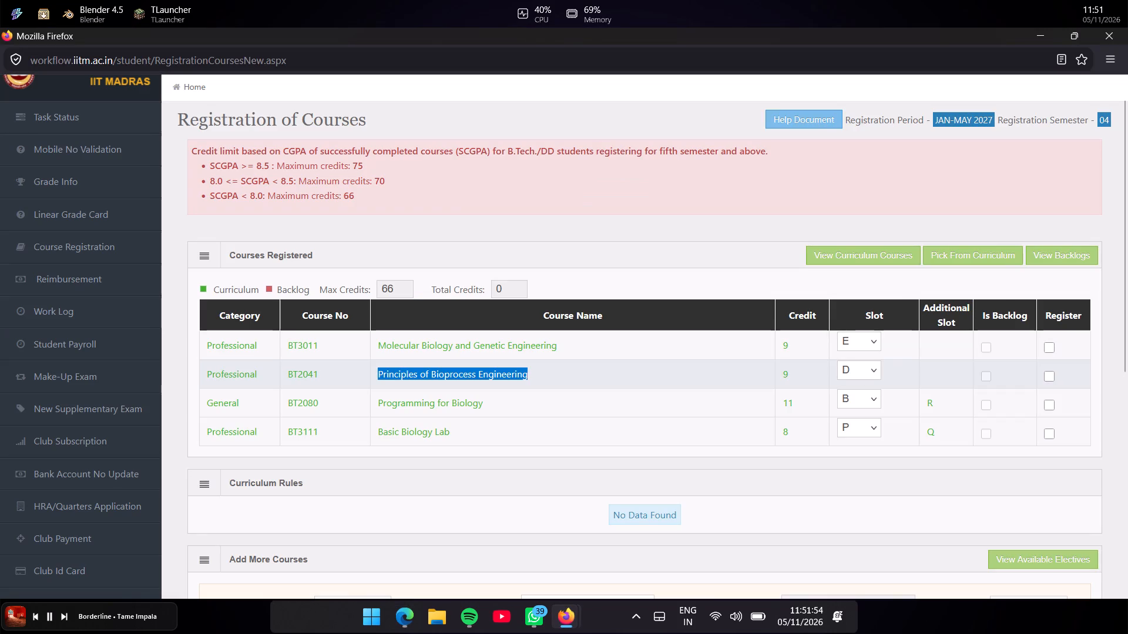
key("alt+Tab")
left_click(163, 377)
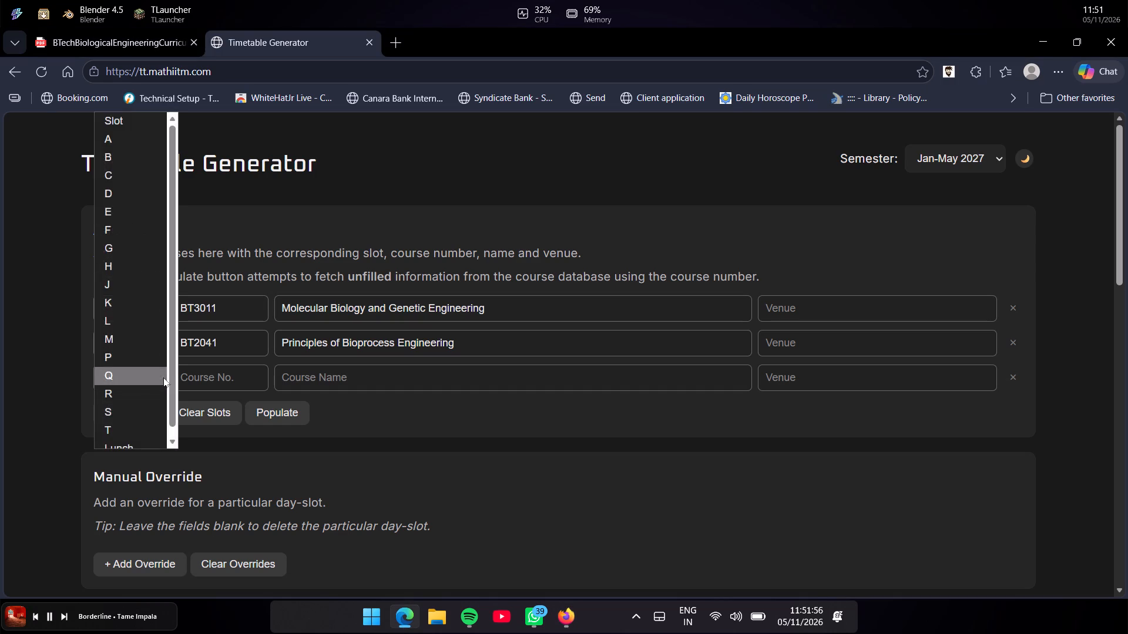
key("alt+Tab")
key("alt+Tab")
left_click(152, 375)
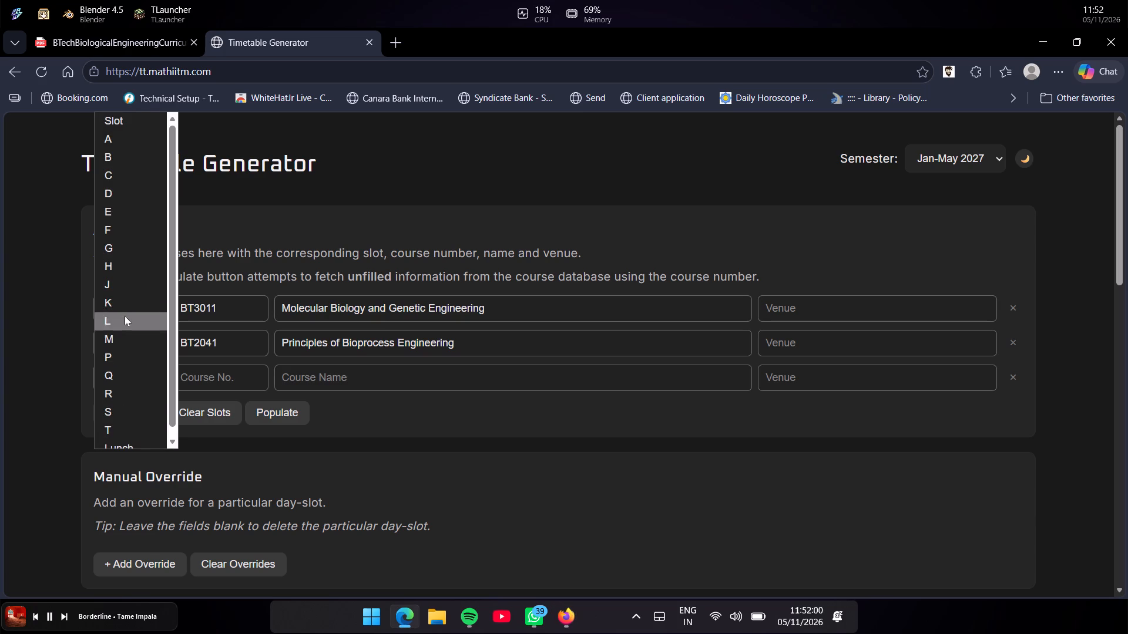
left_click(114, 155)
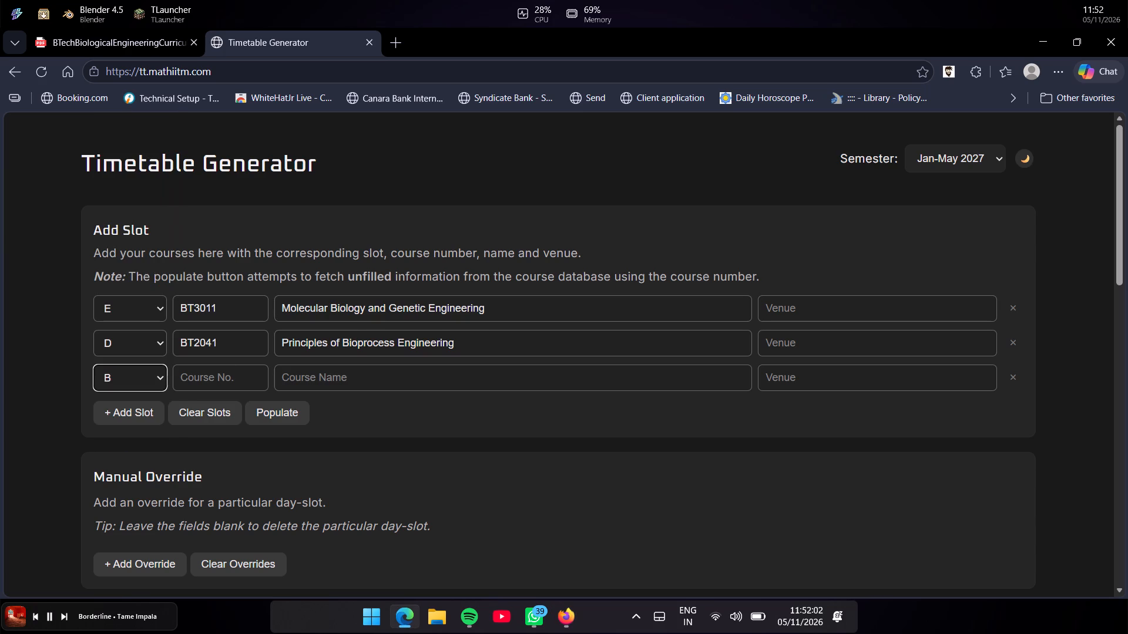
Fill the slot B row with the copied course name Programming for Biology and course number BT2080.
left_click(221, 379)
key("alt+Tab")
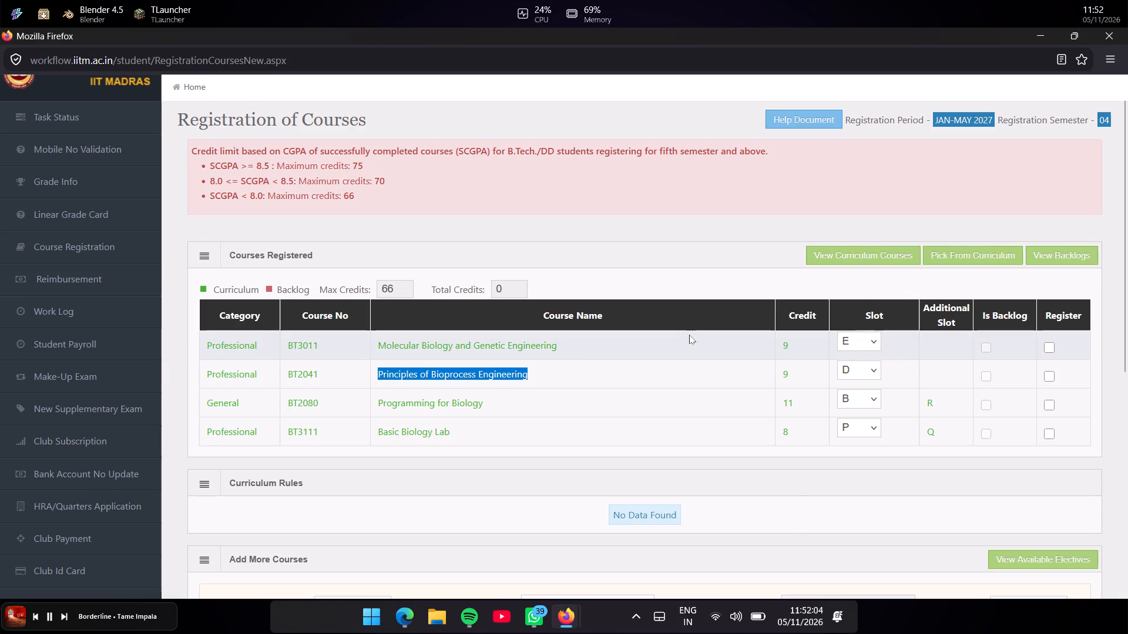
key("alt+Tab")
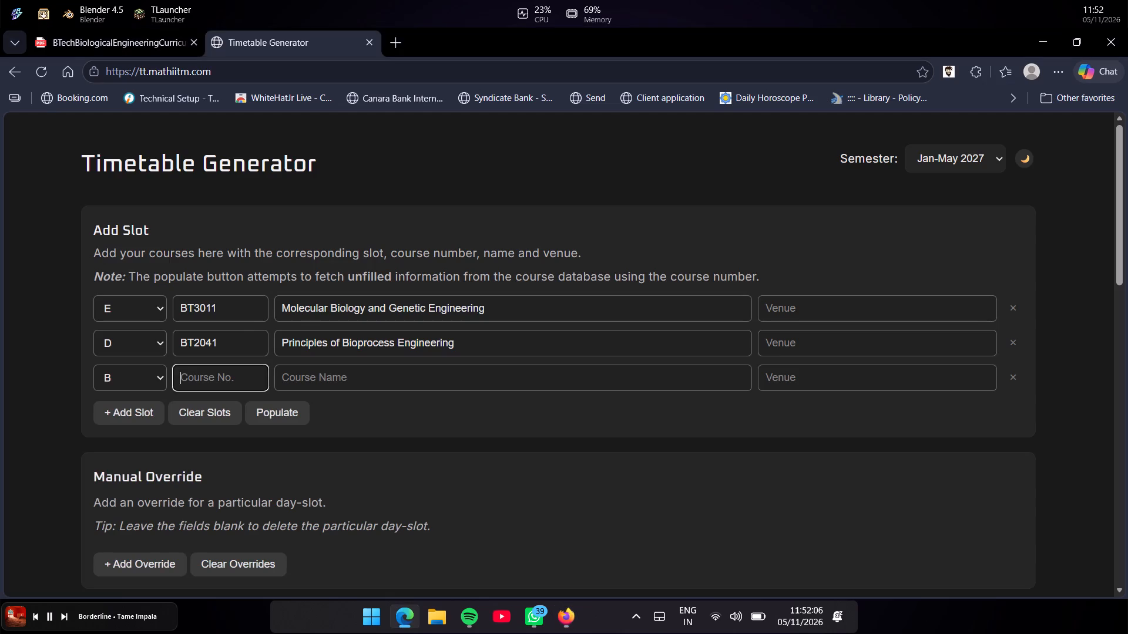
key("alt+Tab")
left_click_drag(502, 406, 360, 405)
key("ctrl+c")
key("alt+Tab")
left_click(358, 381)
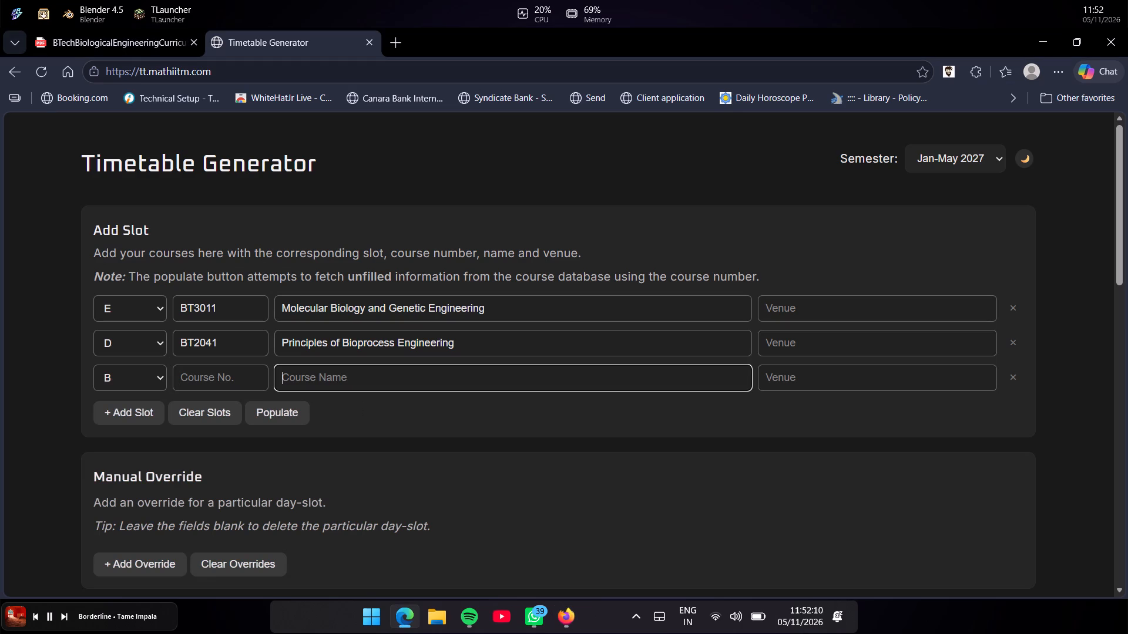
key("ctrl+v")
left_click(244, 381)
type("BT2080")
Add a fourth course row and set its slot to P, as listed for Basic Biology Lab.
key("alt+Tab")
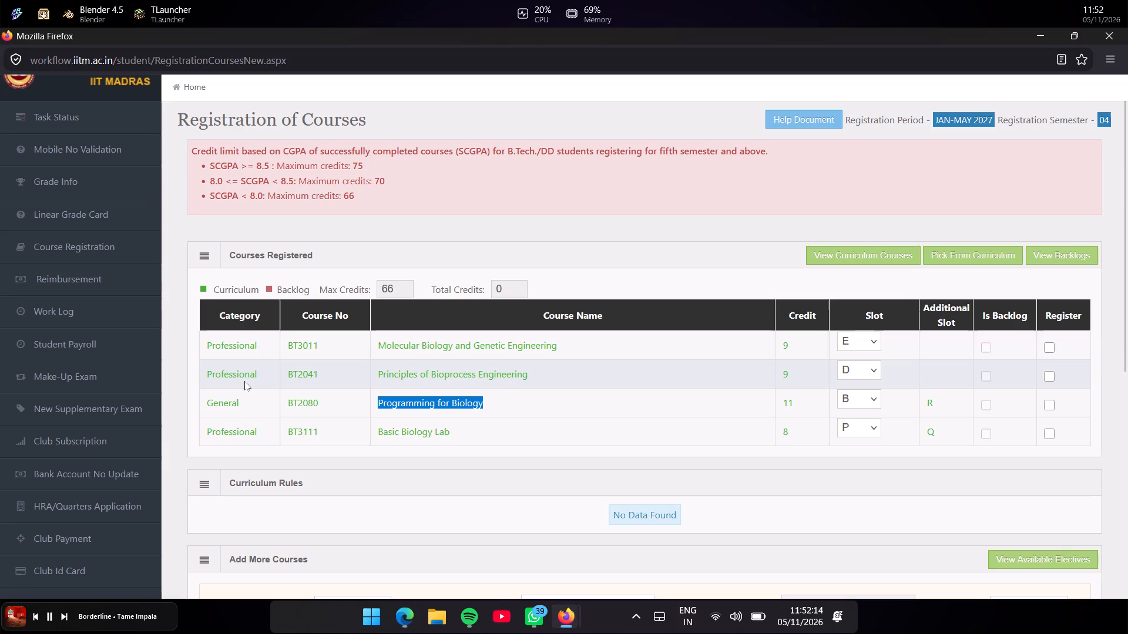
scroll(283, 365, "down", 2)
scroll(262, 284, "up", 1)
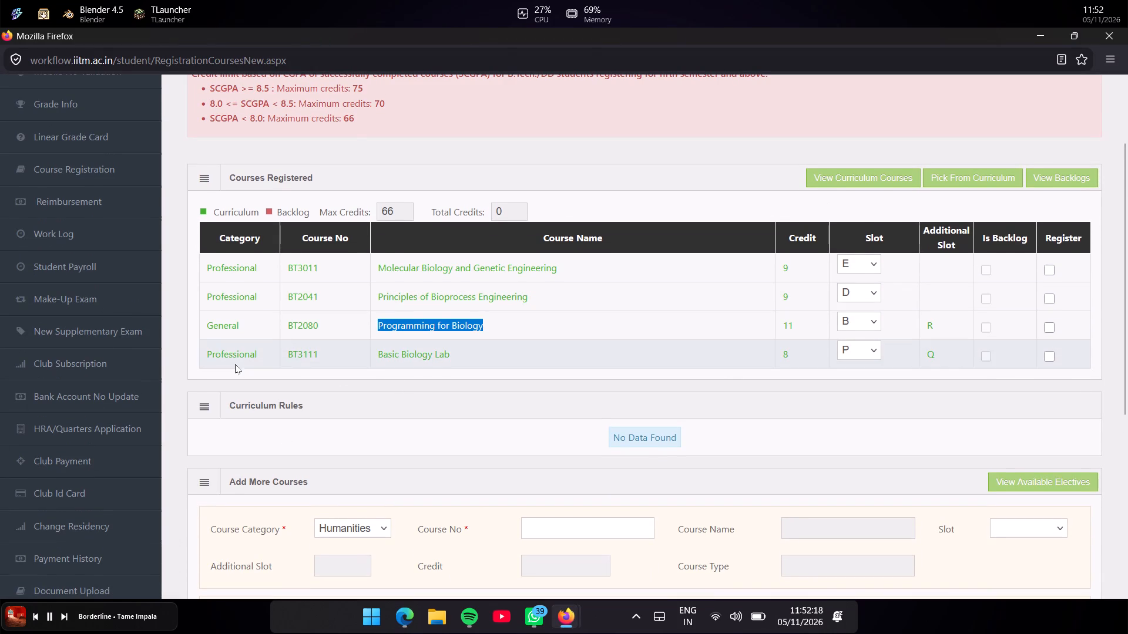
key("alt+Tab")
left_click(147, 403)
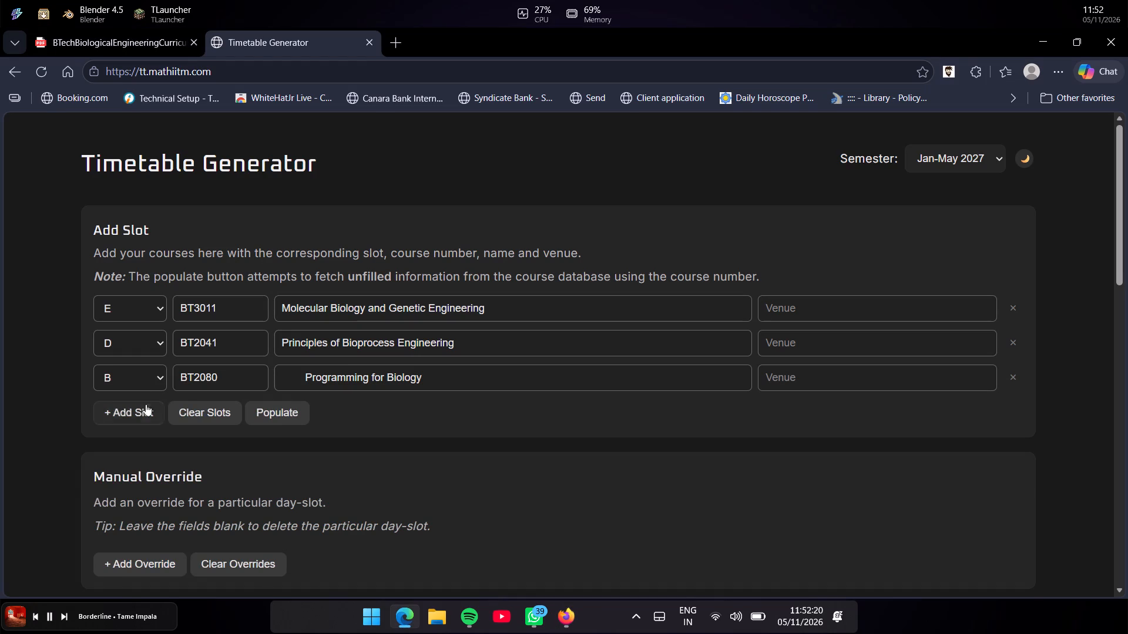
left_click(159, 407)
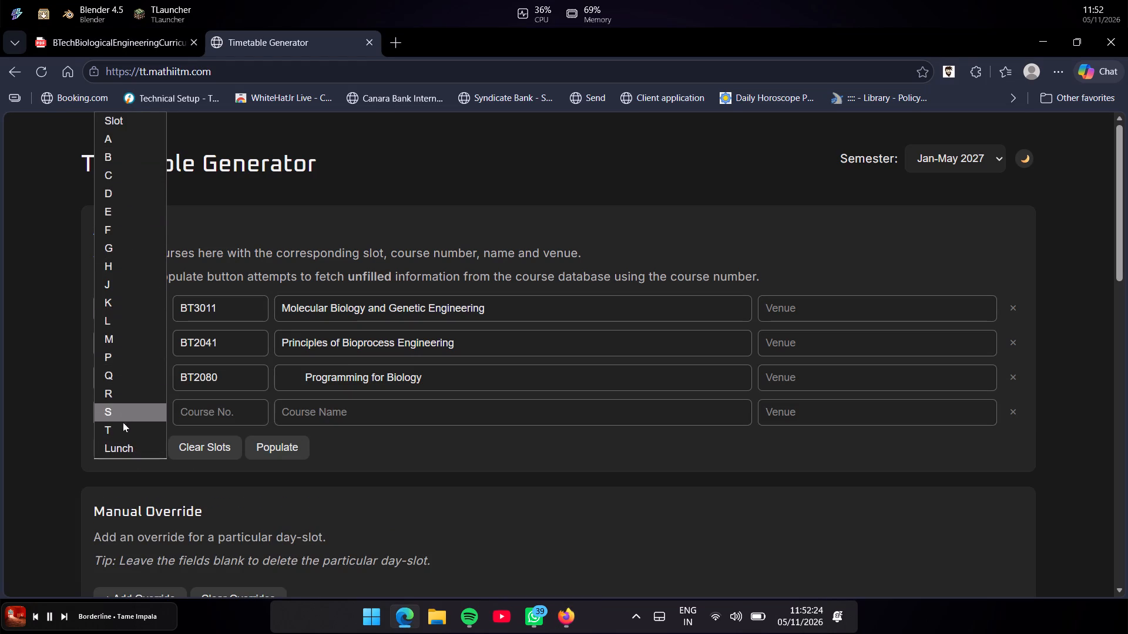
left_click(125, 359)
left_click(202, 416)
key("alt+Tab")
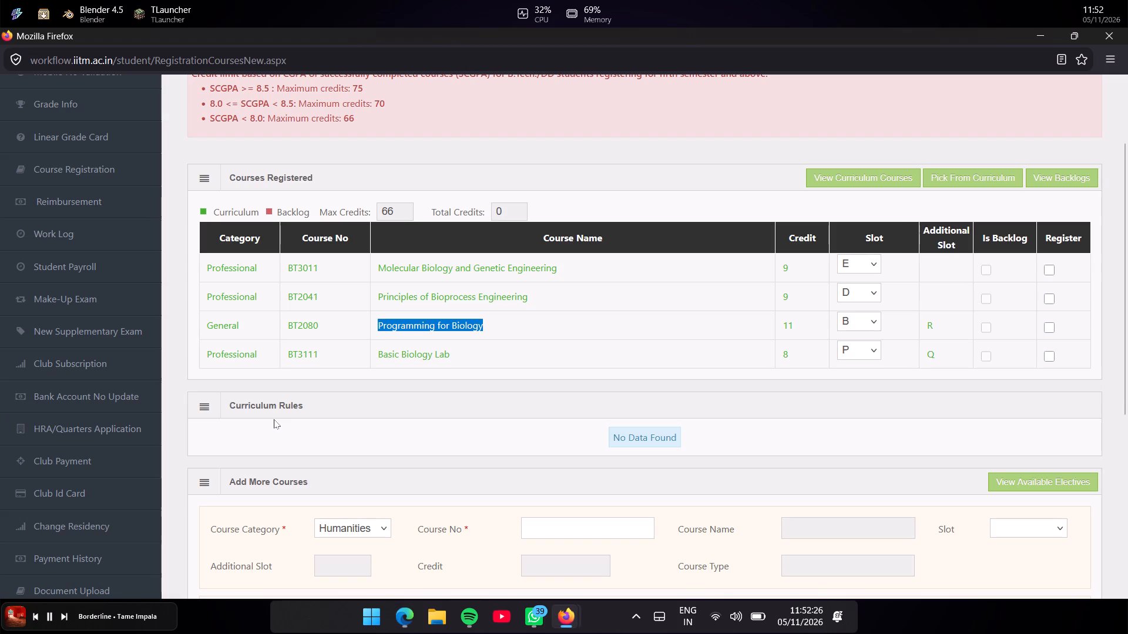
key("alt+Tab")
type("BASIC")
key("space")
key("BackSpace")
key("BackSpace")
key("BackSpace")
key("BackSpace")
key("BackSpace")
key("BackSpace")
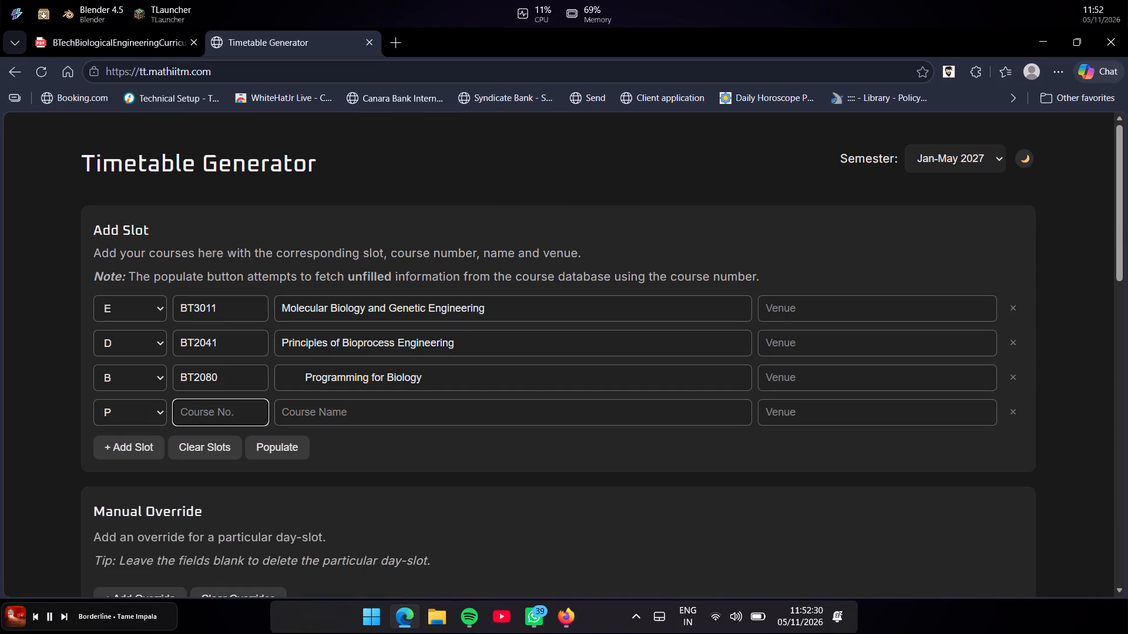
Copy the course name Basic Biology Lab from the registration page into the slot P row.
key("alt+Tab")
left_click_drag(462, 347, 371, 351)
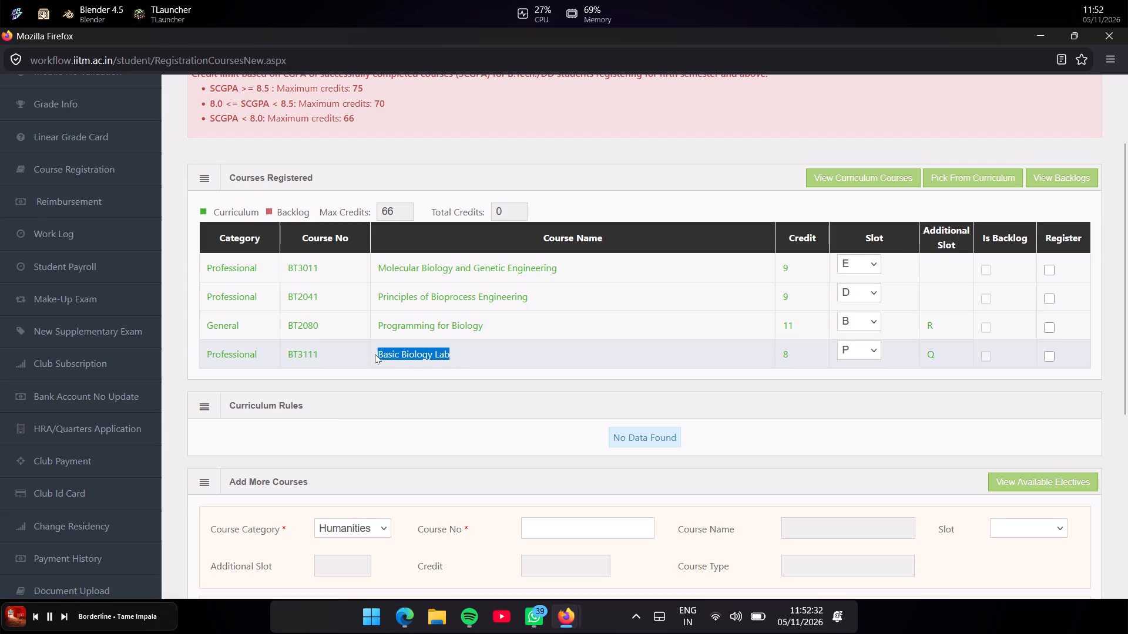
key("ctrl+c")
key("alt+Tab")
left_click(351, 419)
key("ctrl+v")
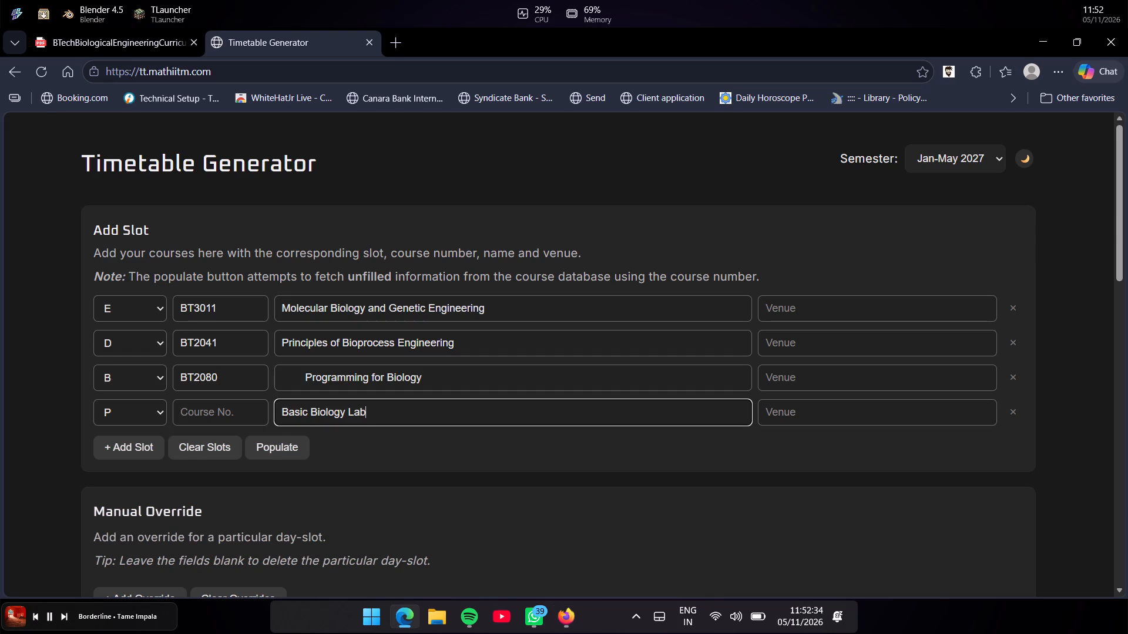
Set the Basic Biology Lab row's course number to BT3111, checking it against the registration page.
left_click(222, 412)
key("alt+Tab")
key("alt+Tab")
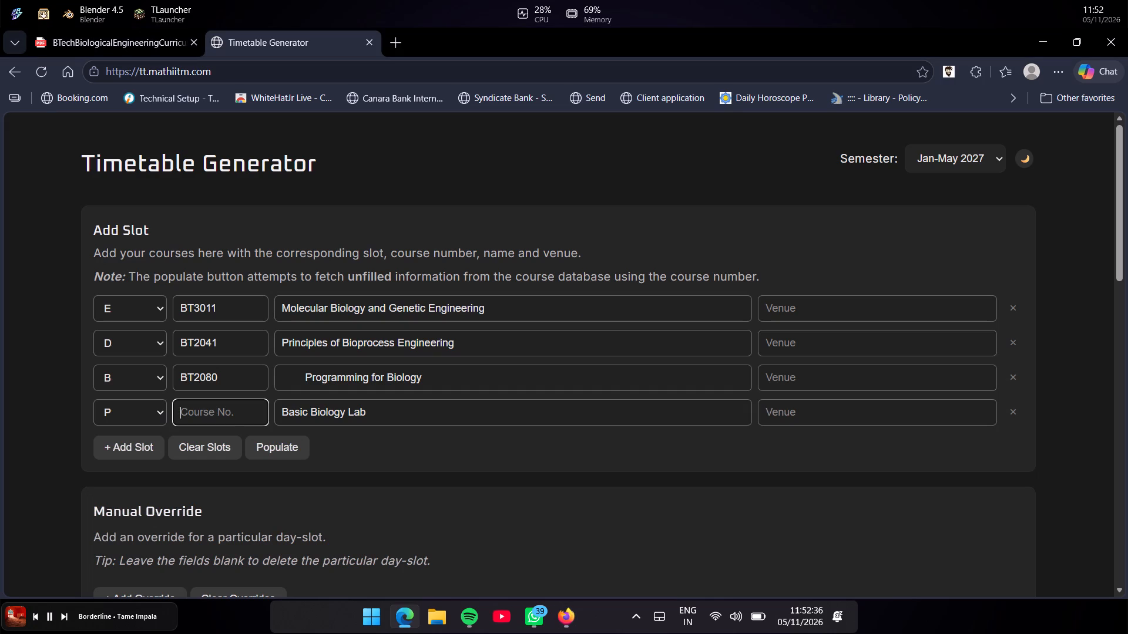
type("BT")
type("30")
key("alt+Tab")
key("alt+Tab")
key("BackSpace")
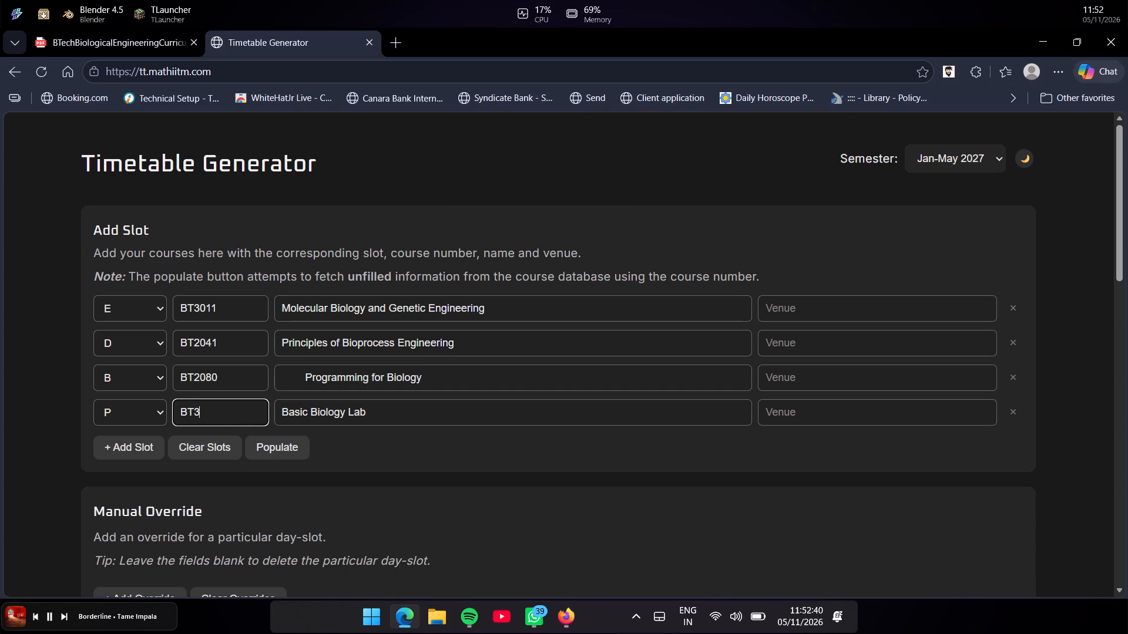
type("111")
Populate the unfilled venues of all four course rows from the course database.
left_click(473, 450)
scroll(459, 441, "down", 14)
scroll(446, 437, "up", 10)
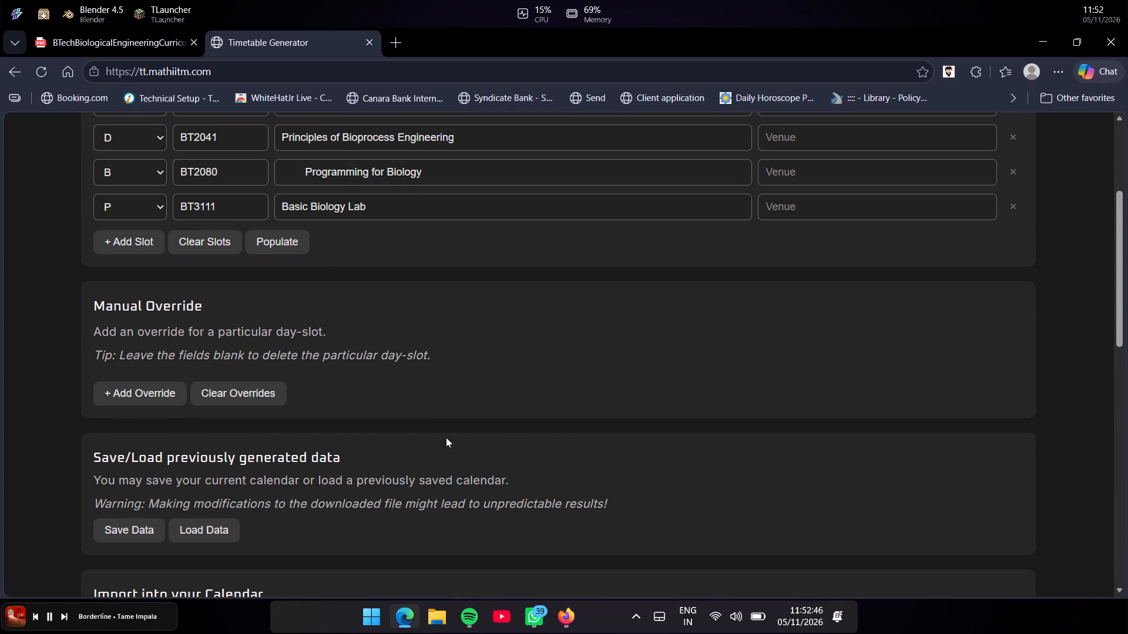
left_click(289, 247)
scroll(619, 319, "up", 3)
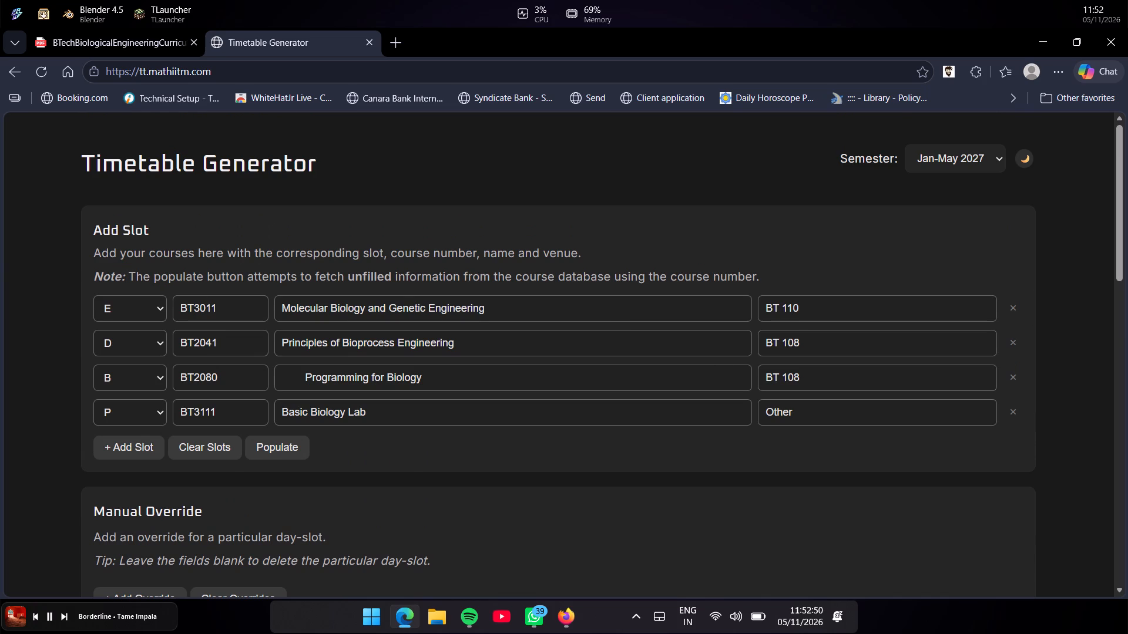
Save the current timetable data as a file, timetable_save.json.
scroll(807, 408, "down", 3)
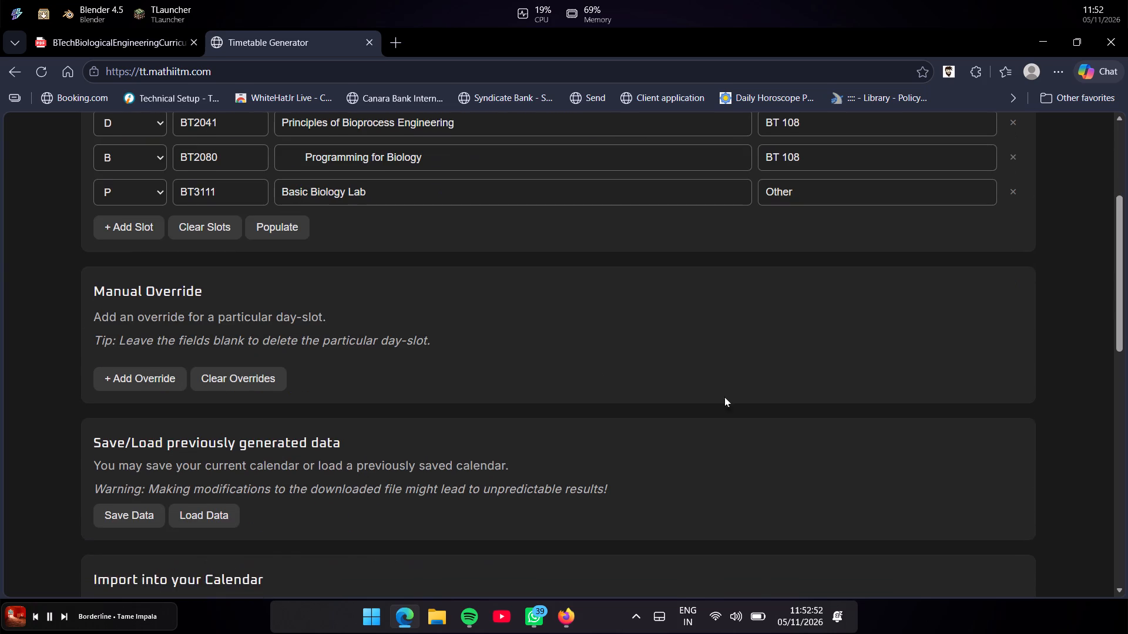
scroll(278, 343, "down", 3)
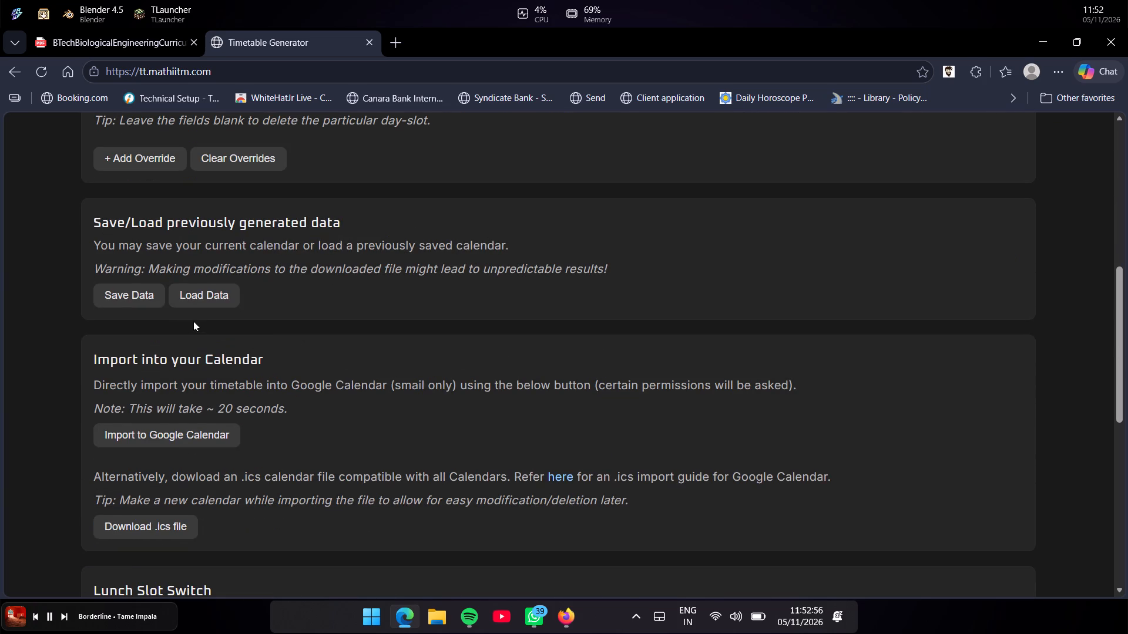
left_click(120, 294)
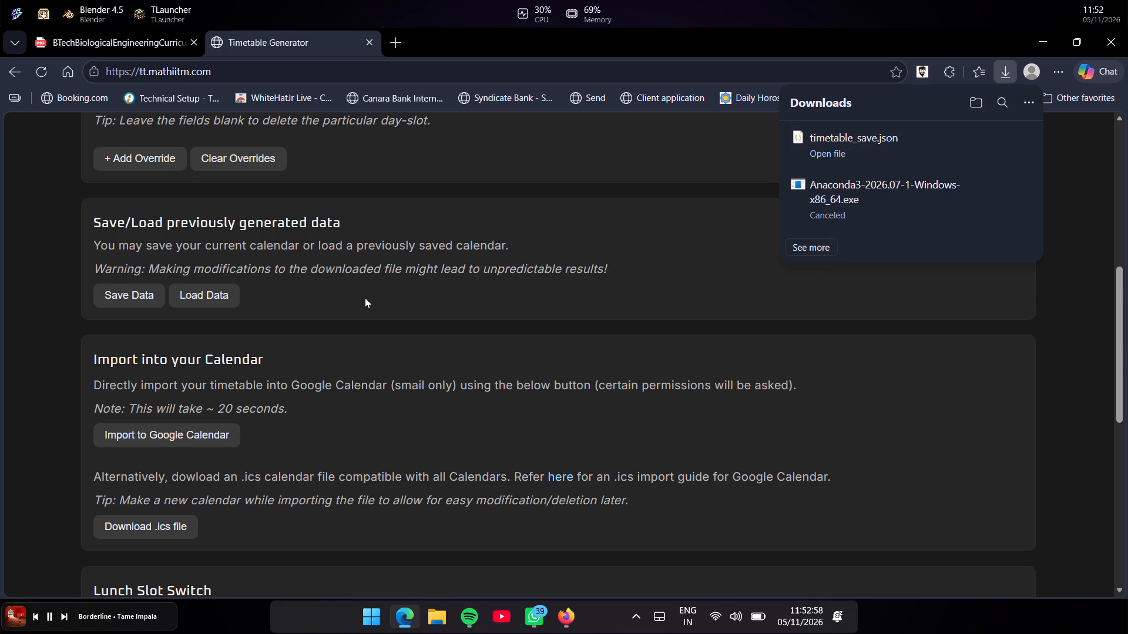
Open the downloaded timetable_save.json file and delete it from the downloads.
left_click(828, 152)
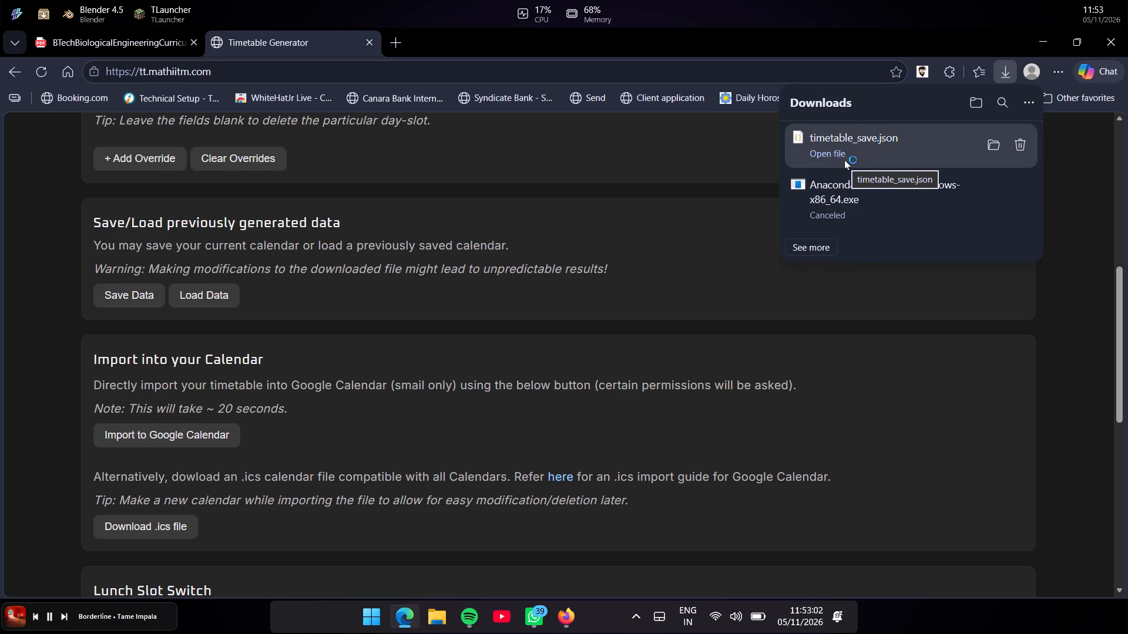
left_click(1017, 146)
Generate the weekly timetable from the four entered course rows, without any lunch slot switch.
scroll(465, 237, "down", 2)
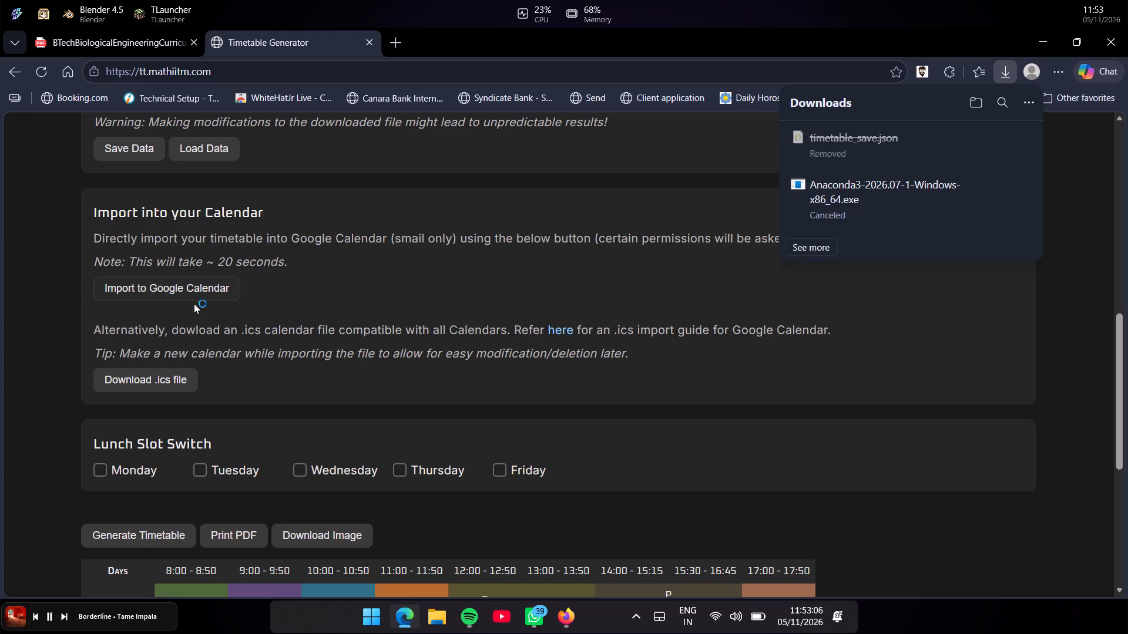
scroll(174, 375, "down", 7)
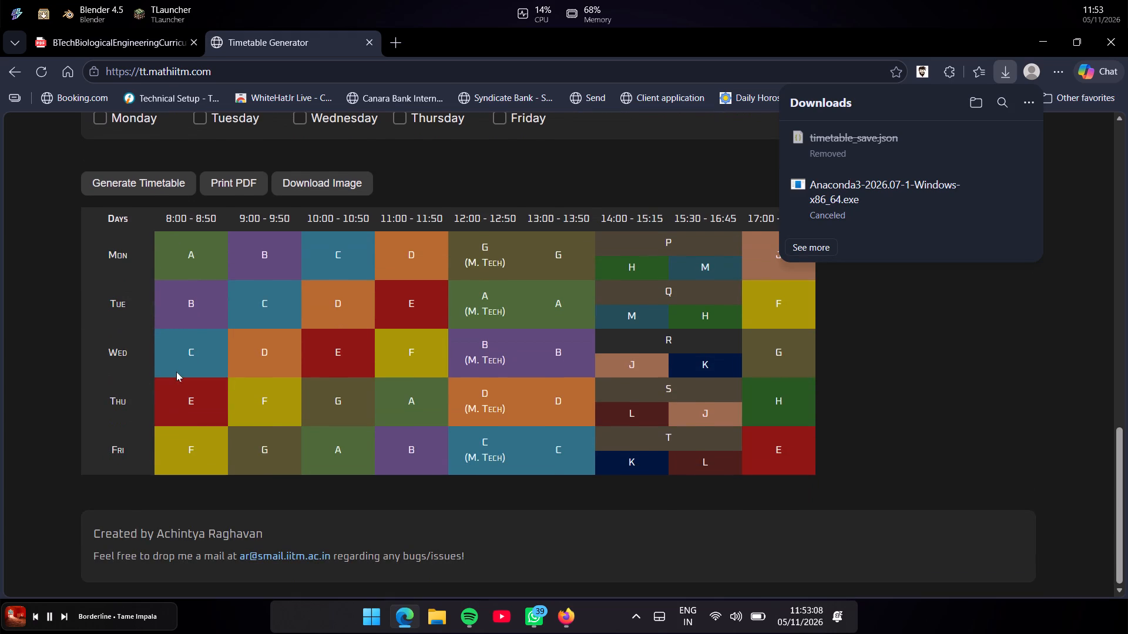
scroll(182, 369, "up", 1)
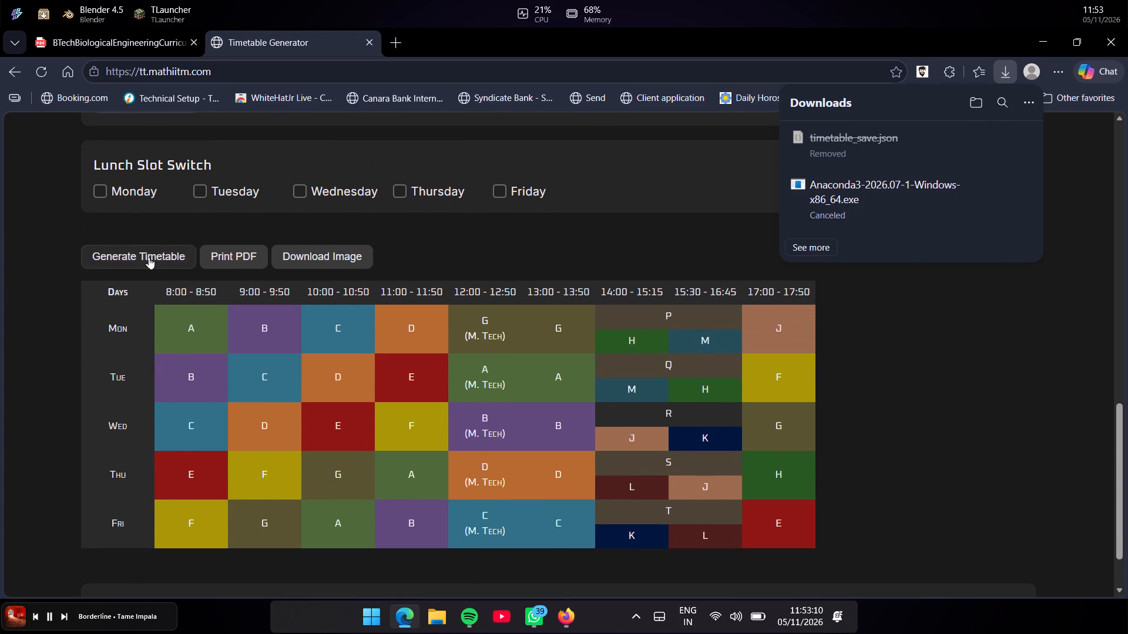
left_click(149, 257)
Examine the generated timetable's occupied and free slots across the week, glancing at the course list on the registration page in Firefox.
scroll(715, 286, "down", 2)
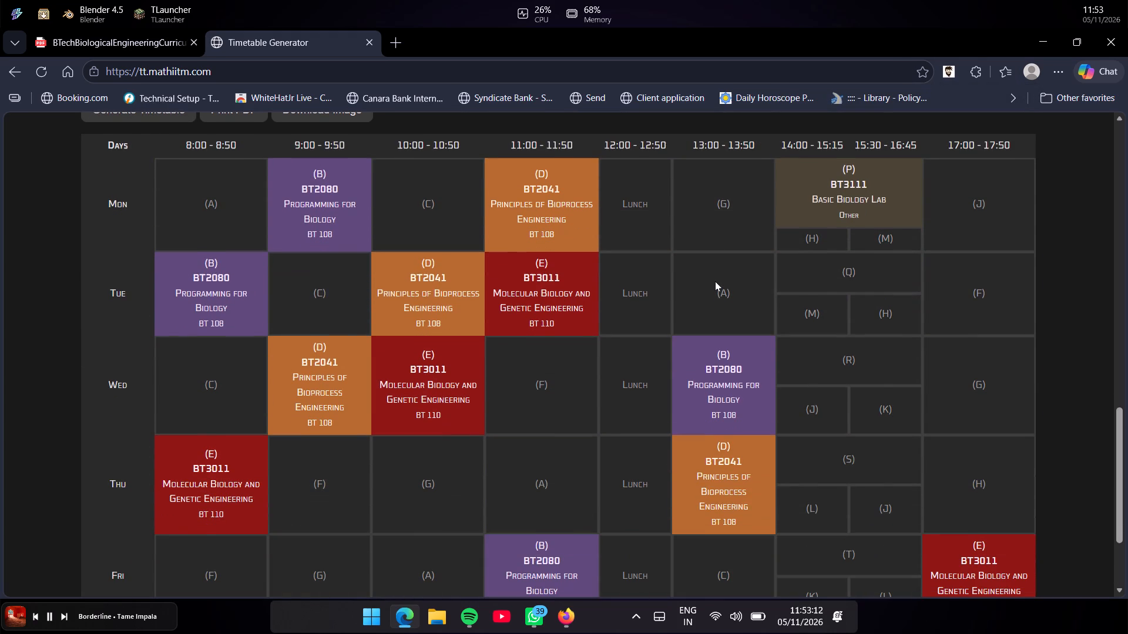
scroll(711, 272, "up", 2)
scroll(852, 300, "down", 2)
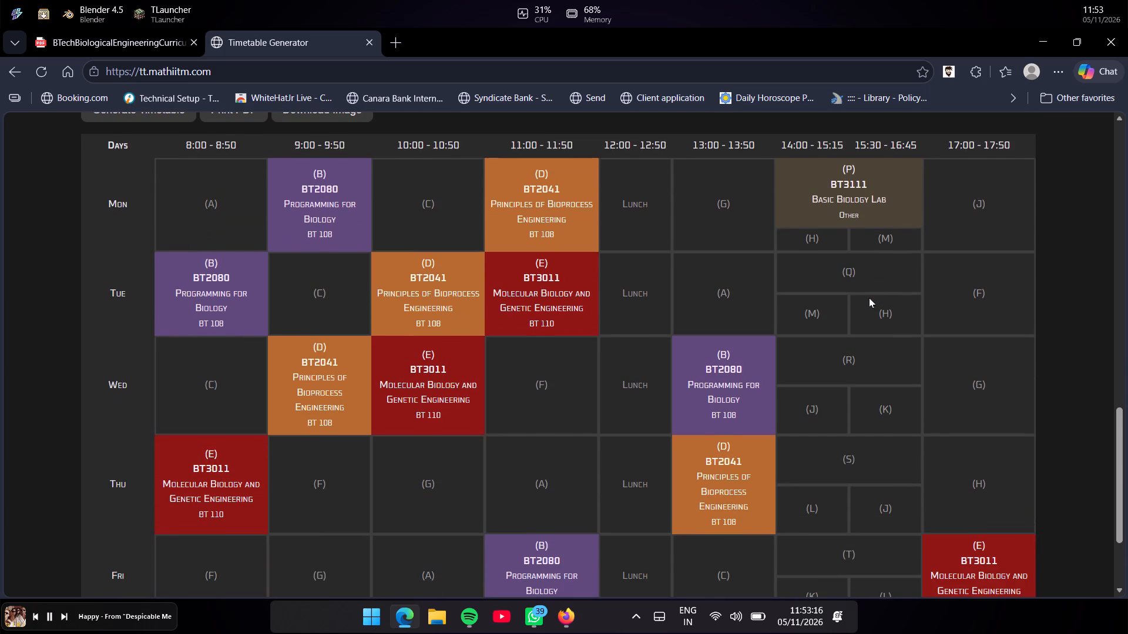
scroll(869, 298, "down", 4)
scroll(866, 299, "up", 2)
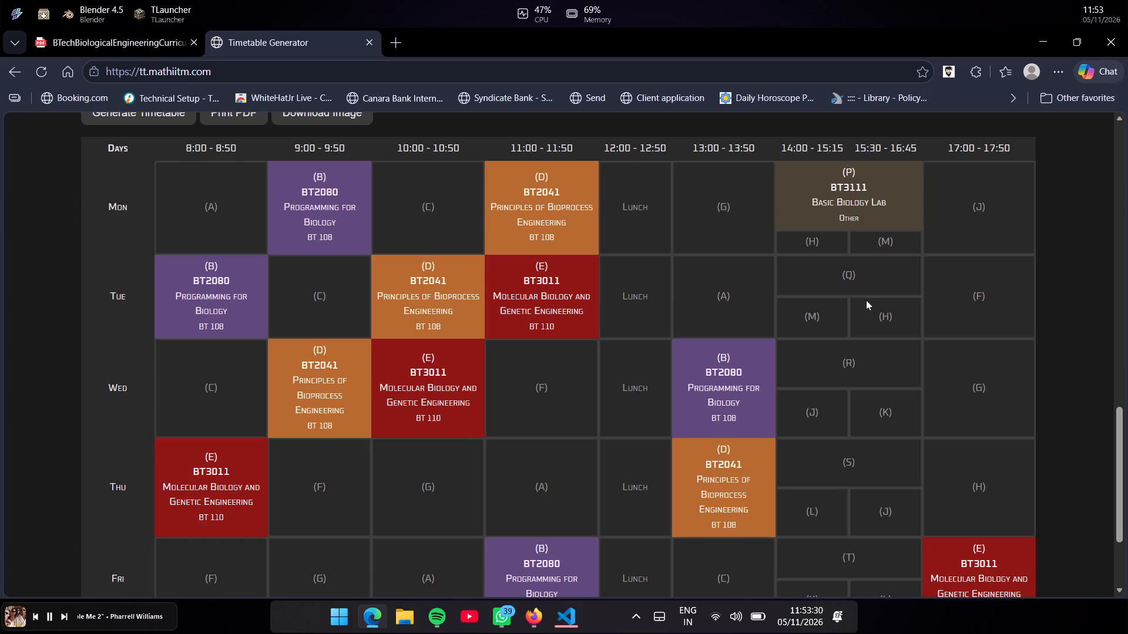
key("alt+Tab")
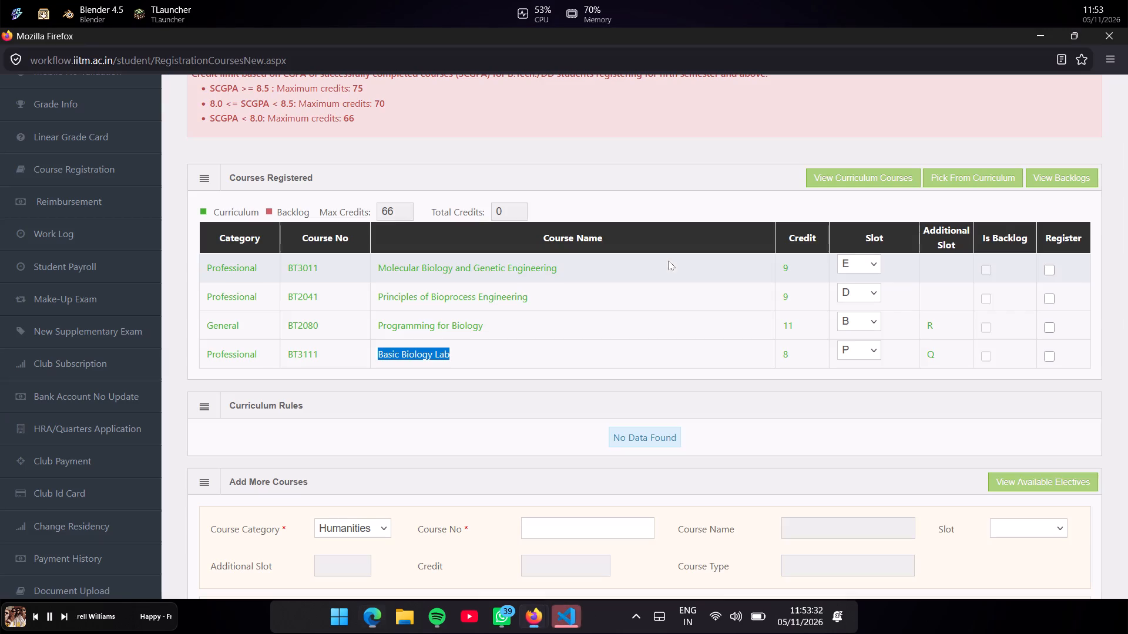
key("alt+Tab")
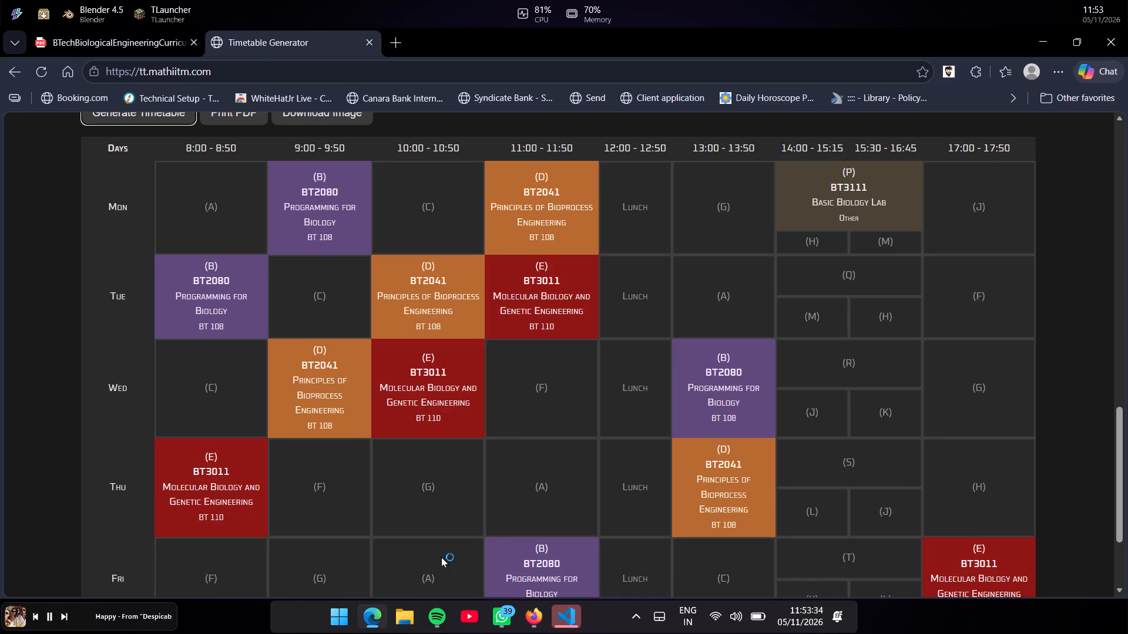
Compare the Semester 4 courses and credits in the biological engineering curriculum PDF with the registered course list in Firefox.
left_click(380, 608)
key("alt+Tab")
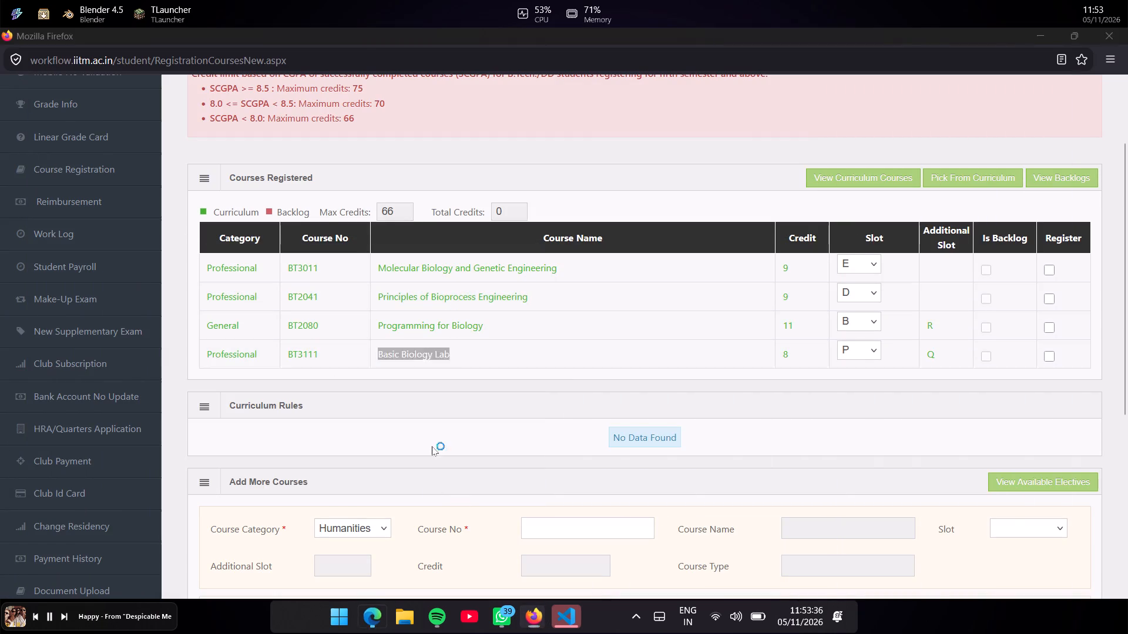
key("alt+Tab")
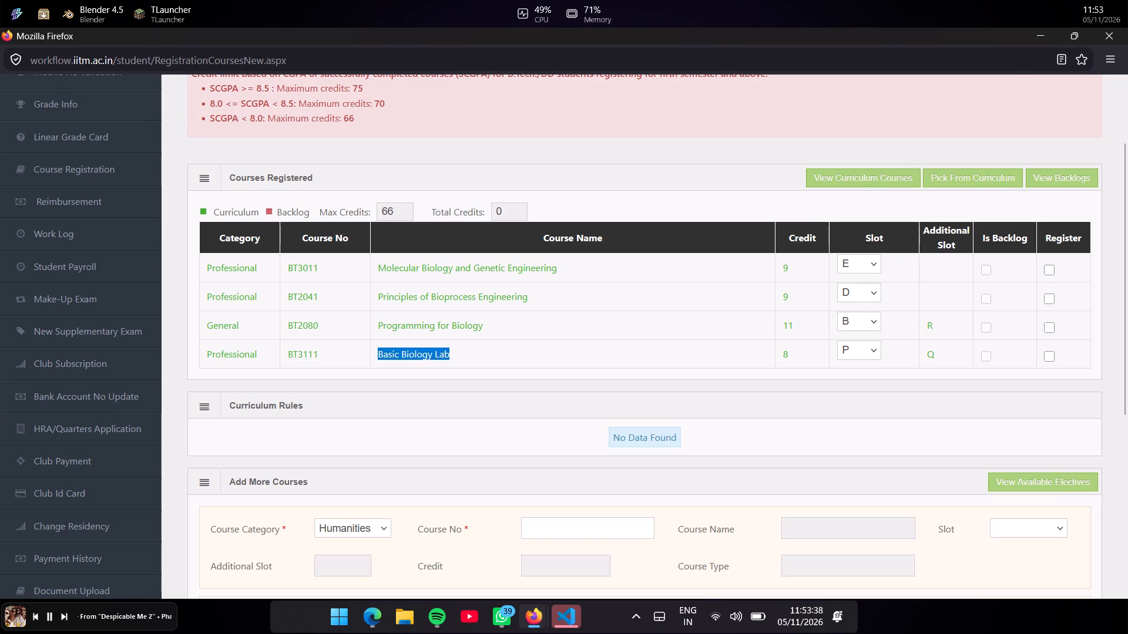
key("alt+Tab")
left_click(98, 42)
scroll(673, 324, "down", 1)
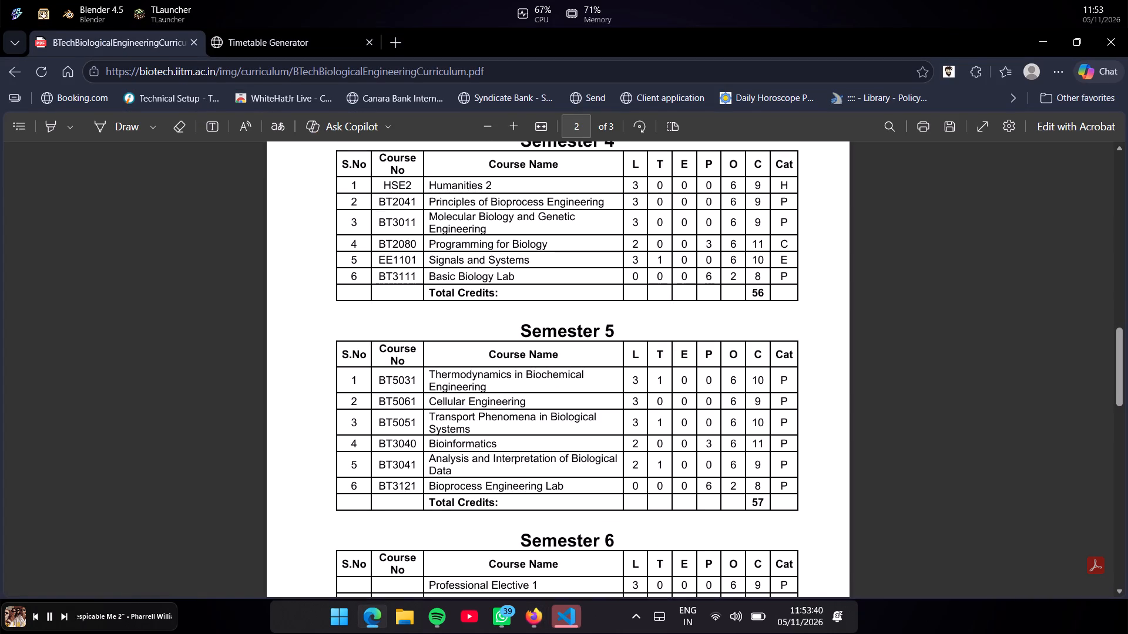
left_click_drag(430, 186, 504, 186)
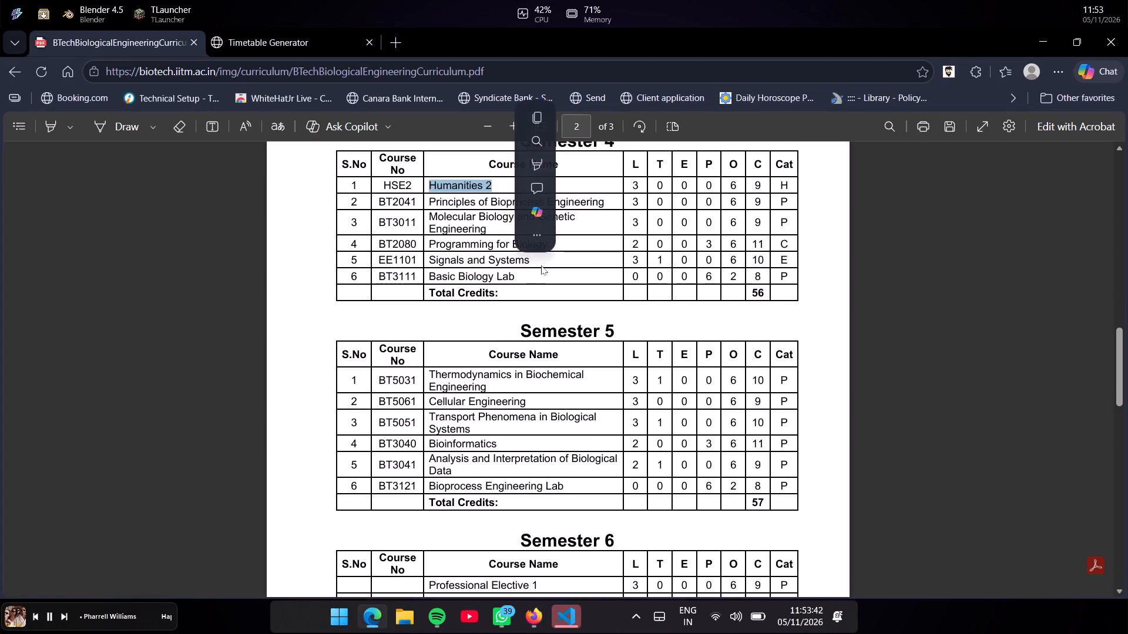
left_click_drag(766, 260, 739, 261)
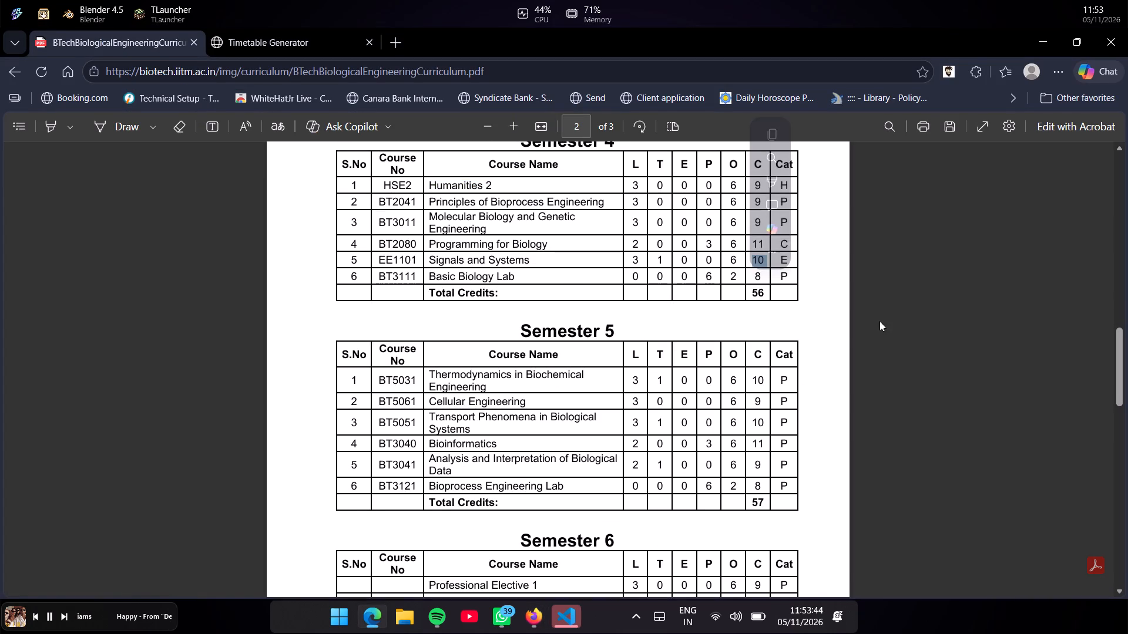
left_click_drag(871, 322, 840, 330)
key("alt+Tab")
key("alt+Tab")
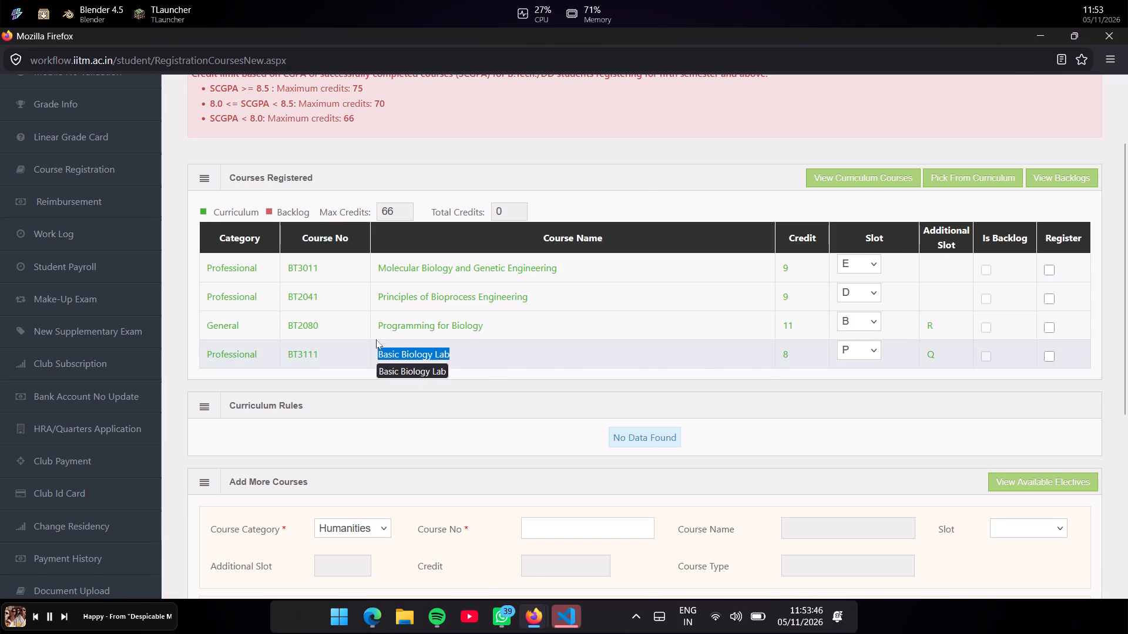
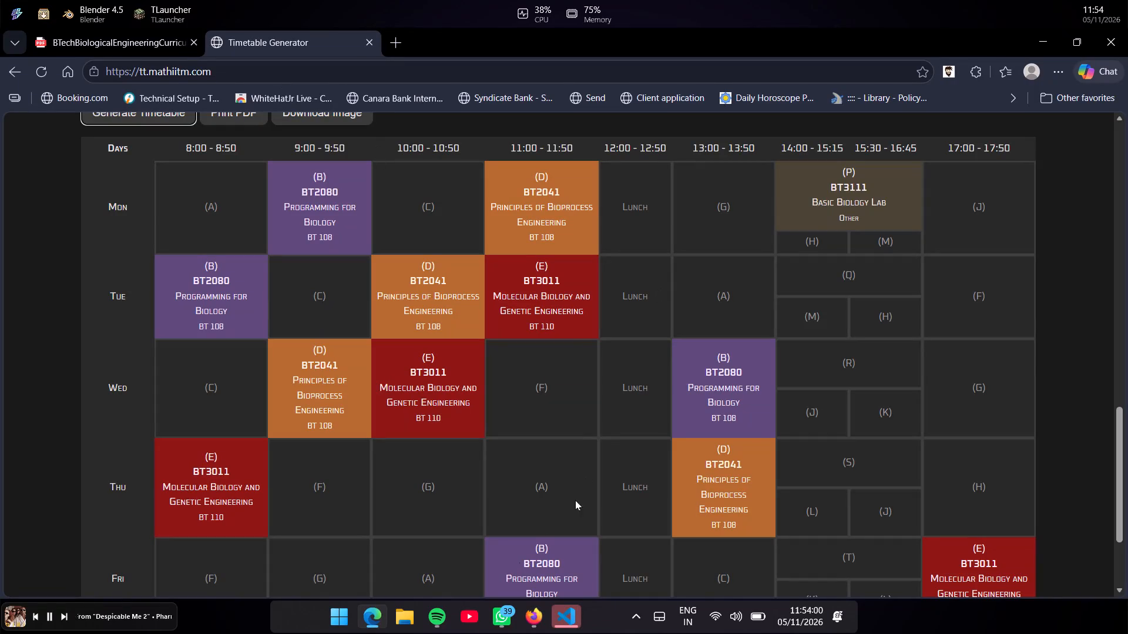
Switch to the registration page in Firefox and check the courses offered for picking from the curriculum, without picking any.
left_click(531, 614)
left_click(622, 568)
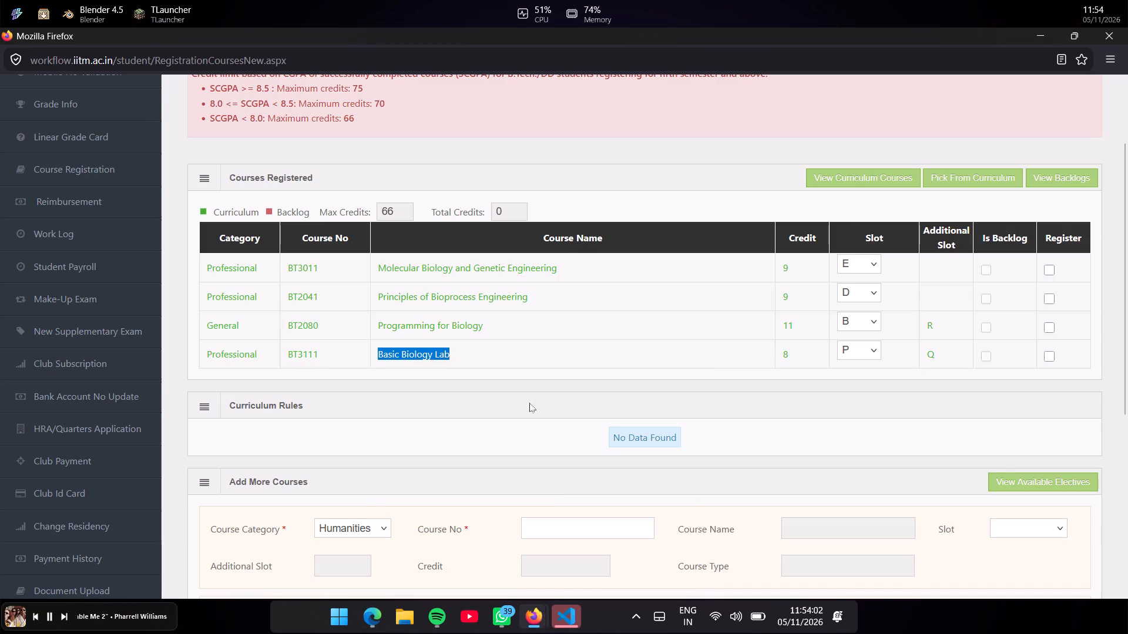
left_click(1002, 175)
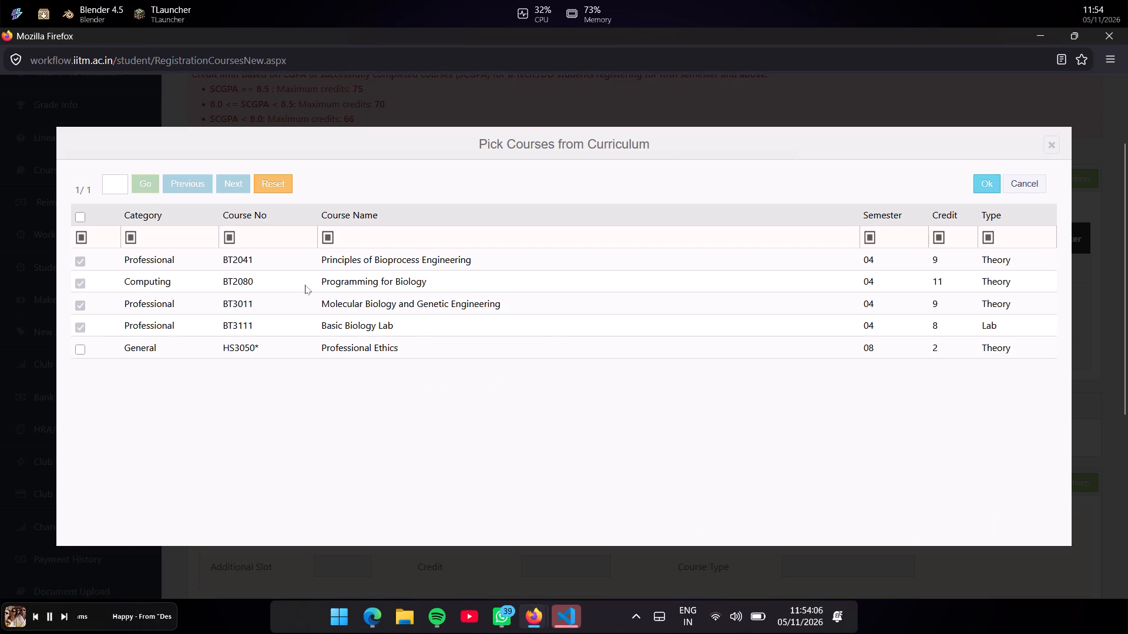
left_click(1018, 180)
Open the list of available electives for adding more courses, with the course category left at Humanities.
scroll(998, 223, "down", 1)
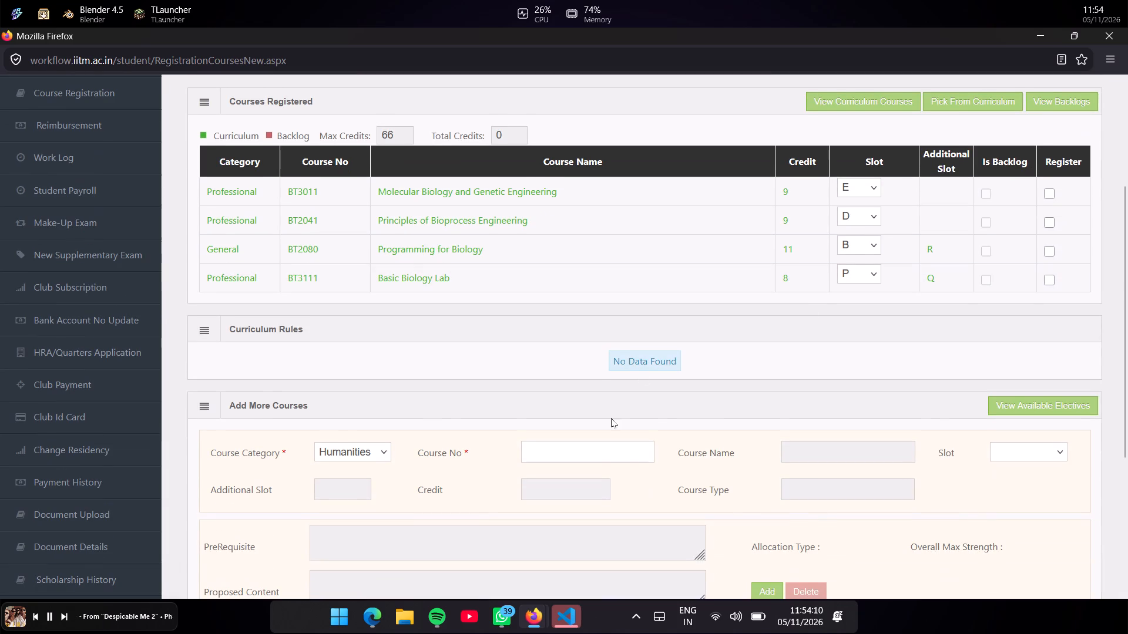
left_click(569, 453)
left_click(1026, 405)
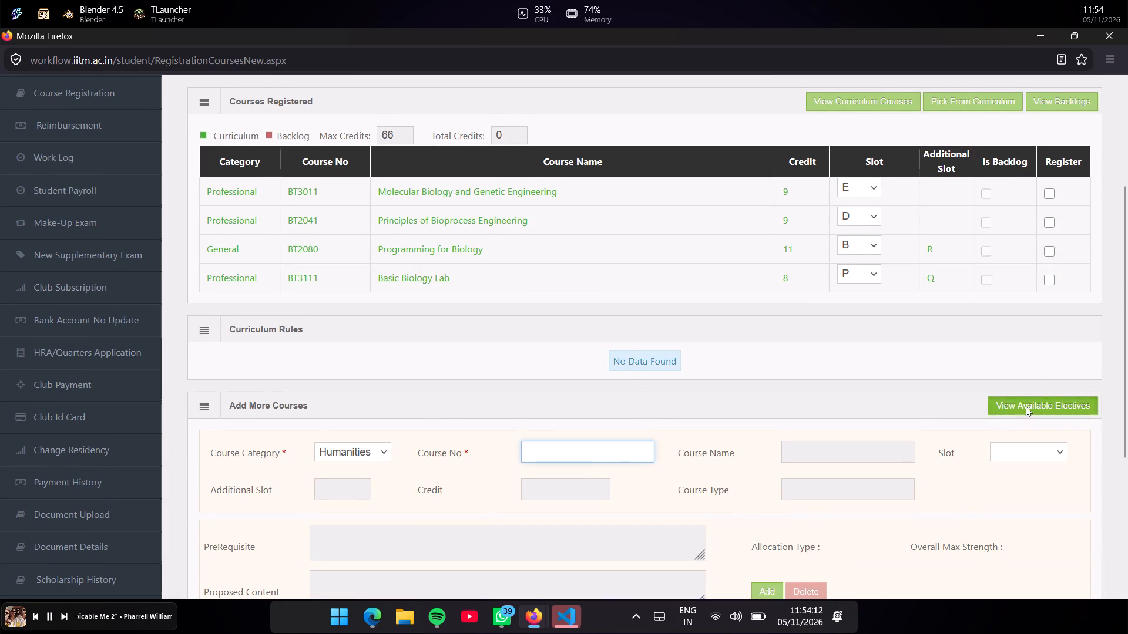
Open the available elective courses list on the registration page in Firefox and look through it down to the HS humanities courses.
scroll(232, 268, "down", 9)
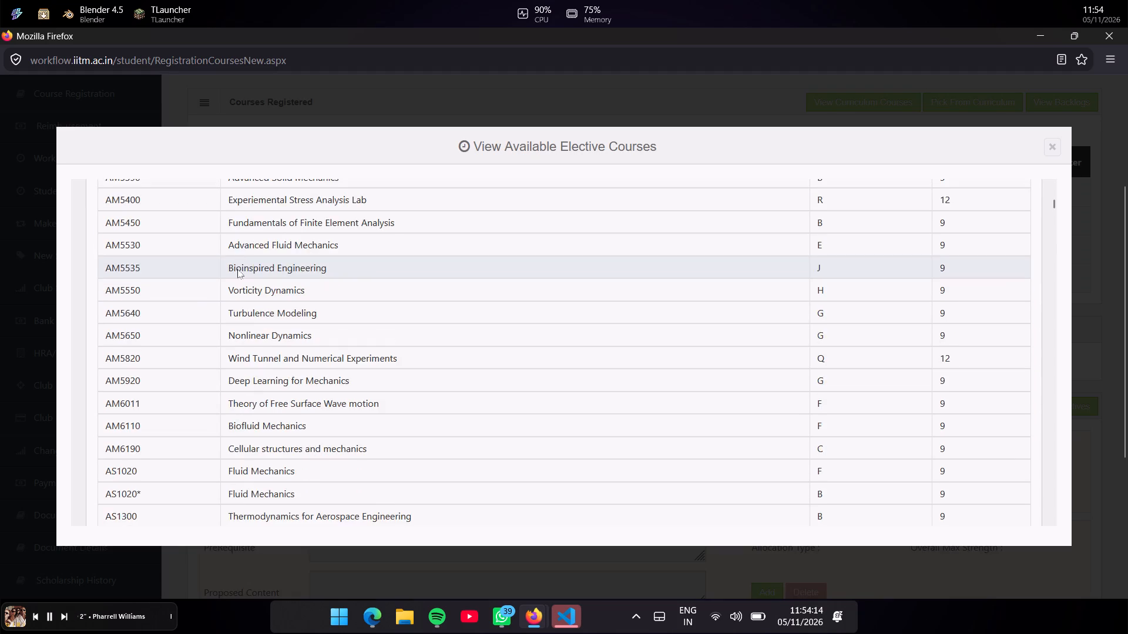
scroll(237, 269, "down", 20)
scroll(249, 263, "down", 5)
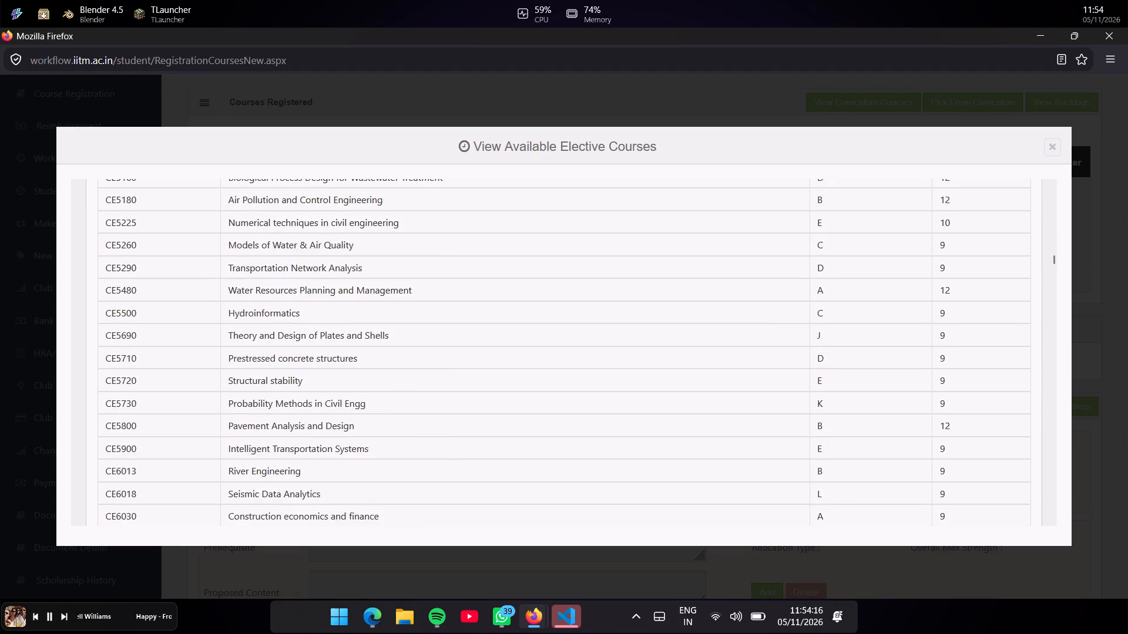
scroll(249, 263, "down", 16)
scroll(249, 263, "down", 6)
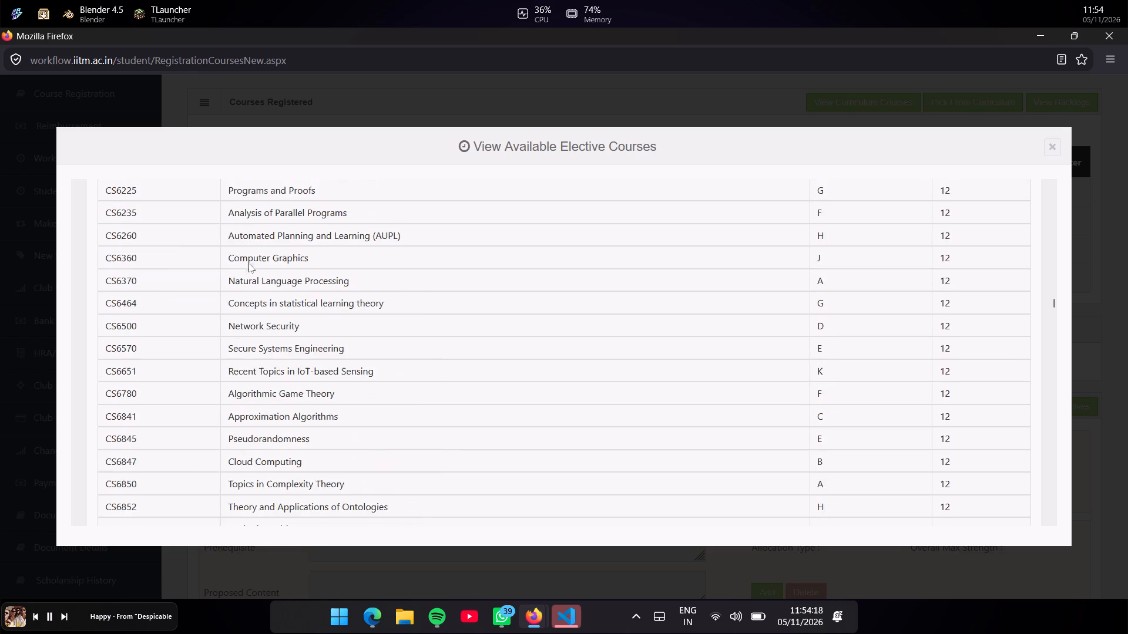
scroll(249, 263, "down", 18)
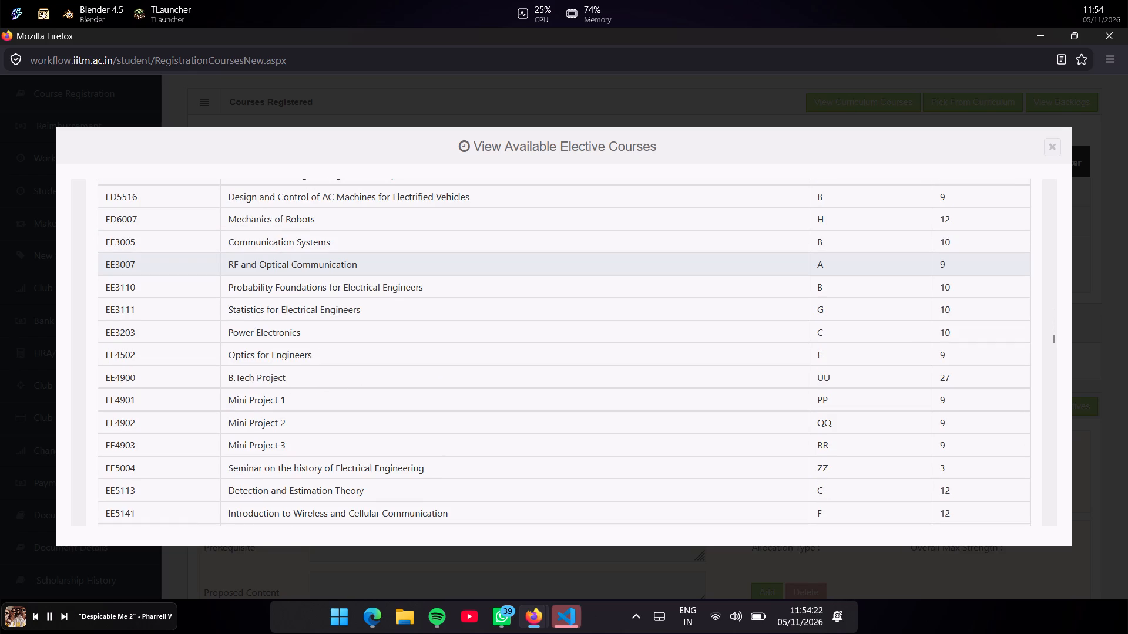
scroll(247, 264, "down", 4)
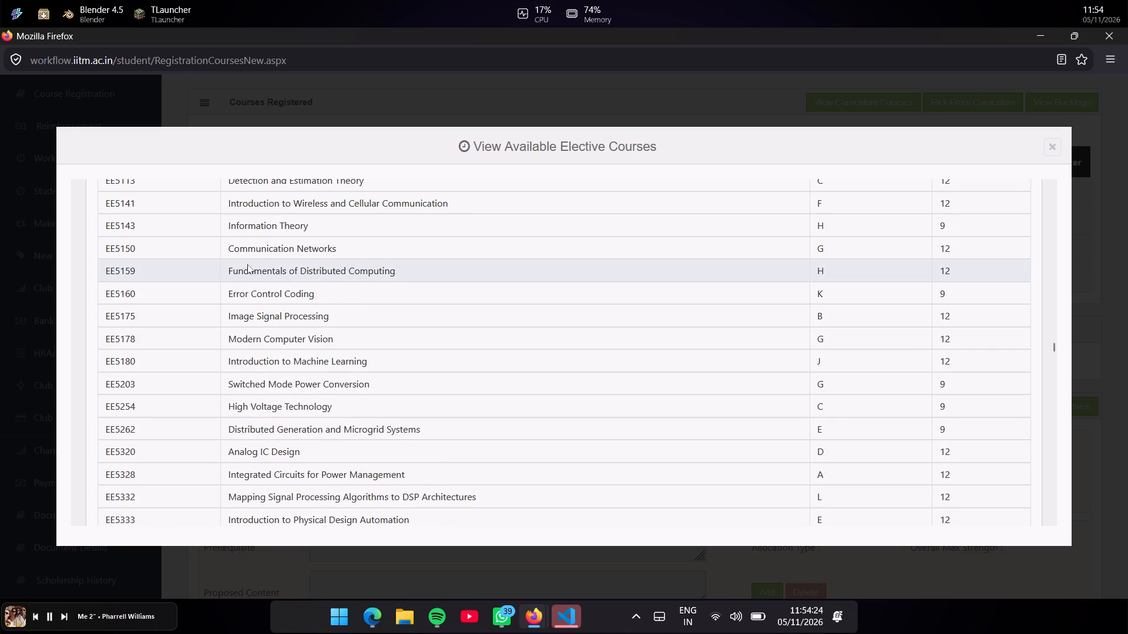
scroll(247, 264, "down", 15)
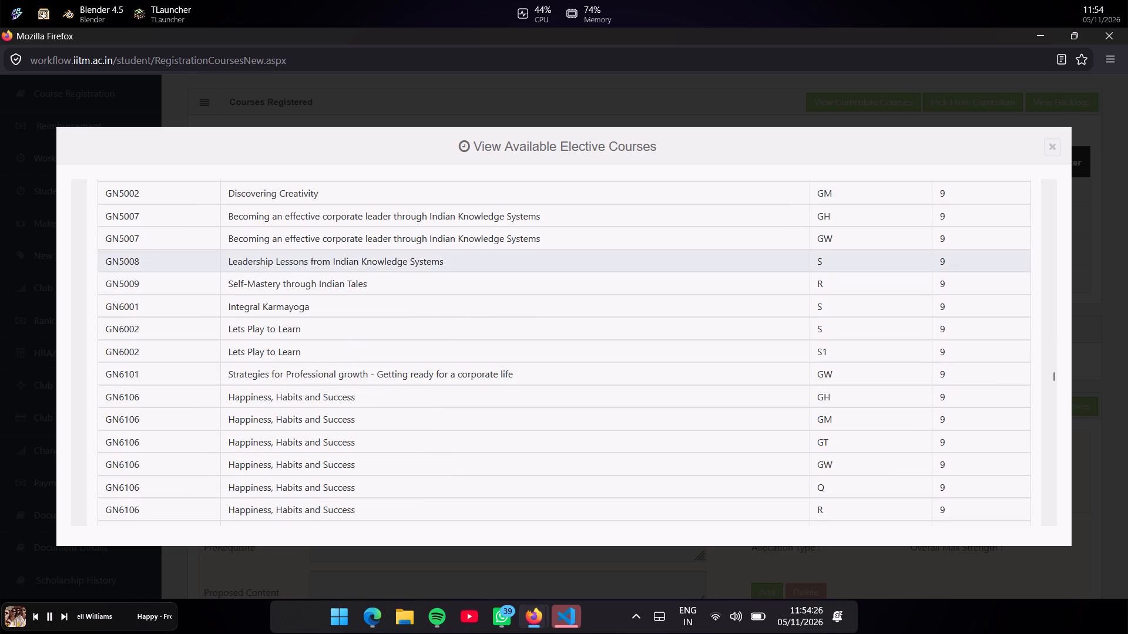
scroll(247, 264, "down", 4)
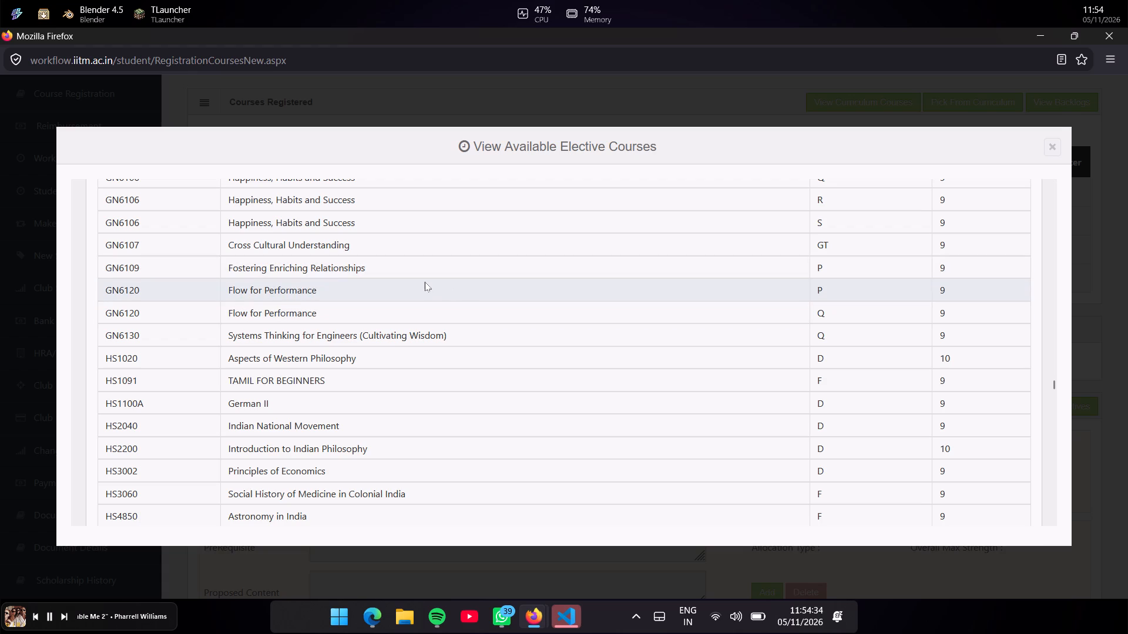
Compare the slots of the HS electives, such as HS1020 and HS1091, with the free slots in the generated timetable in Edge.
key("alt+Tab")
scroll(311, 281, "down", 2)
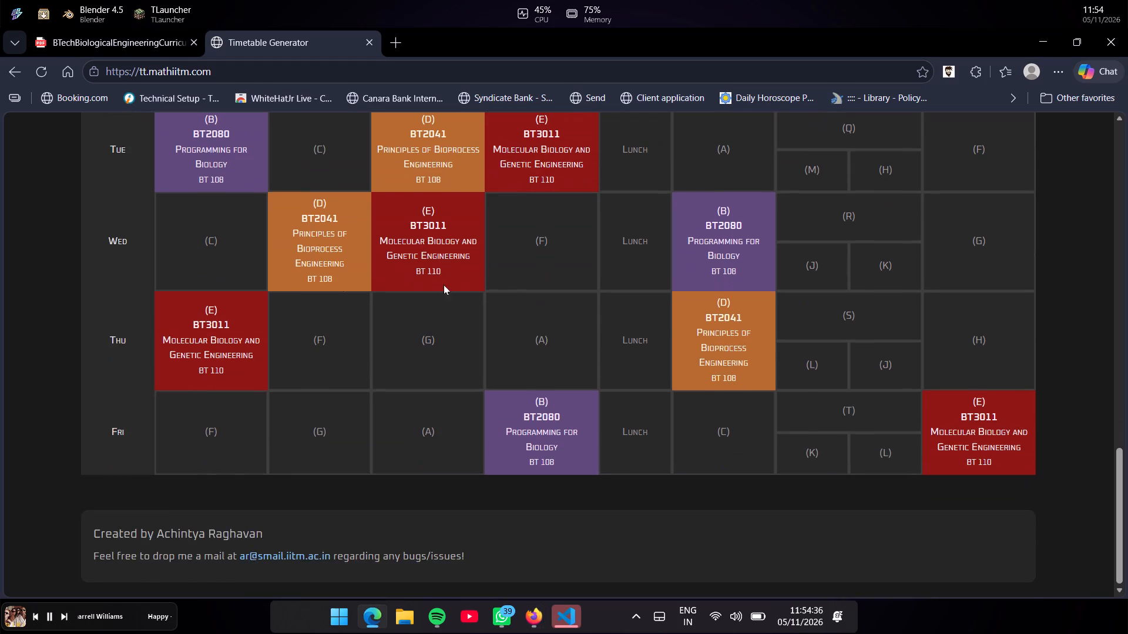
scroll(560, 301, "up", 1)
key("alt+Tab")
scroll(262, 292, "down", 1)
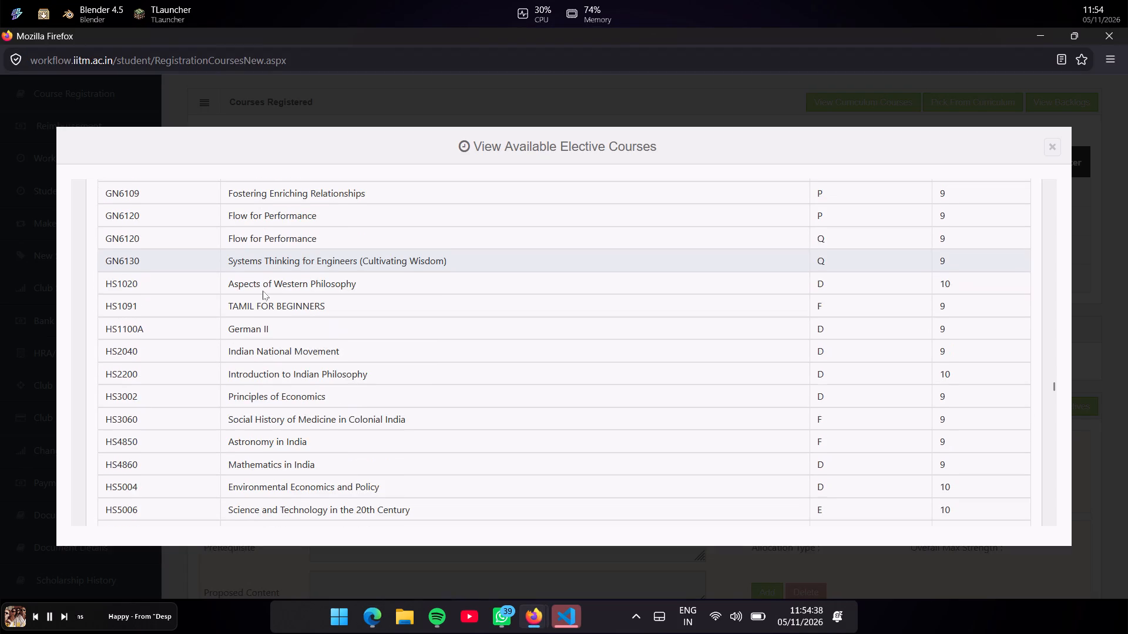
left_click_drag(343, 237, 180, 237)
left_click(591, 292)
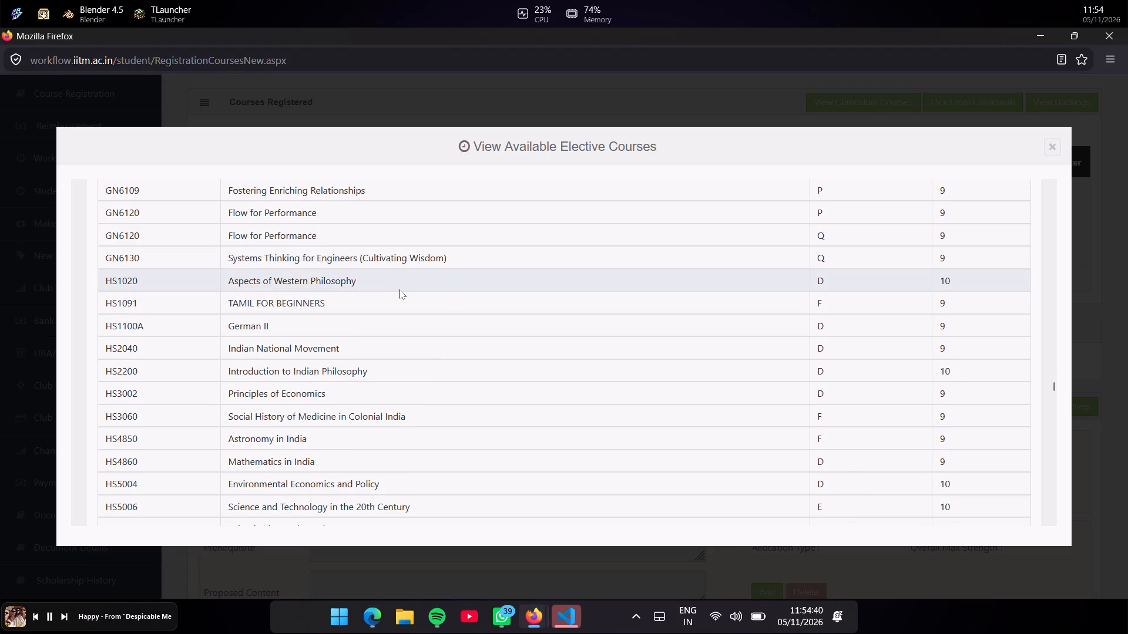
scroll(387, 290, "down", 3)
scroll(387, 291, "up", 3)
key("alt+Tab")
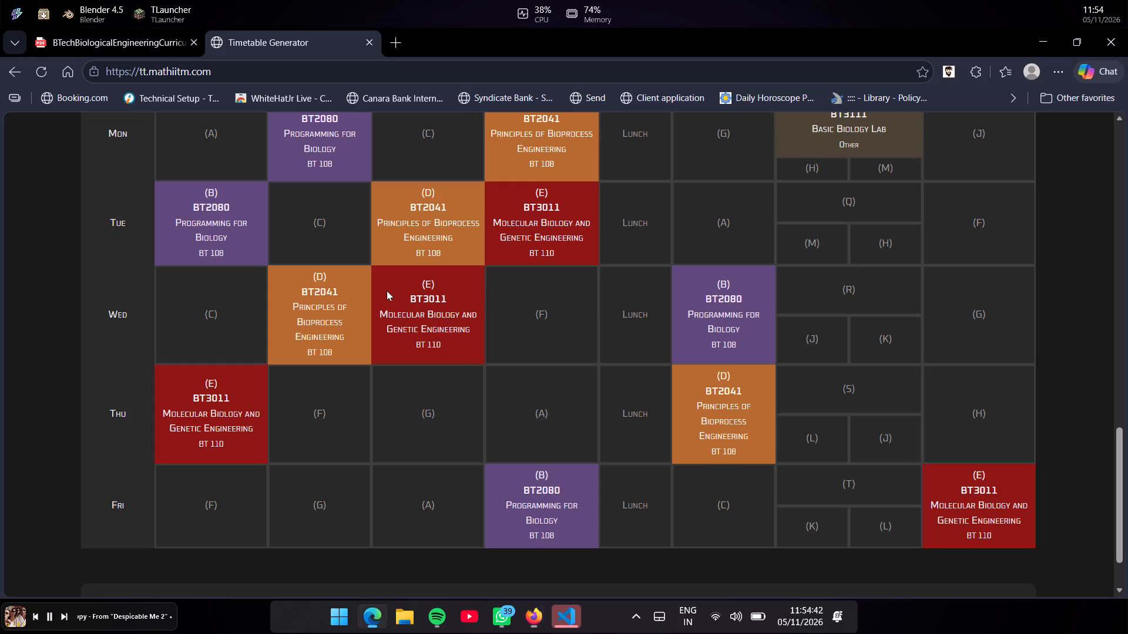
key("alt+Tab")
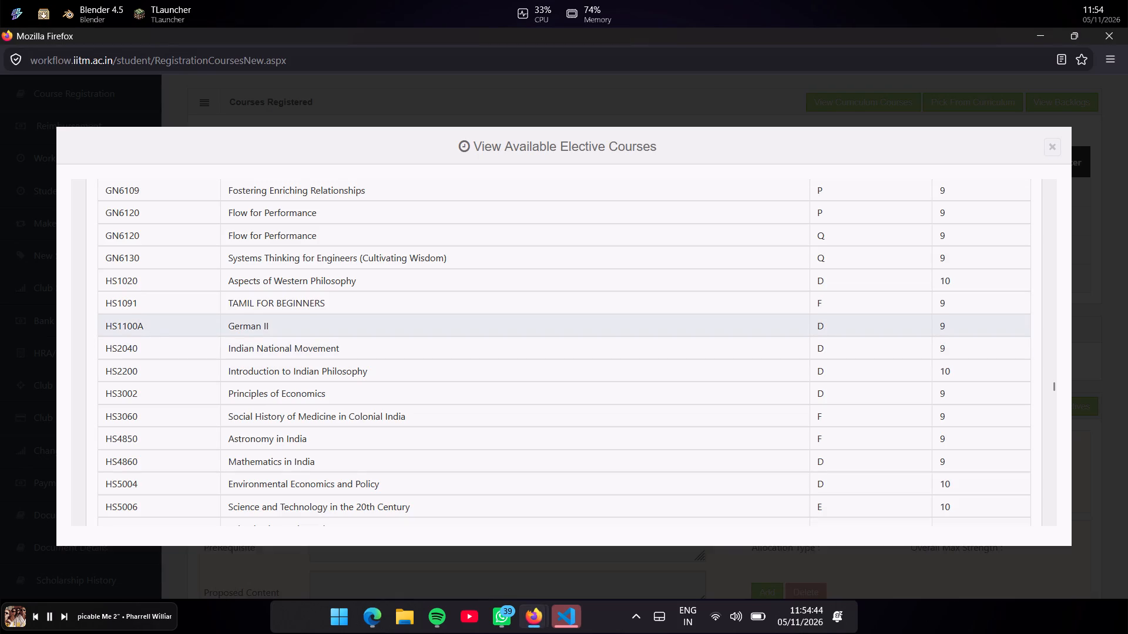
left_click_drag(337, 299, 61, 299)
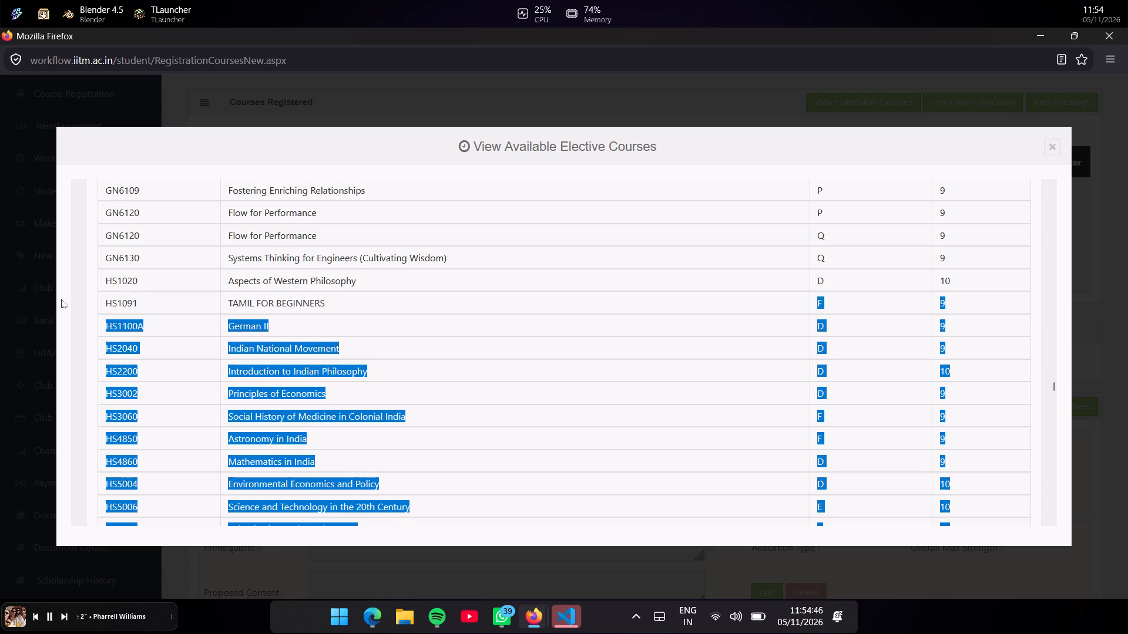
left_click_drag(61, 299, 132, 284)
left_click(535, 346)
scroll(423, 343, "down", 1)
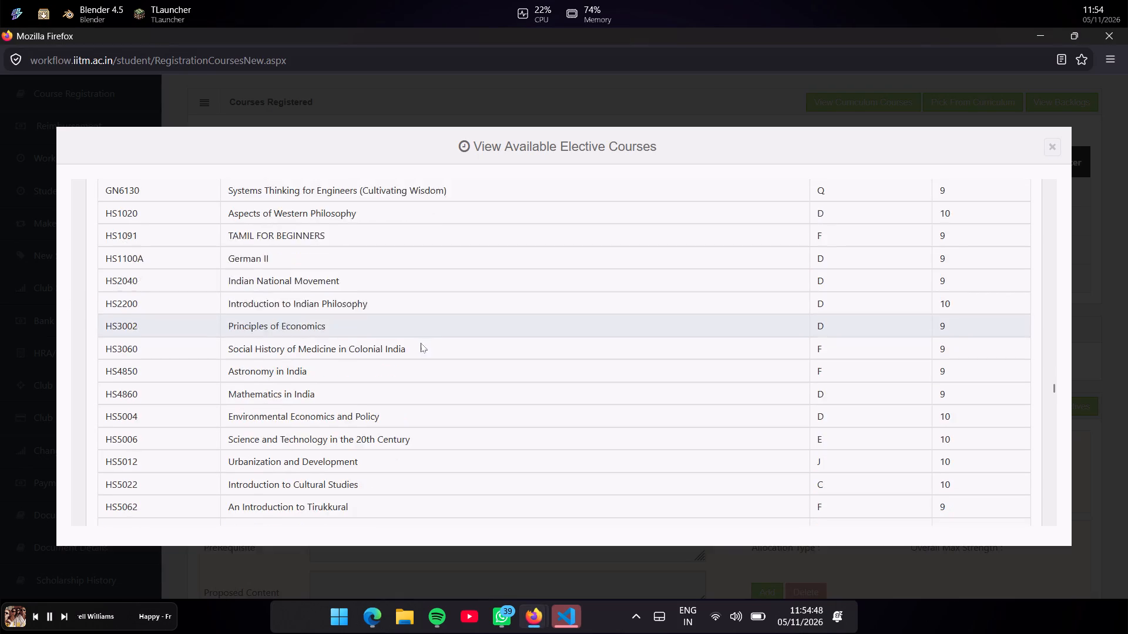
scroll(419, 343, "up", 1)
key("alt+Tab")
key("alt+Tab")
Check the Semester 4 table in the curriculum PDF in Edge, and examine the HS electives' slots and credits in Firefox against it.
key("alt+Tab")
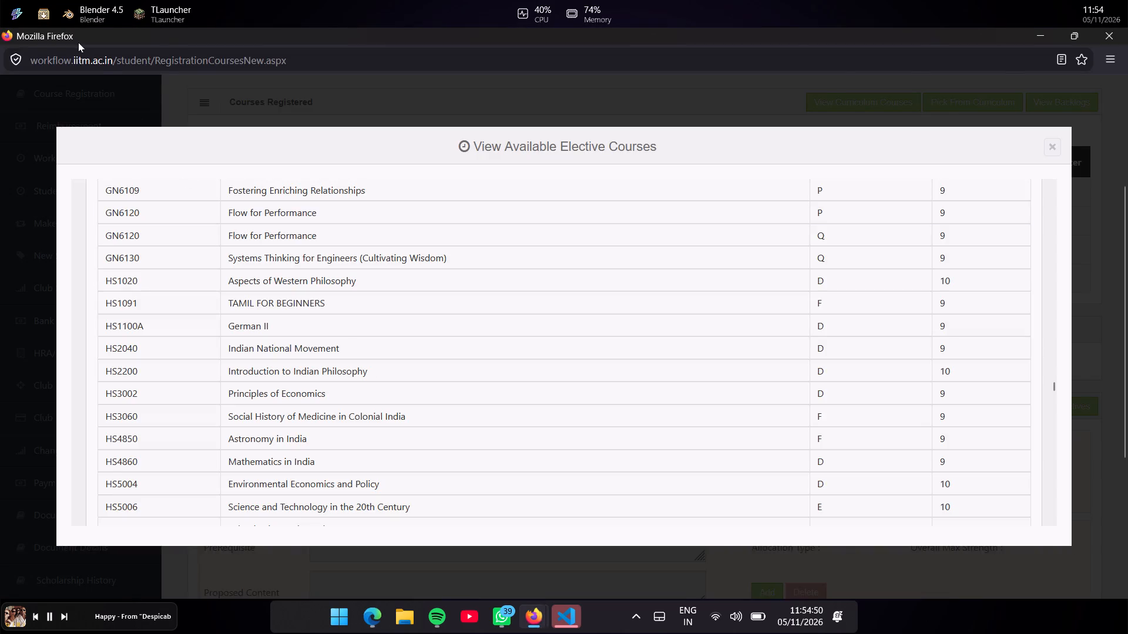
left_click(79, 42)
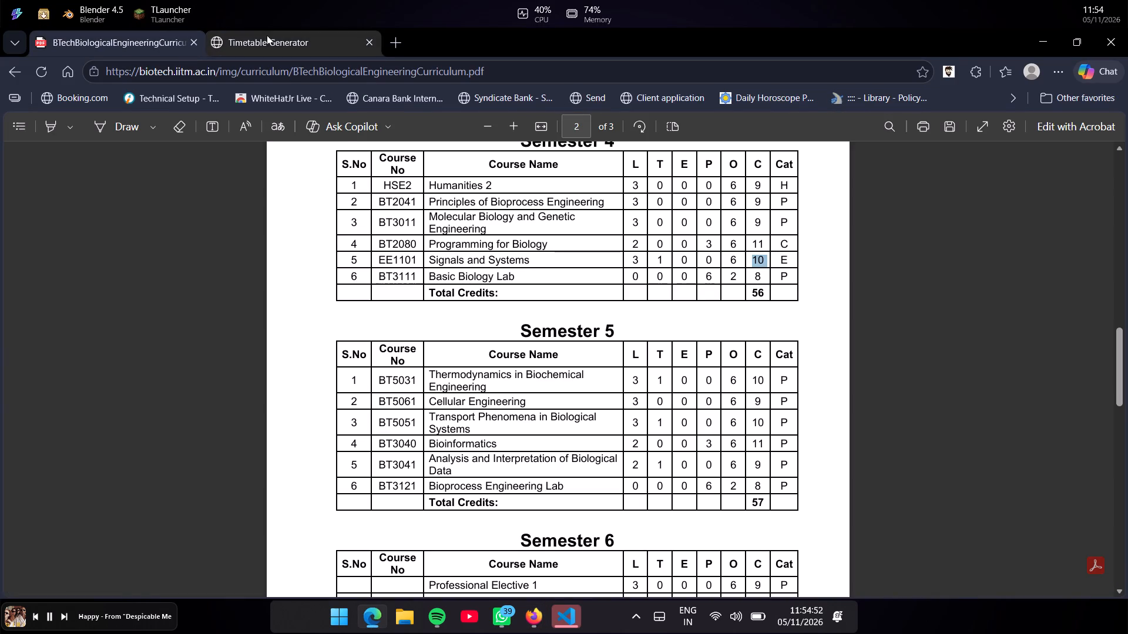
left_click(267, 35)
key("alt+Tab")
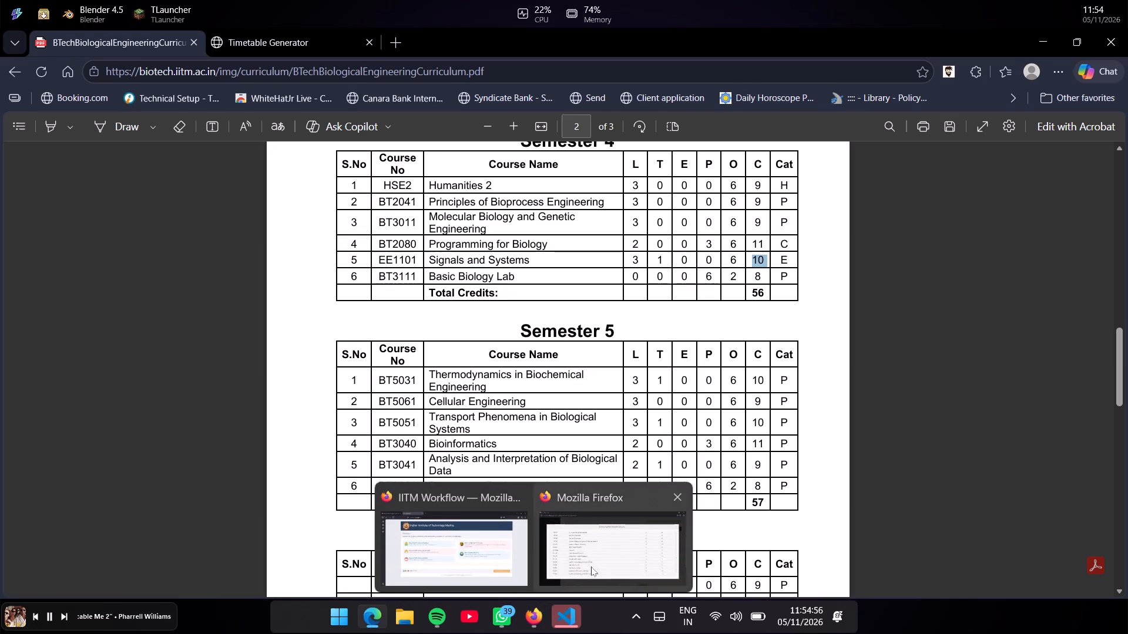
left_click(592, 566)
scroll(461, 331, "up", 1)
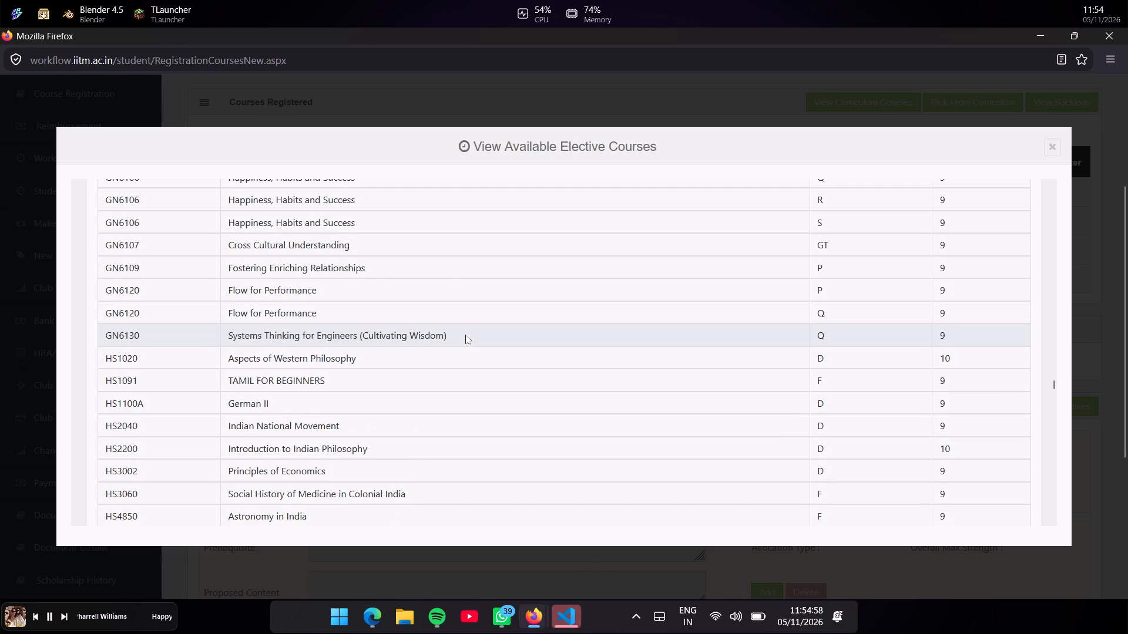
scroll(458, 309, "down", 1)
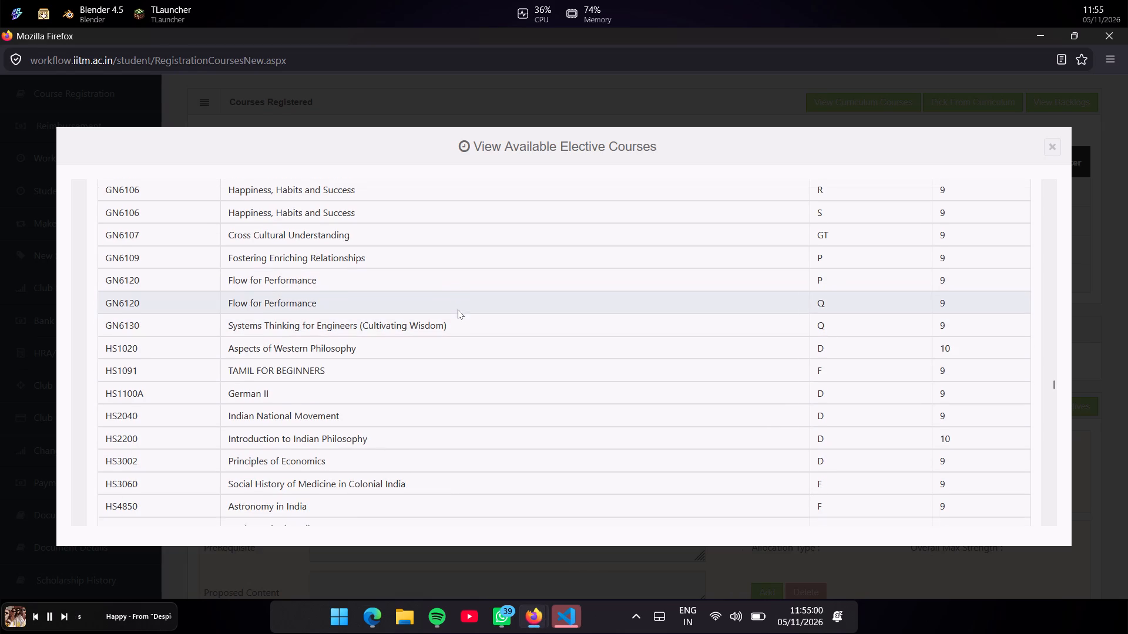
scroll(457, 309, "down", 2)
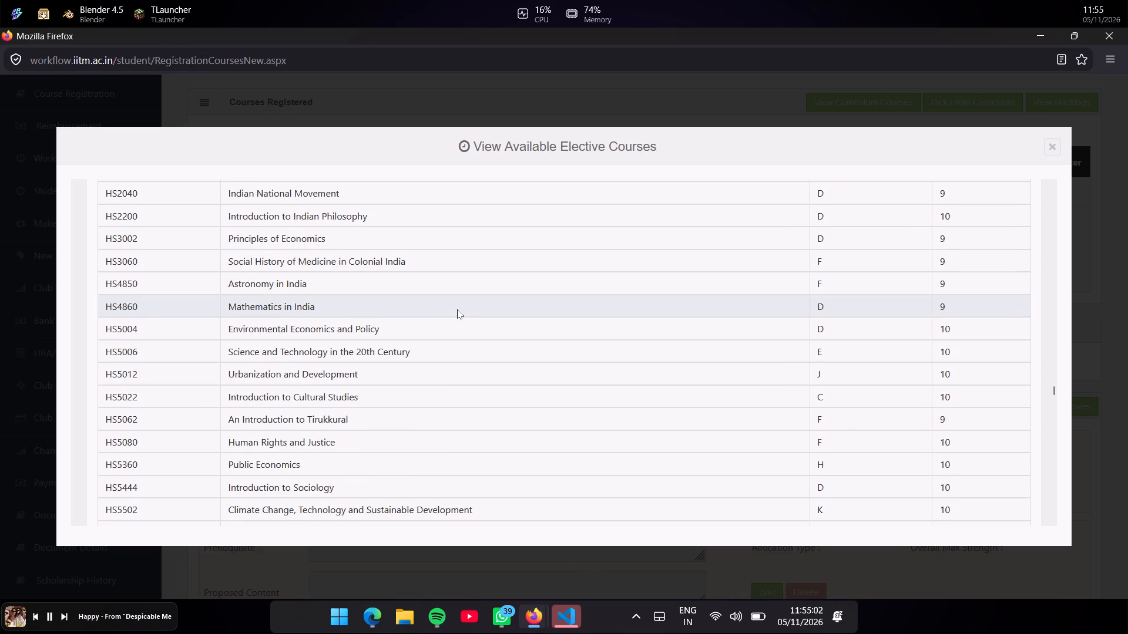
scroll(457, 309, "down", 2)
scroll(457, 309, "up", 2)
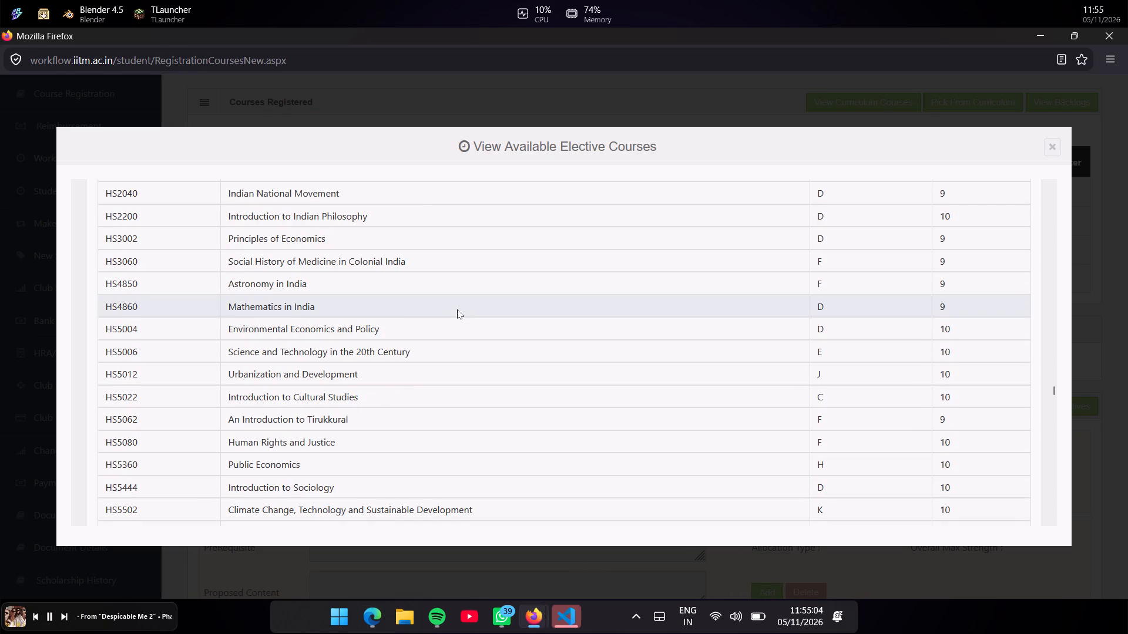
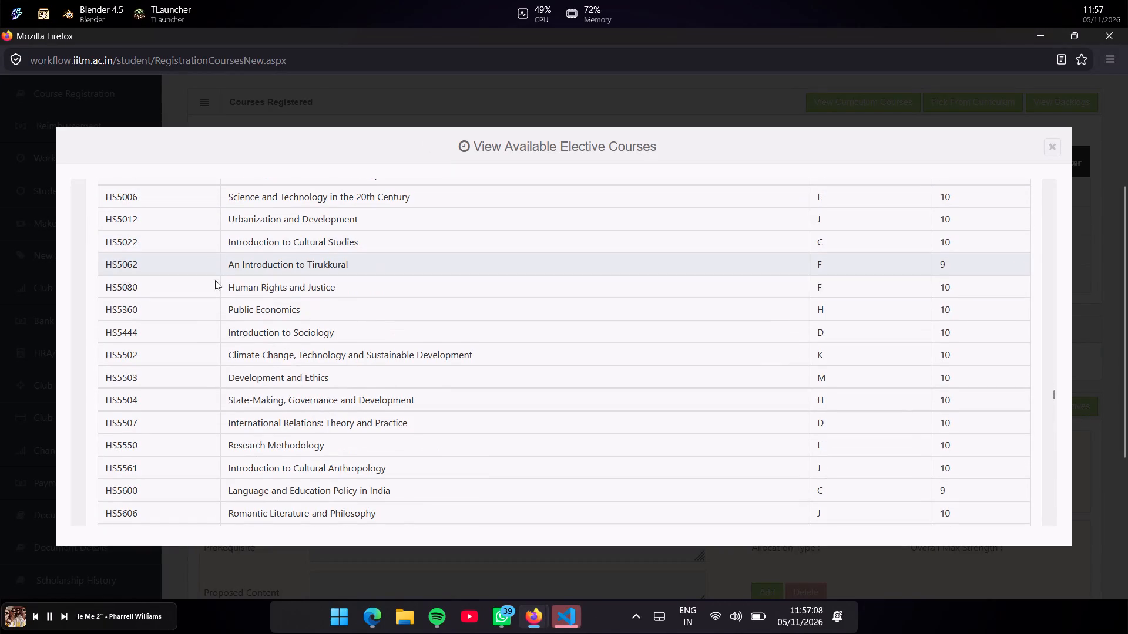
Look further through the HS5000-level humanities electives, examining their slots and credits.
scroll(317, 291, "down", 1)
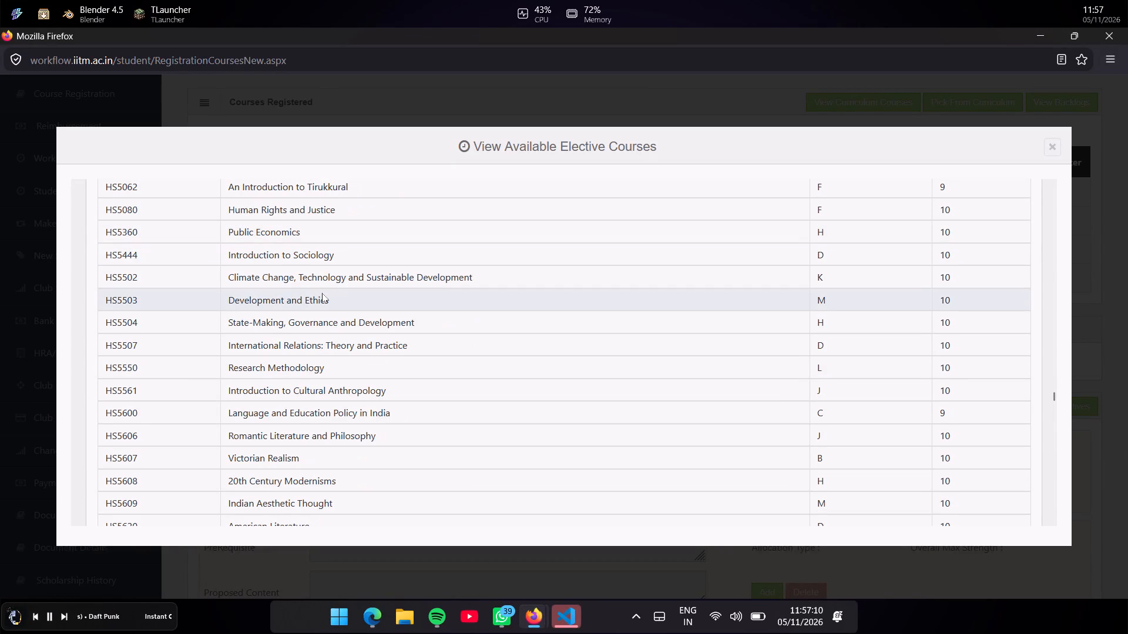
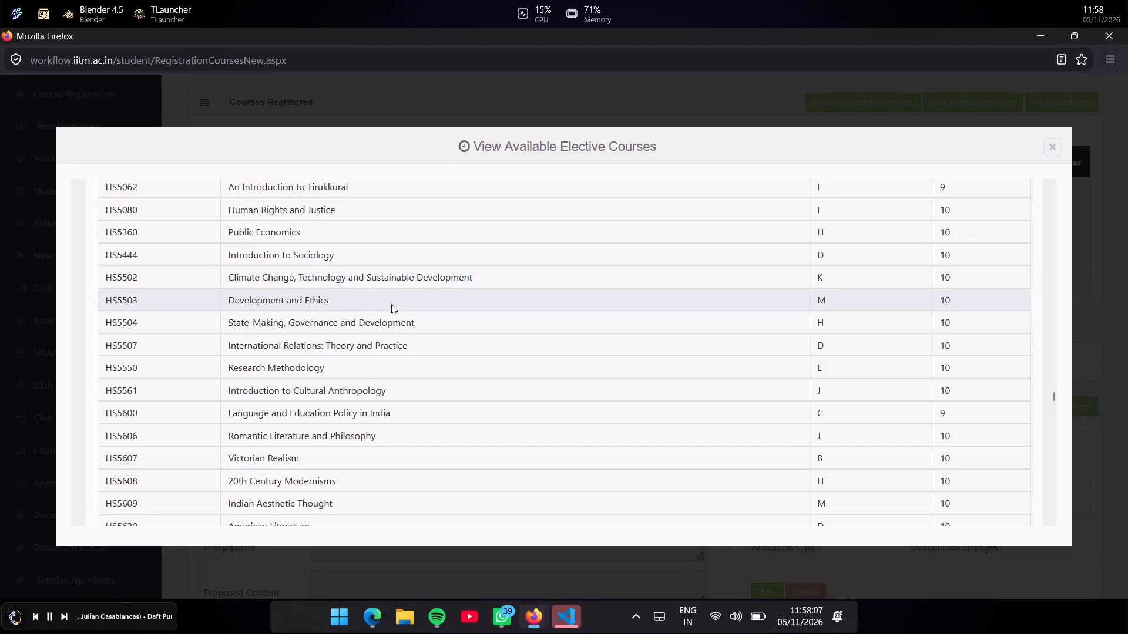
Look through the remaining HS5000- and HS6000-level humanities electives, examining their slots and credits.
scroll(353, 313, "down", 12)
scroll(335, 313, "up", 7)
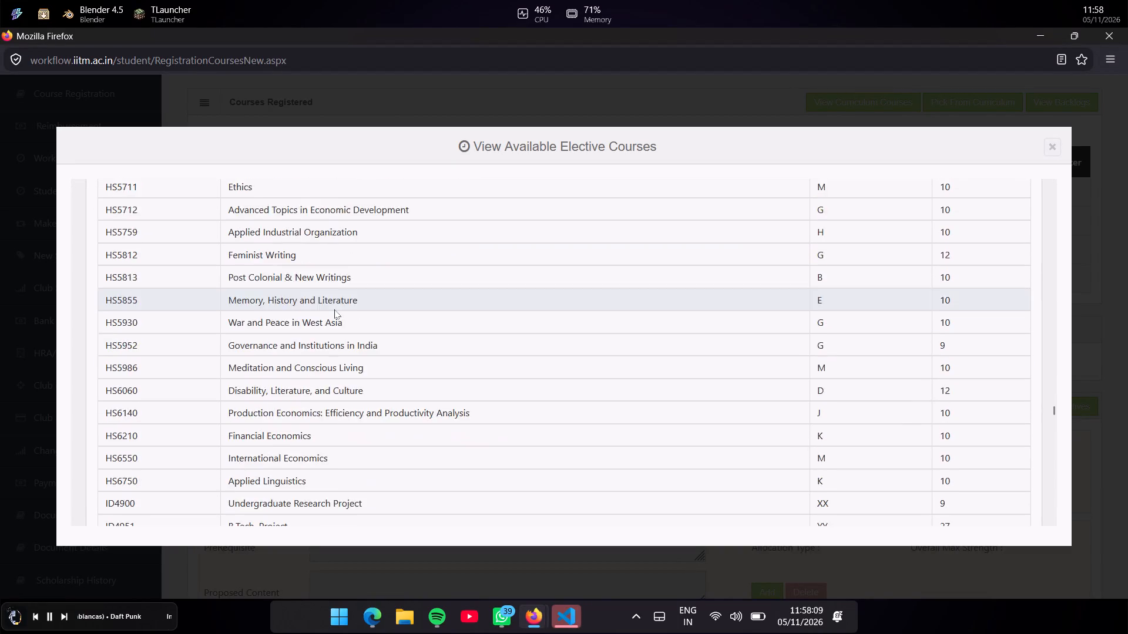
Go back up the elective list and examine the slots and credits of the GN-coded courses from GN1102 to GN6130.
scroll(334, 309, "up", 16)
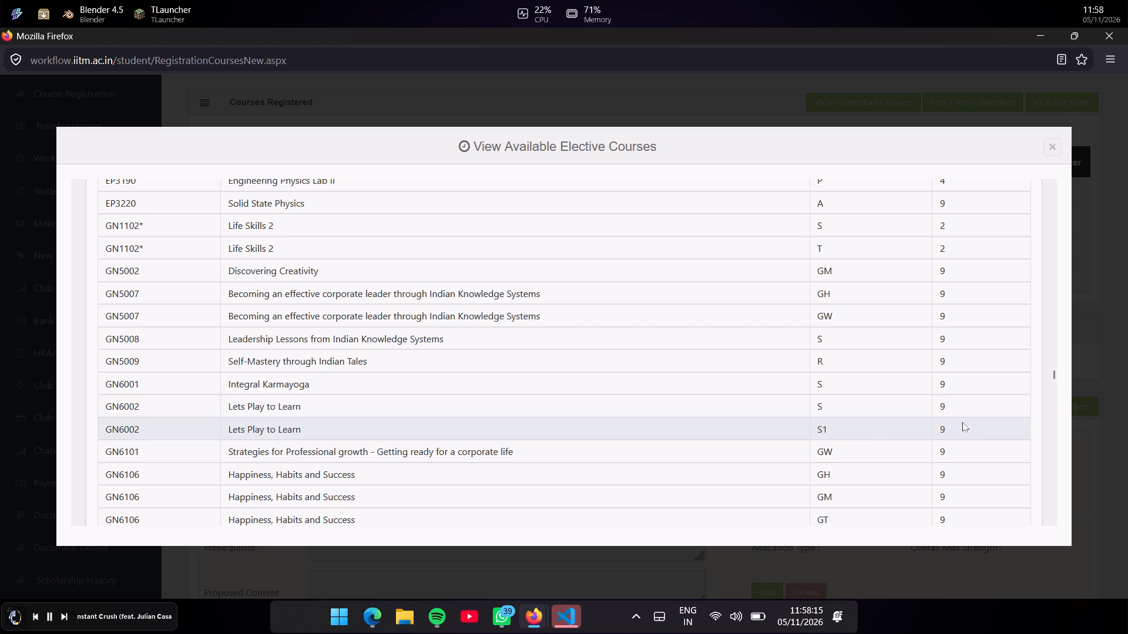
left_click_drag(953, 406, 915, 398)
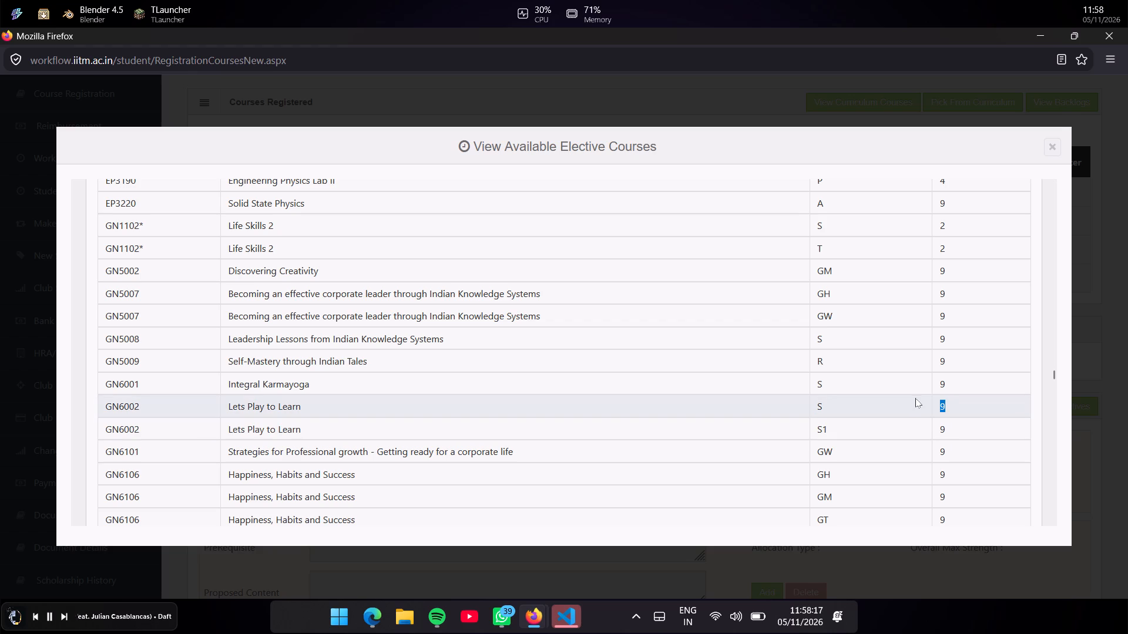
left_click_drag(915, 398, 915, 397)
scroll(488, 419, "down", 1)
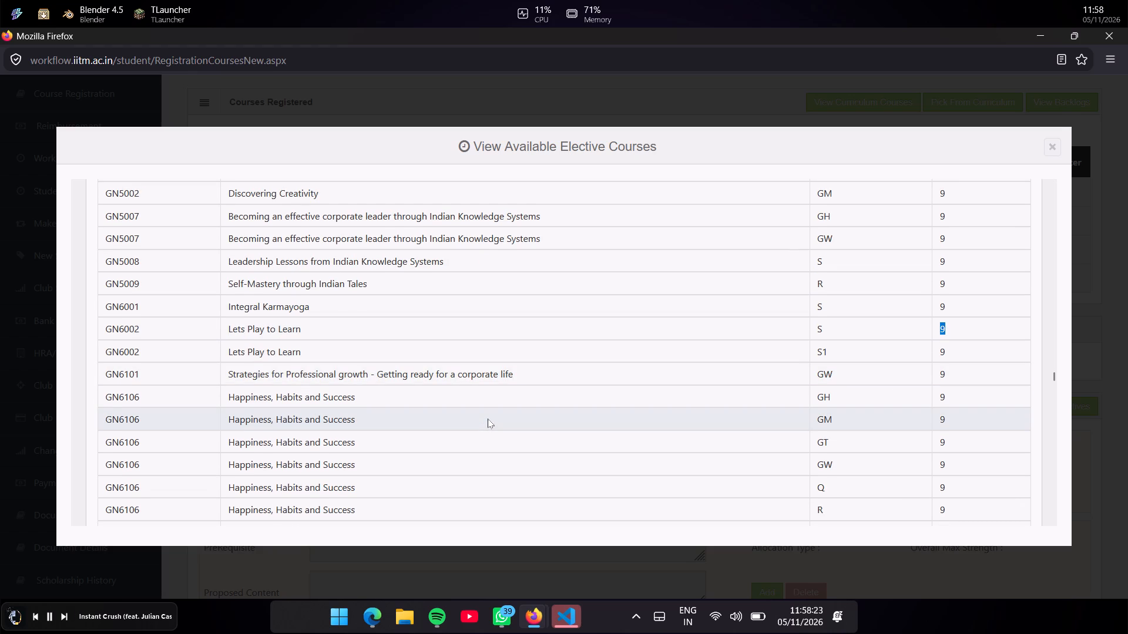
scroll(488, 419, "down", 2)
scroll(488, 419, "up", 1)
scroll(488, 419, "down", 1)
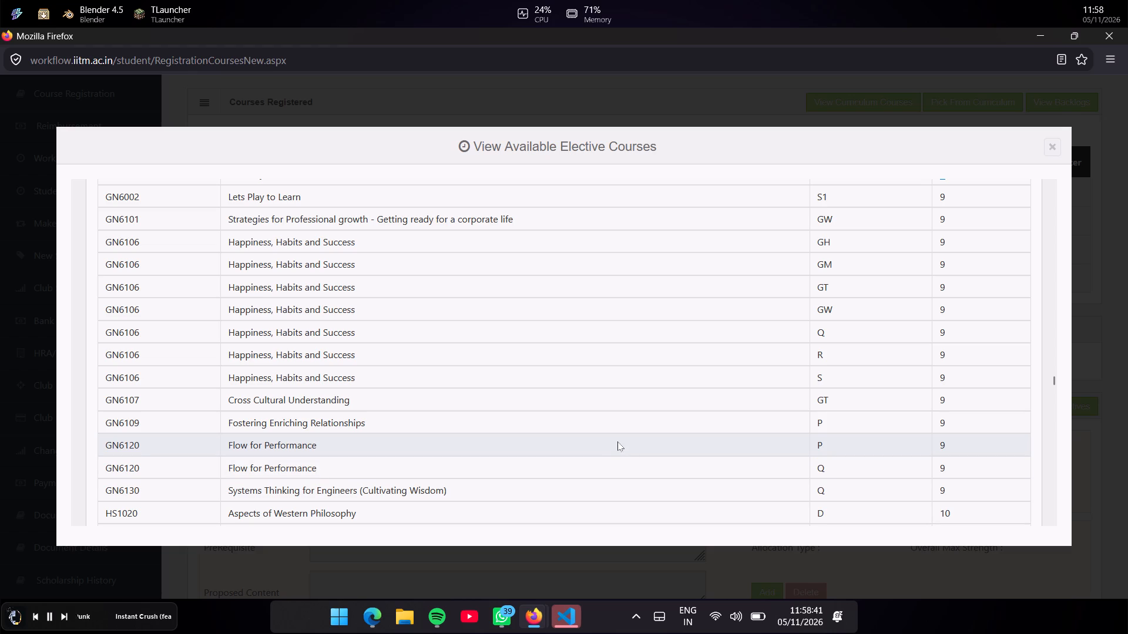
scroll(479, 373, "up", 2)
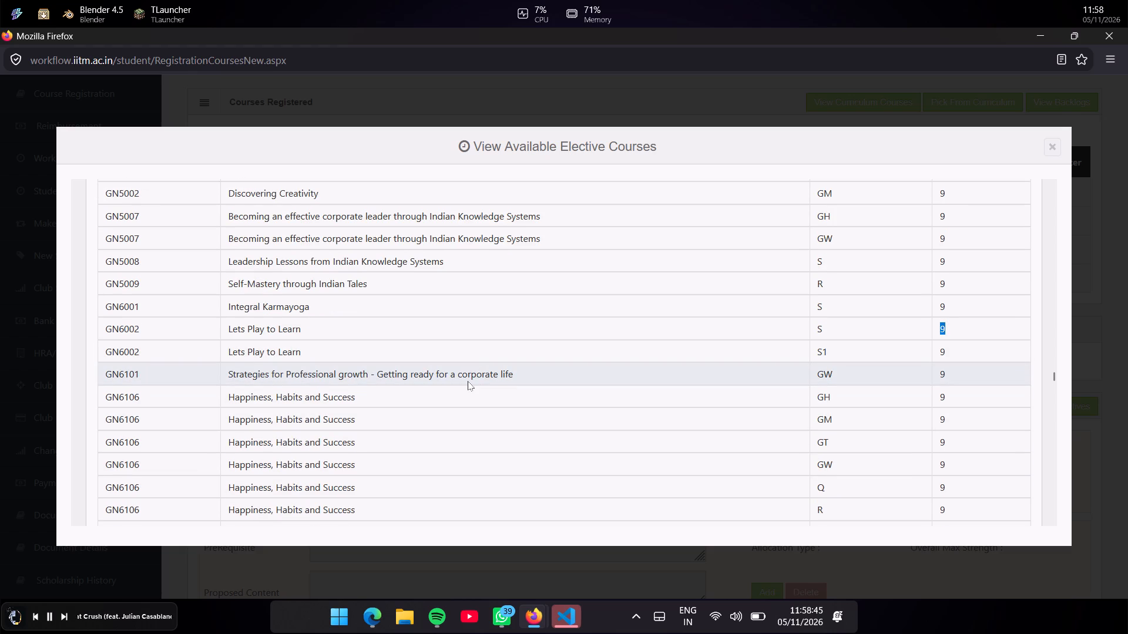
scroll(468, 381, "up", 1)
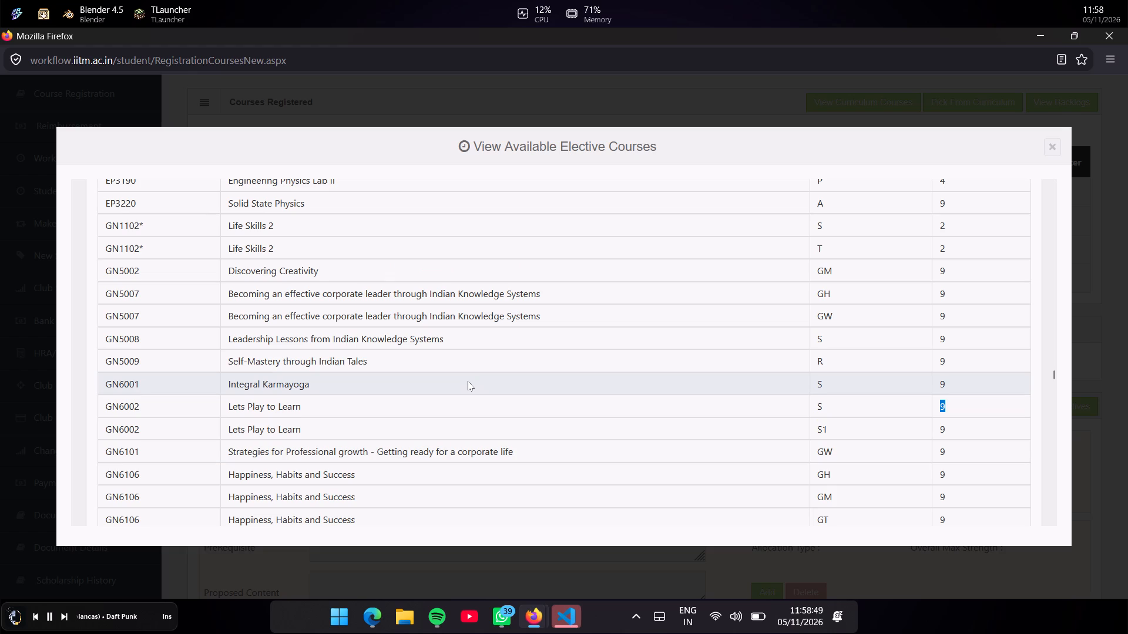
scroll(468, 381, "down", 1)
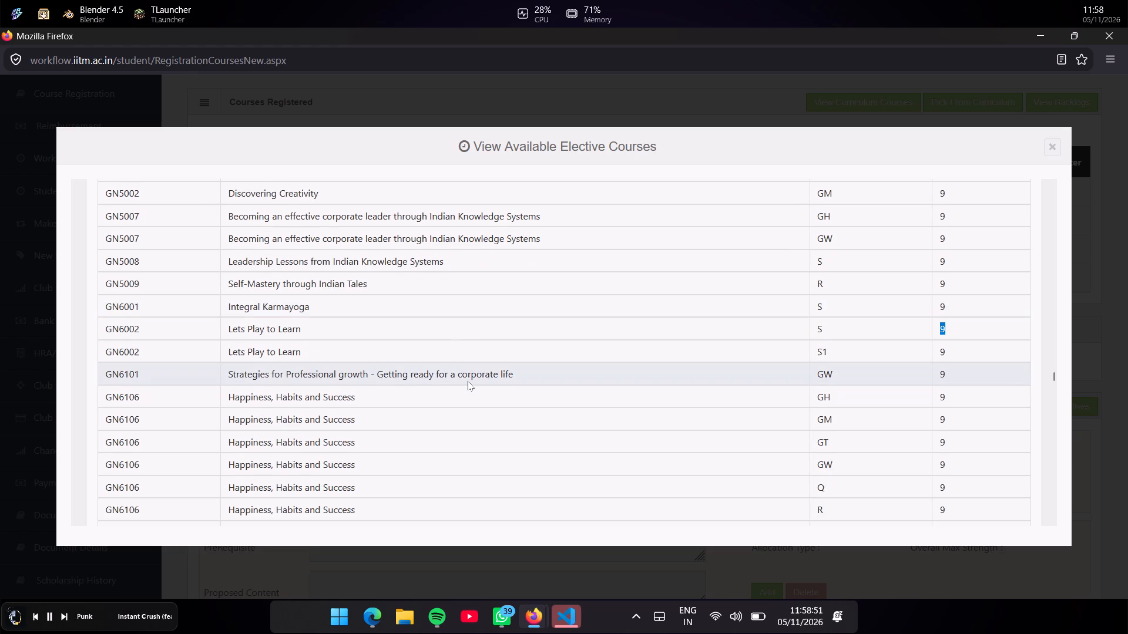
scroll(468, 381, "up", 1)
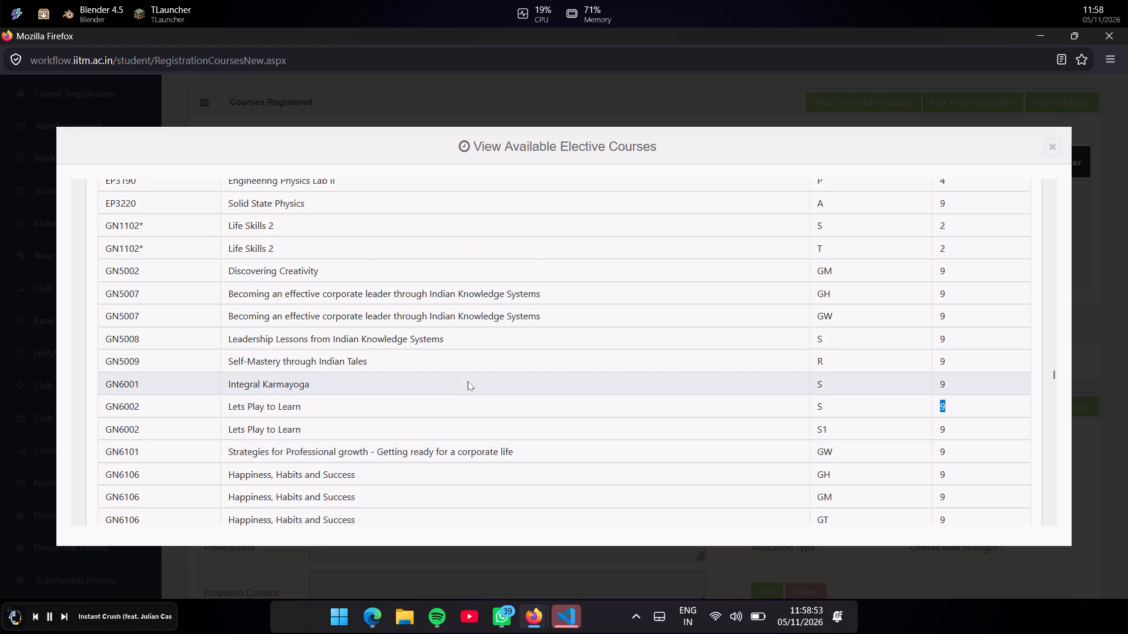
scroll(468, 381, "up", 1)
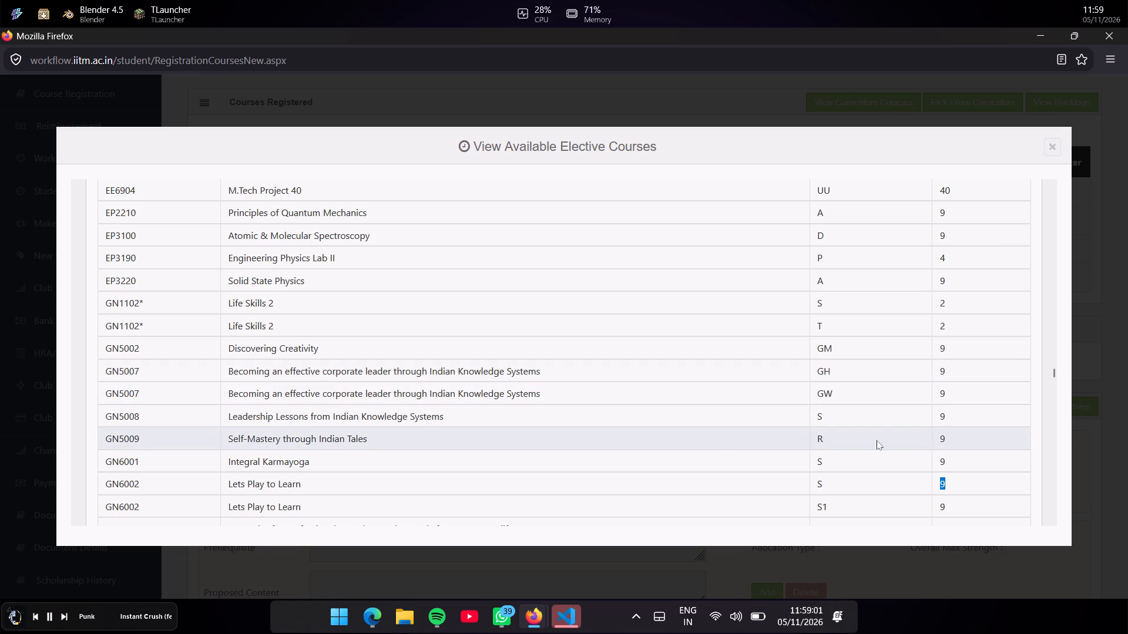
scroll(373, 334, "up", 1)
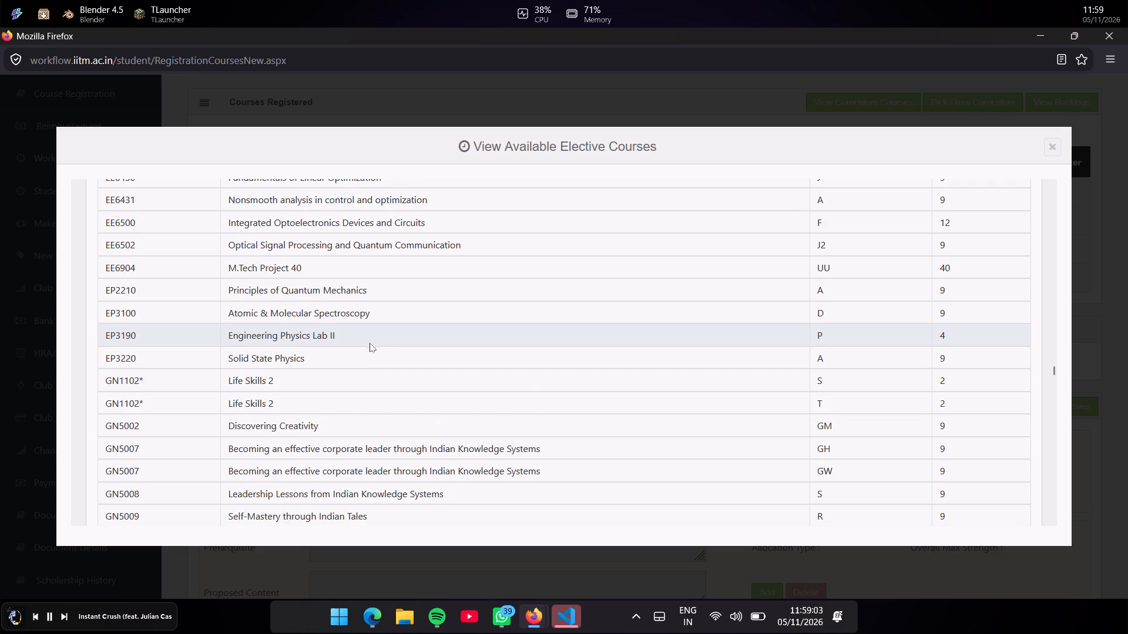
scroll(363, 352, "down", 1)
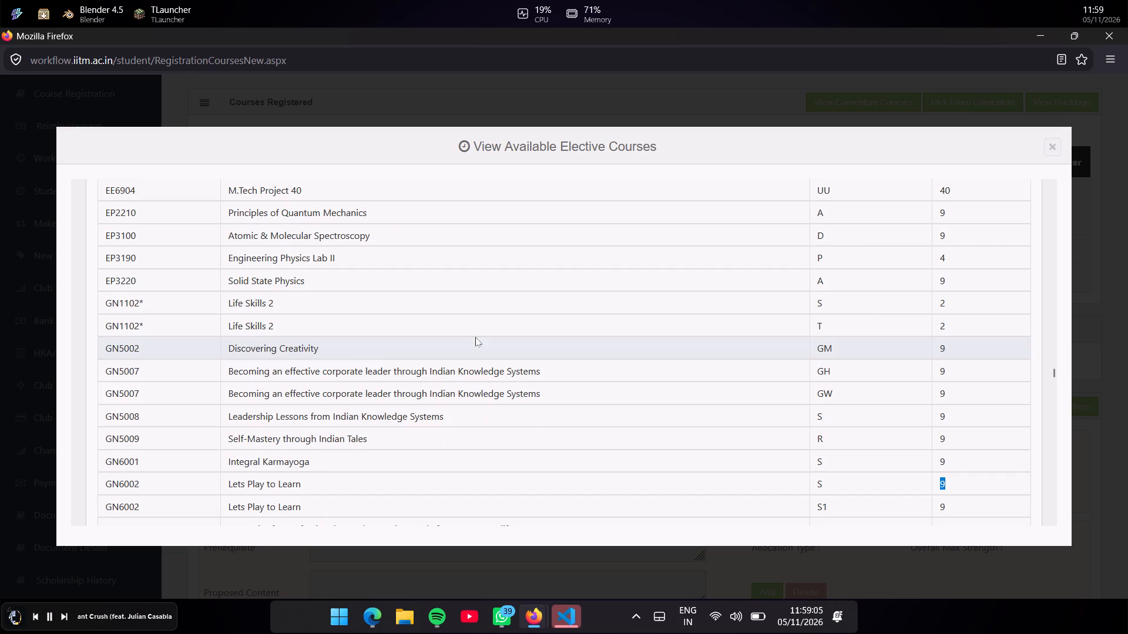
left_click_drag(957, 284, 109, 286)
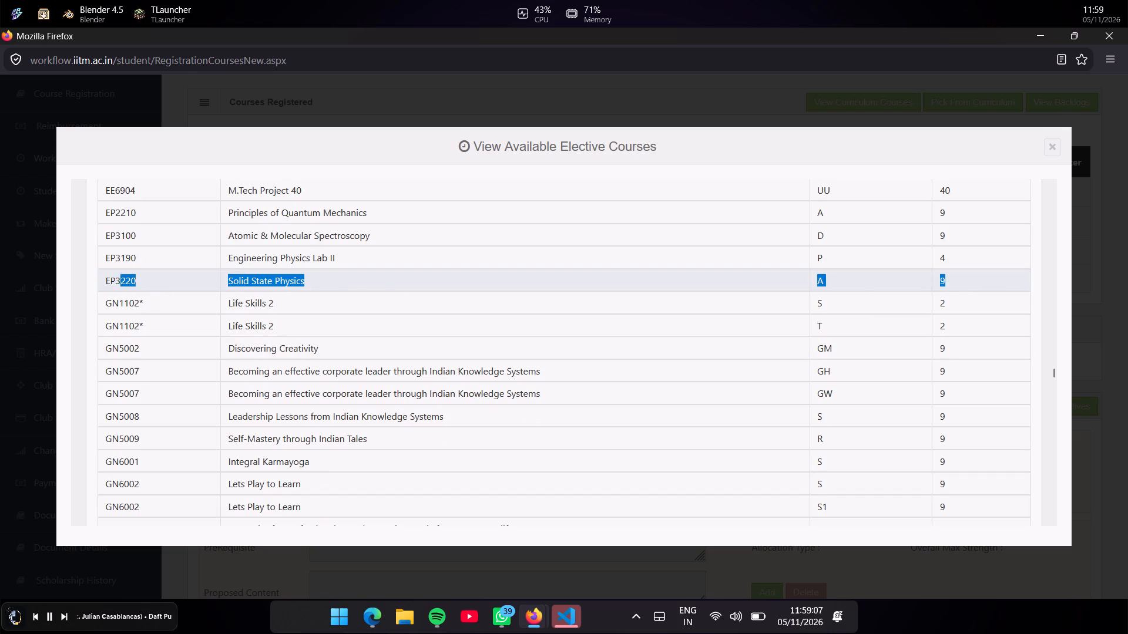
left_click_drag(109, 286, 89, 286)
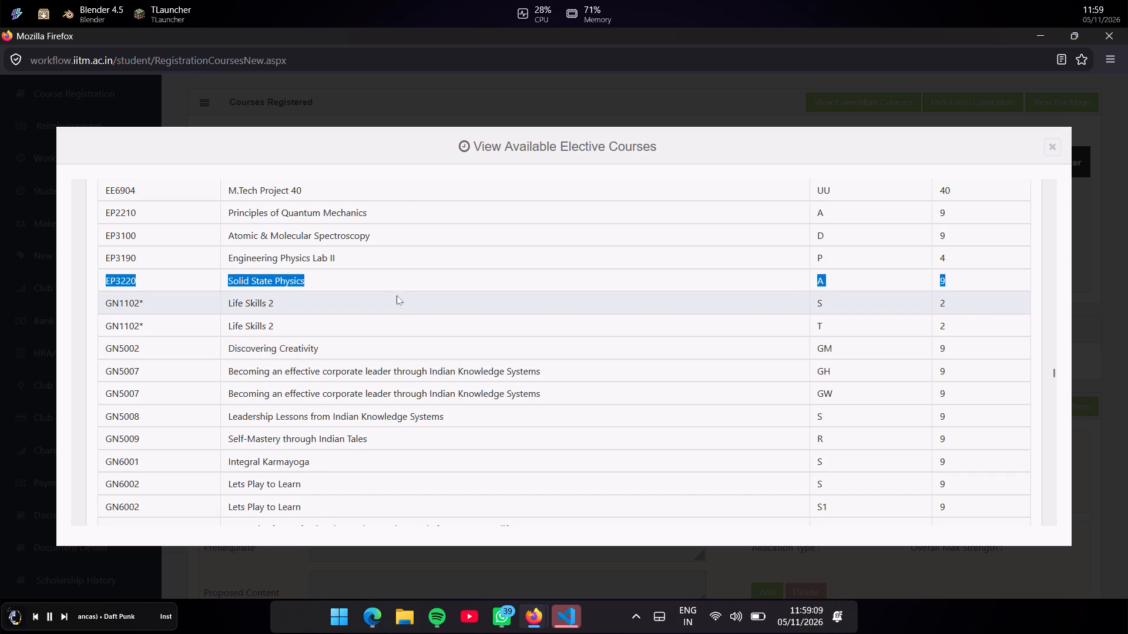
left_click(396, 303)
Read on from the GN6000-level electives to the first HS courses, comparing slots and credits of GN6107, GN6109, GN6130 and HS1020.
scroll(404, 312, "down", 2)
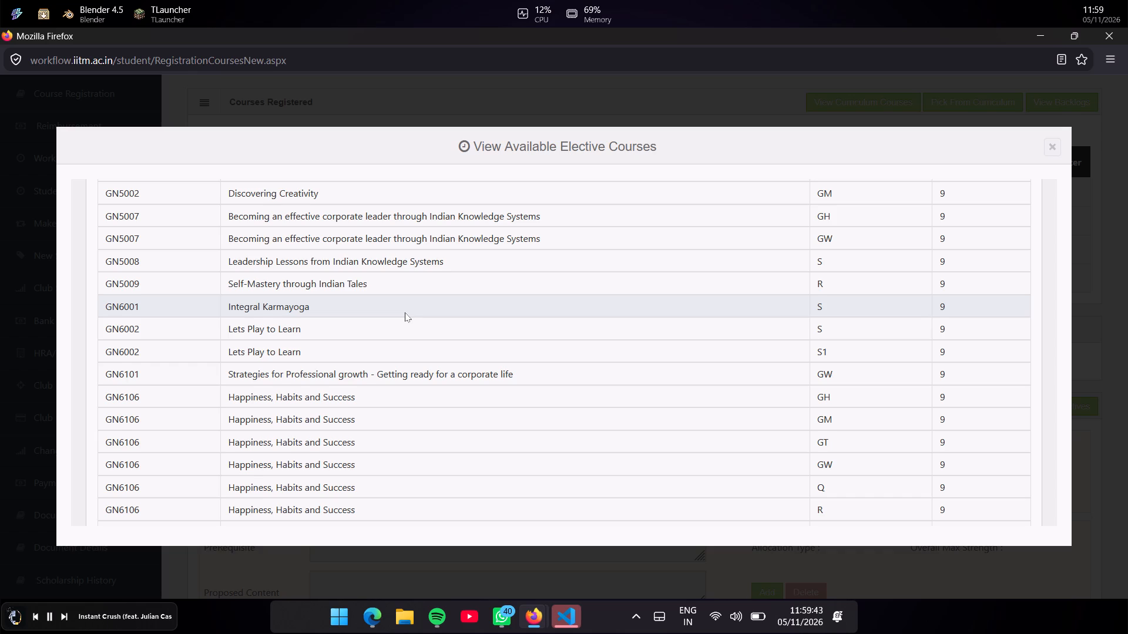
scroll(374, 307, "down", 2)
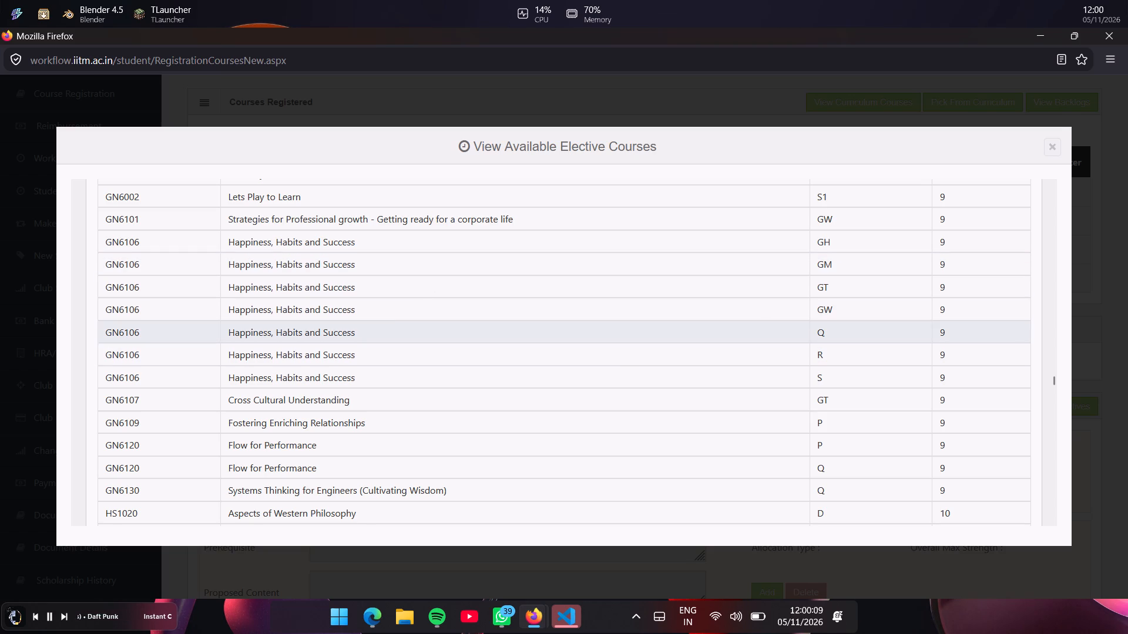
scroll(558, 326, "down", 1)
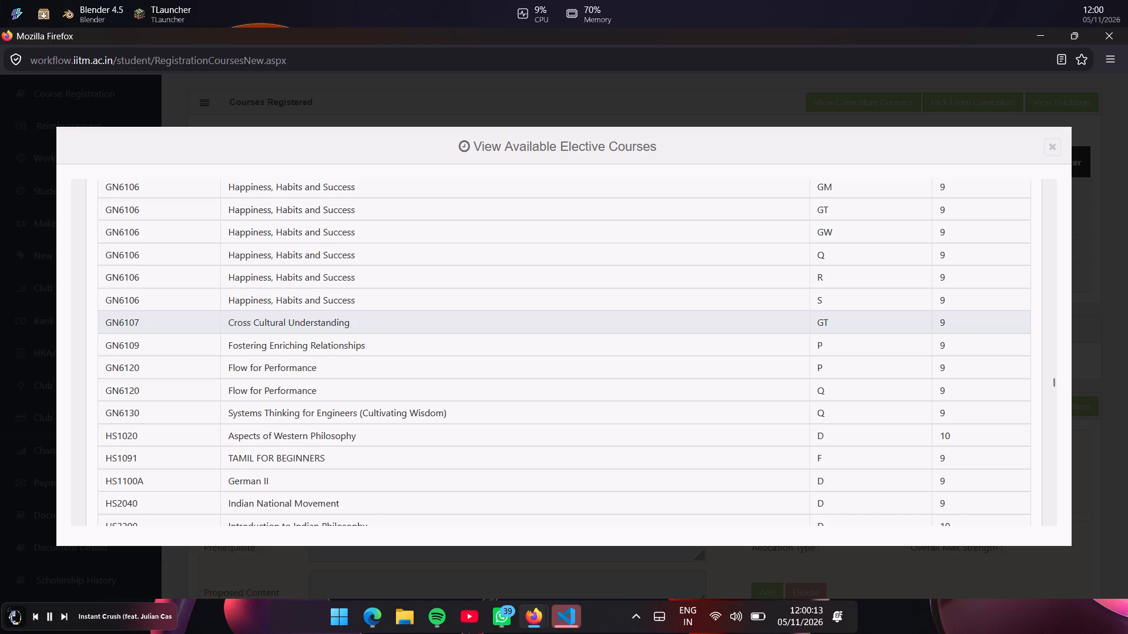
left_click_drag(373, 347, 227, 321)
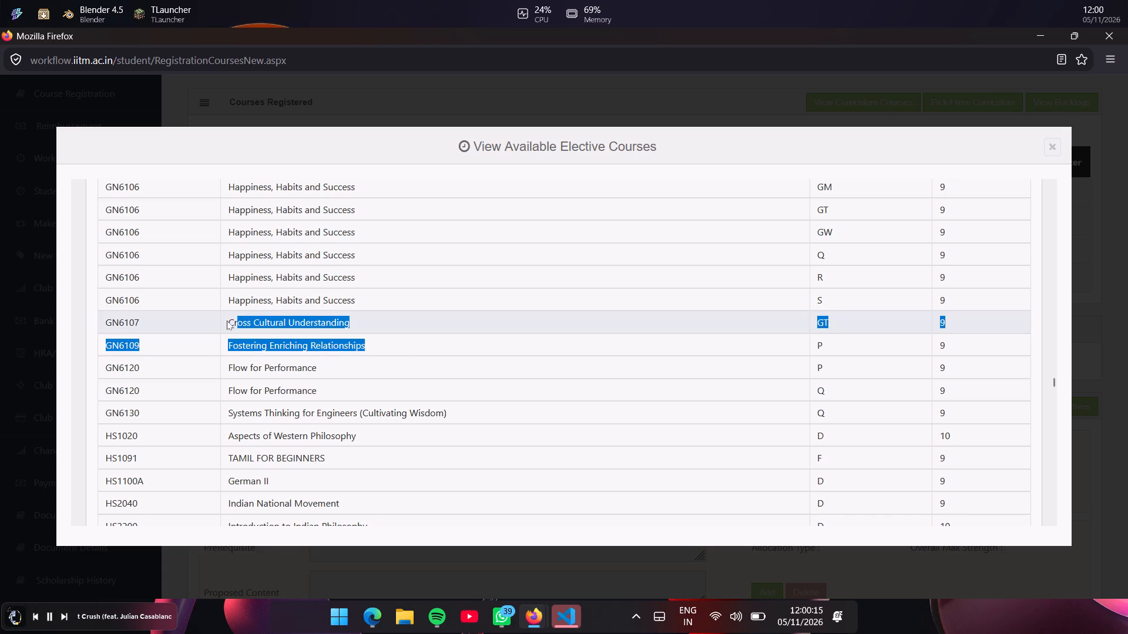
left_click_drag(227, 321, 224, 318)
left_click(526, 377)
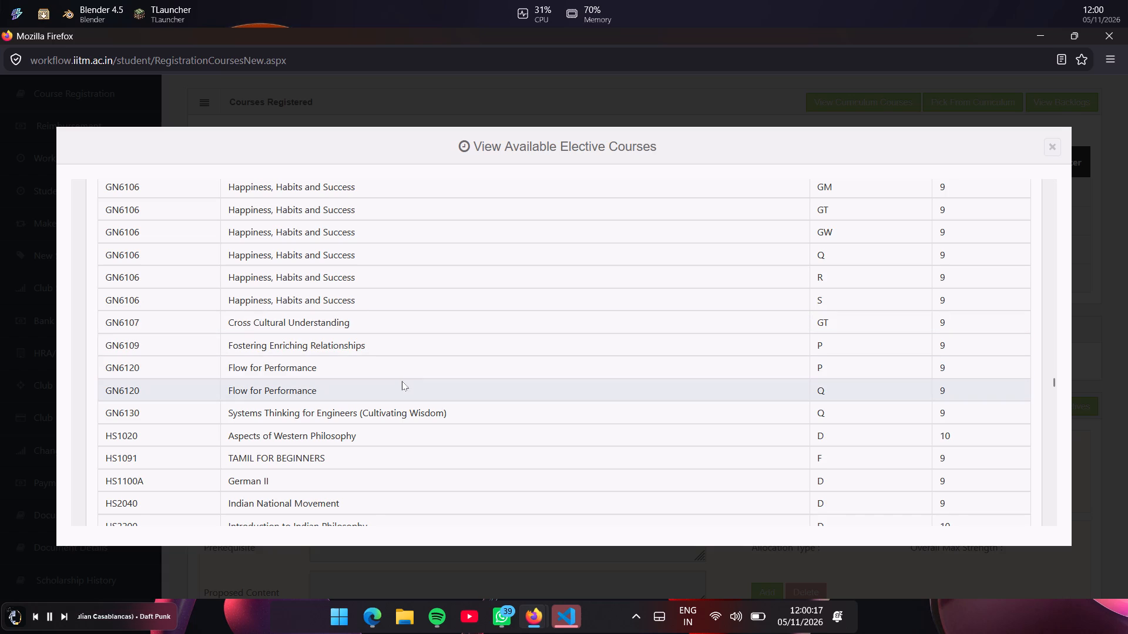
scroll(402, 381, "down", 1)
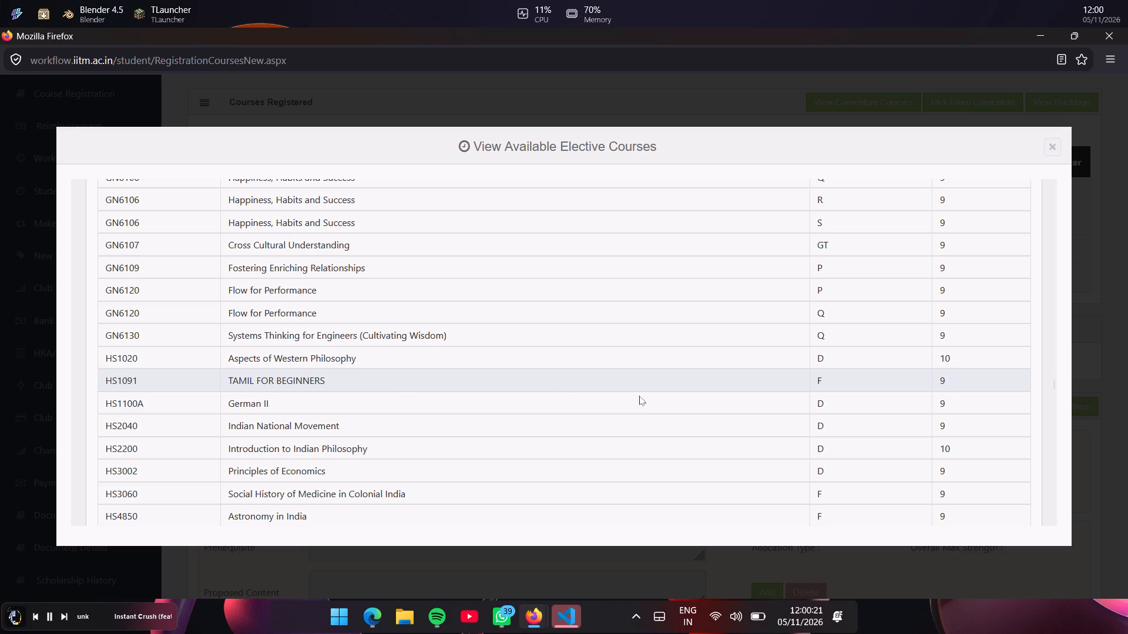
left_click_drag(961, 358, 666, 395)
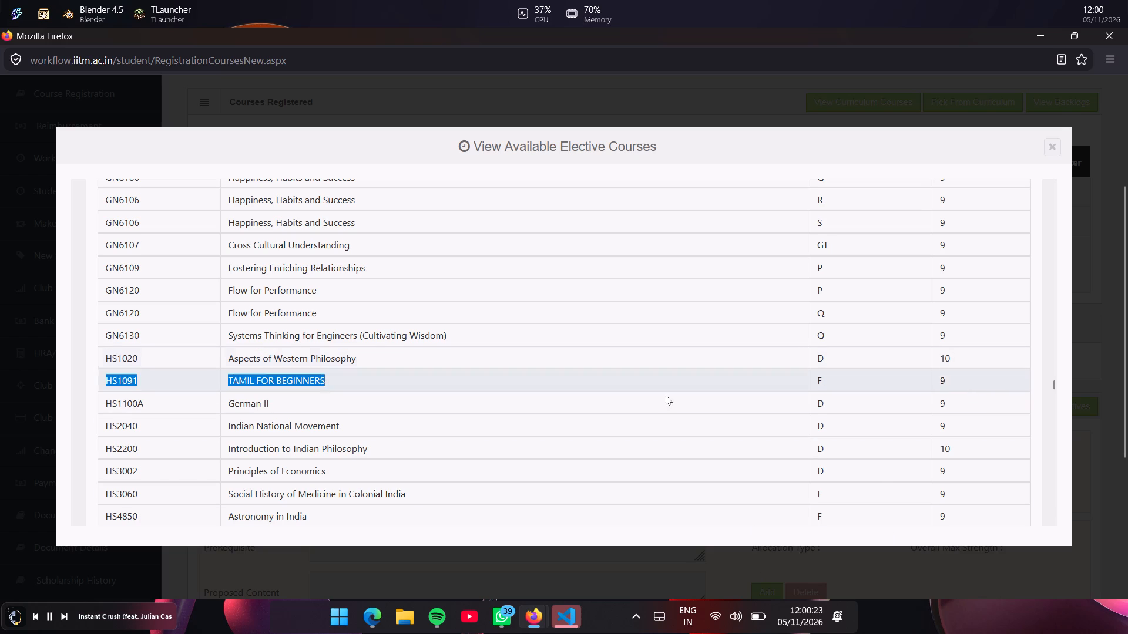
left_click_drag(666, 395, 200, 359)
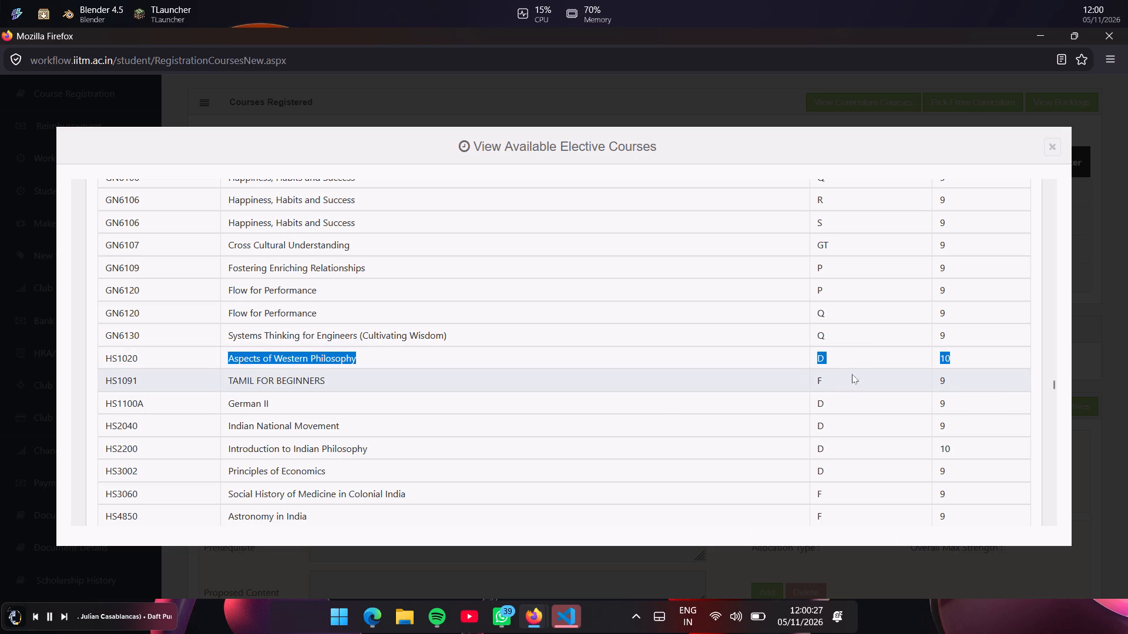
left_click(944, 313)
left_click_drag(977, 339, 188, 340)
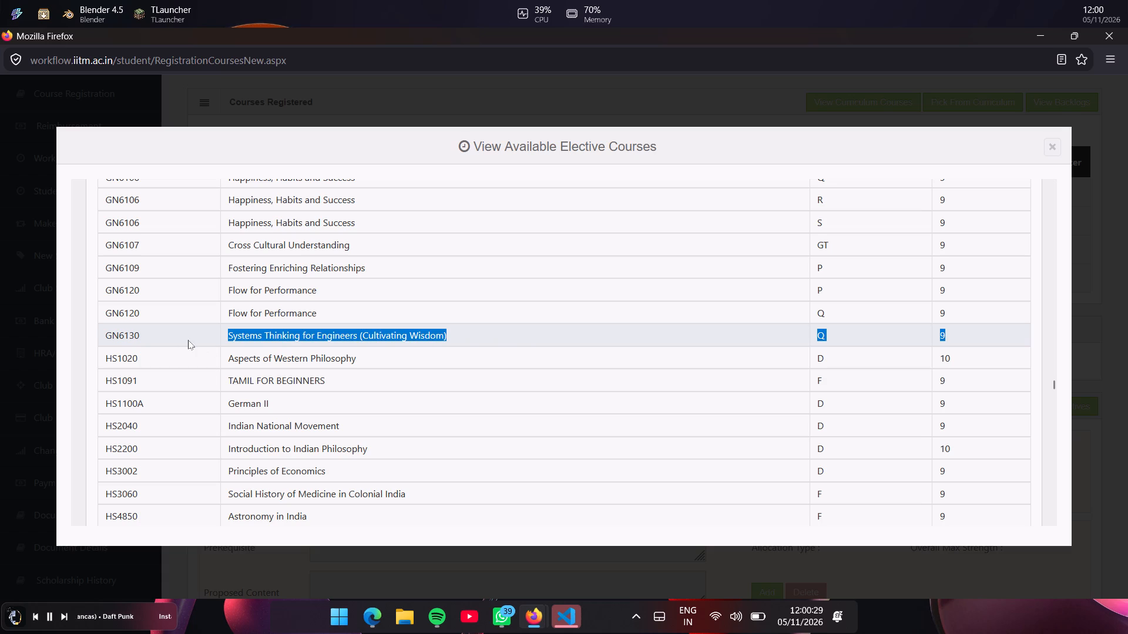
left_click_drag(188, 340, 181, 339)
left_click(573, 367)
Return to GN6002 Lets Play to Learn in slot S and highlight its name, slot and credits.
scroll(573, 367, "up", 1)
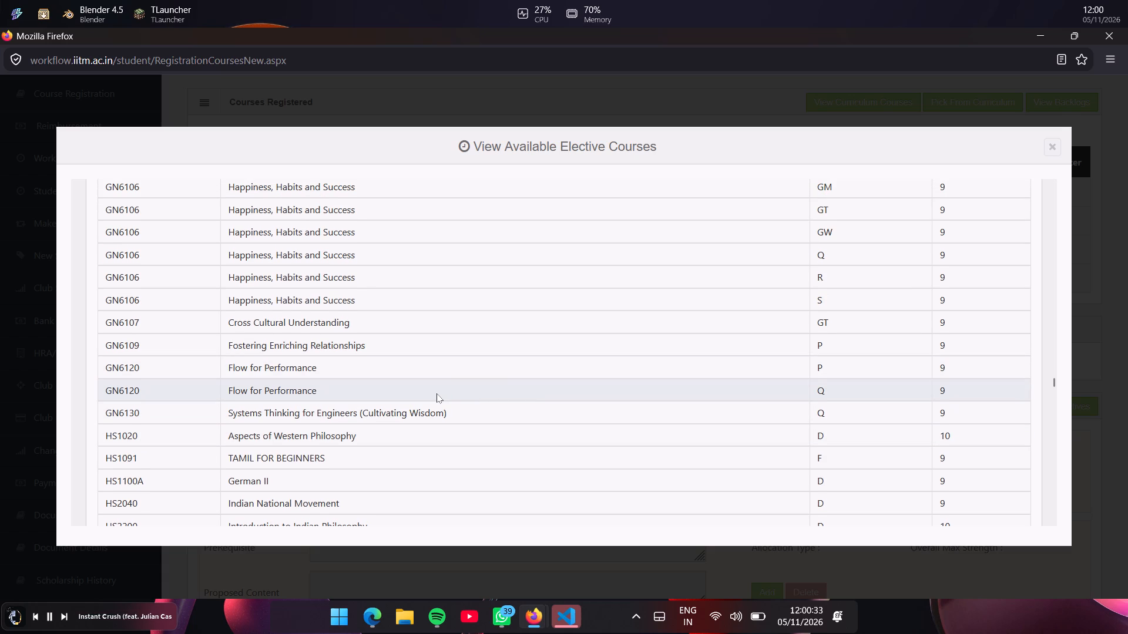
scroll(437, 393, "up", 3)
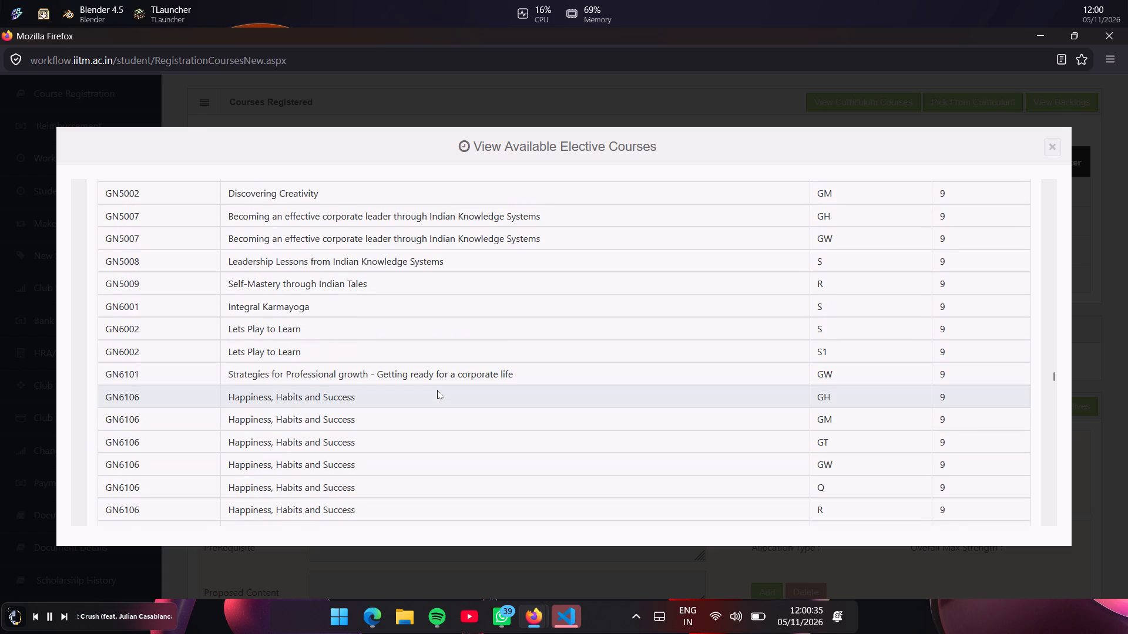
left_click_drag(218, 321, 955, 328)
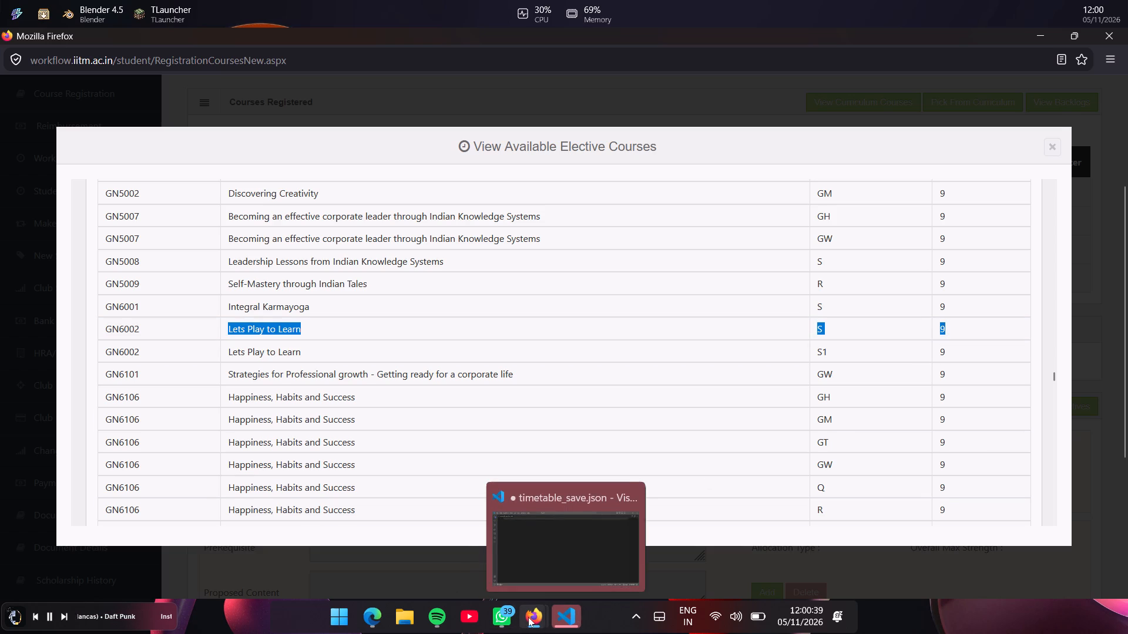
Switch to Edge and check the weekly timetable in the Timetable Generator for free elective slots.
left_click(528, 617)
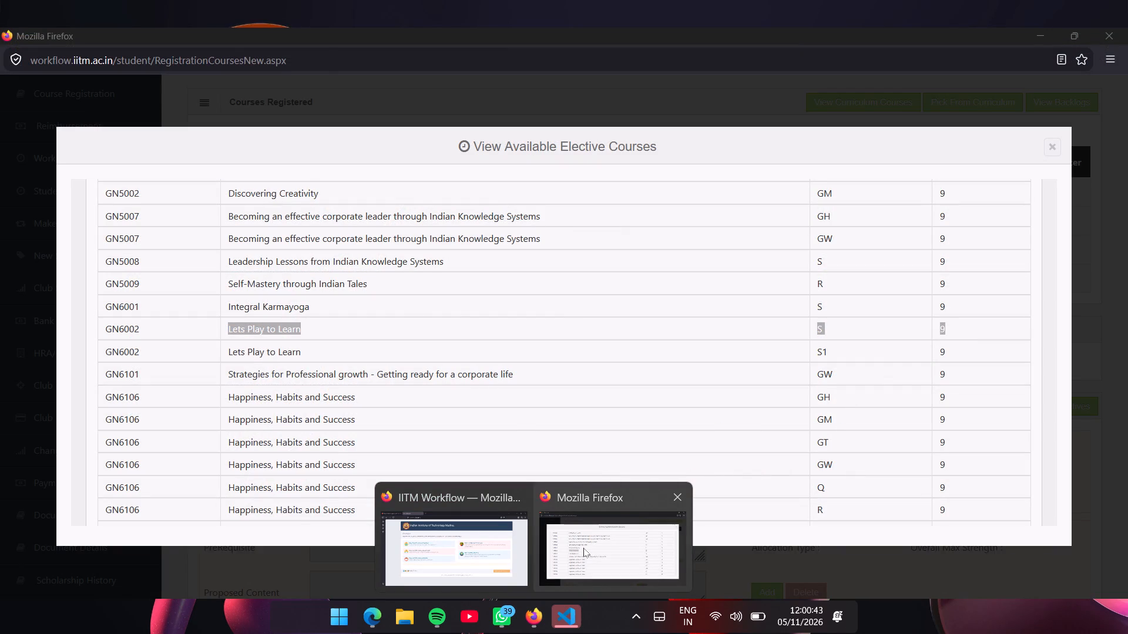
left_click(381, 616)
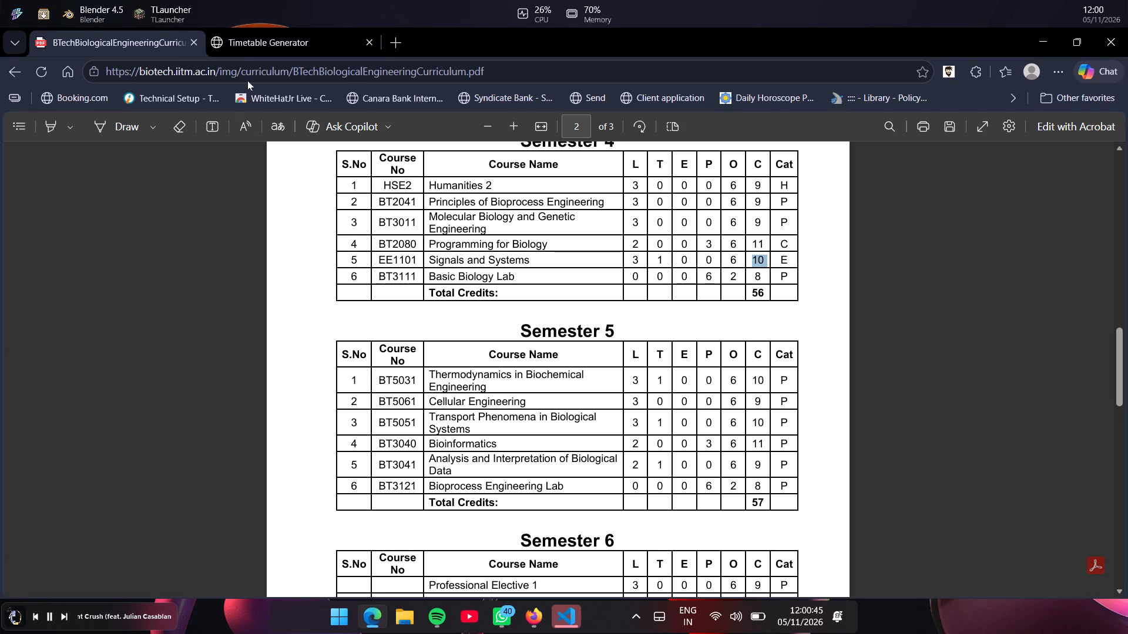
left_click(291, 26)
left_click(296, 38)
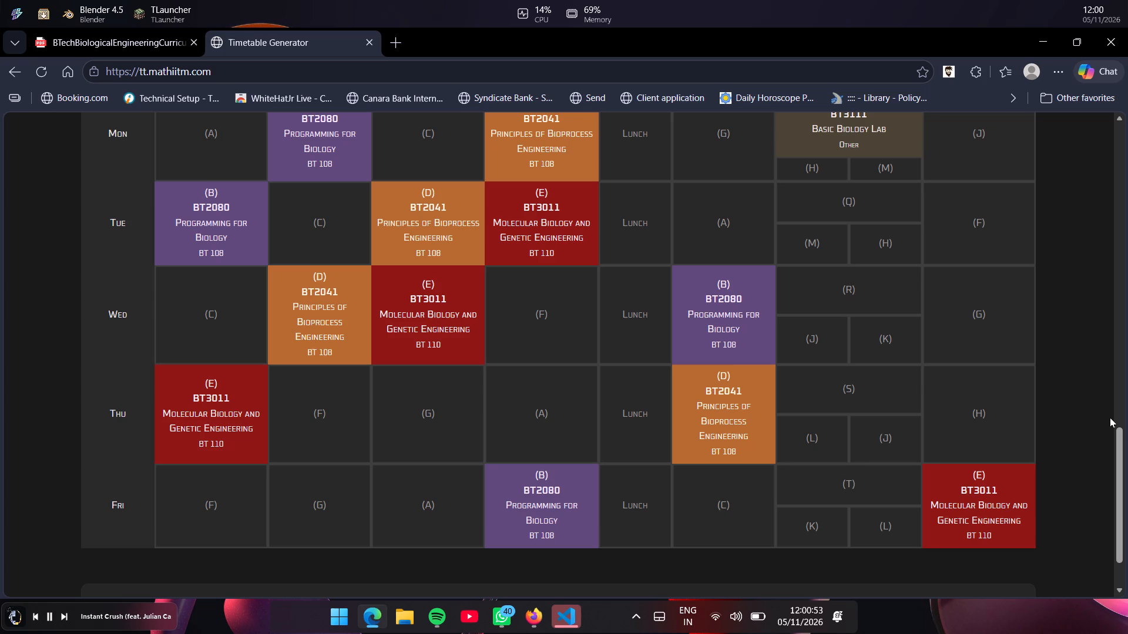
key("alt+Tab")
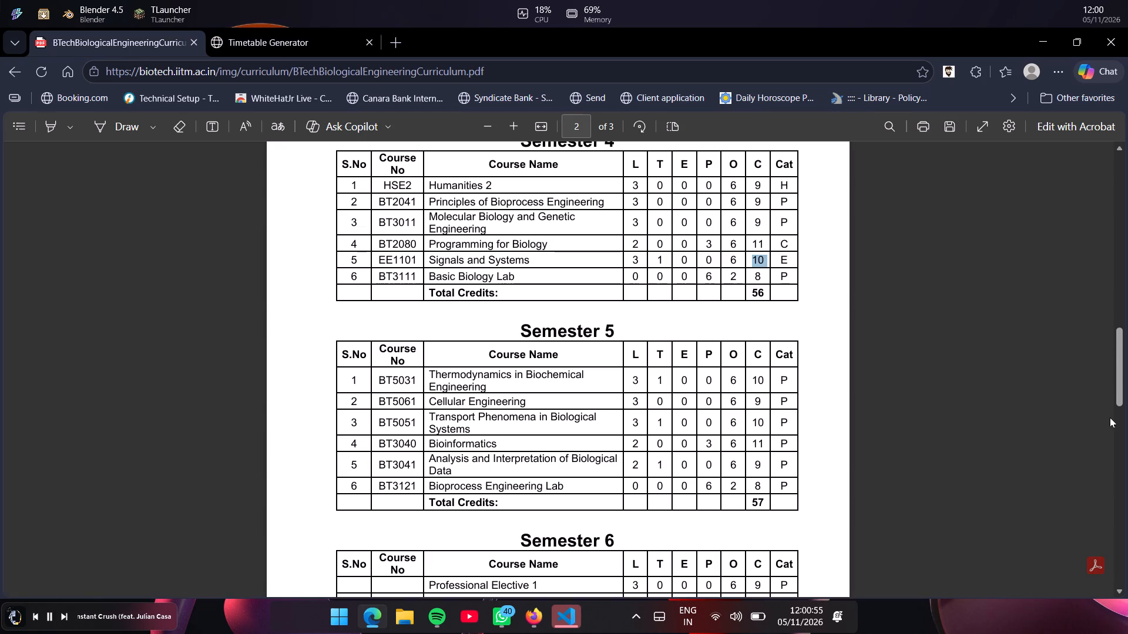
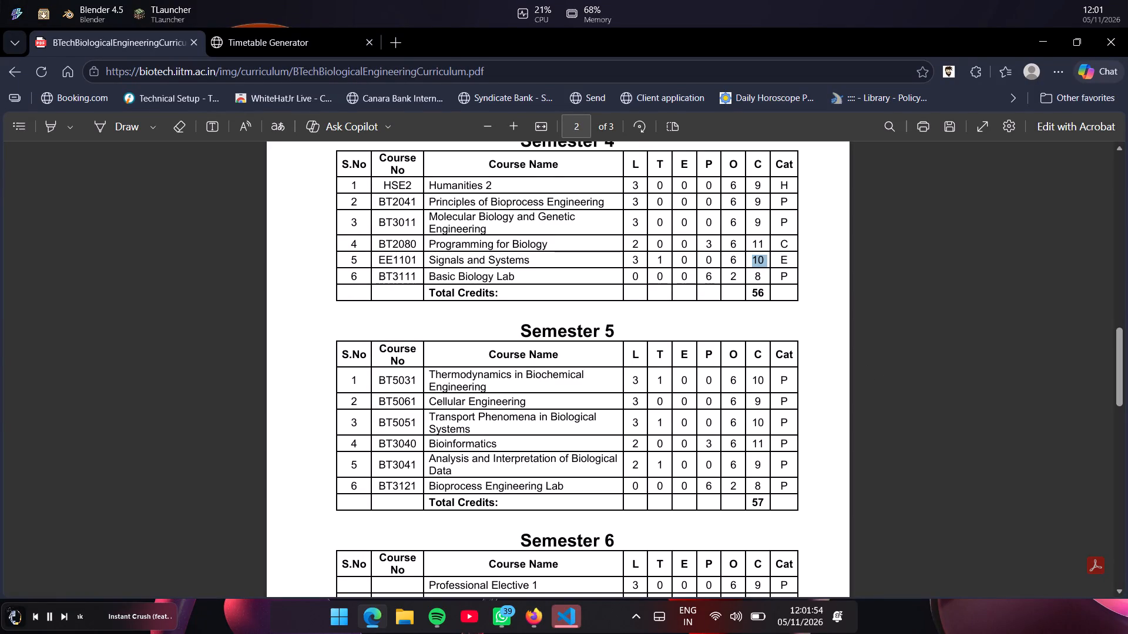
Compare the Semester 4 course list in the curriculum PDF with the weekly timetable in the Timetable Generator.
left_click(284, 34)
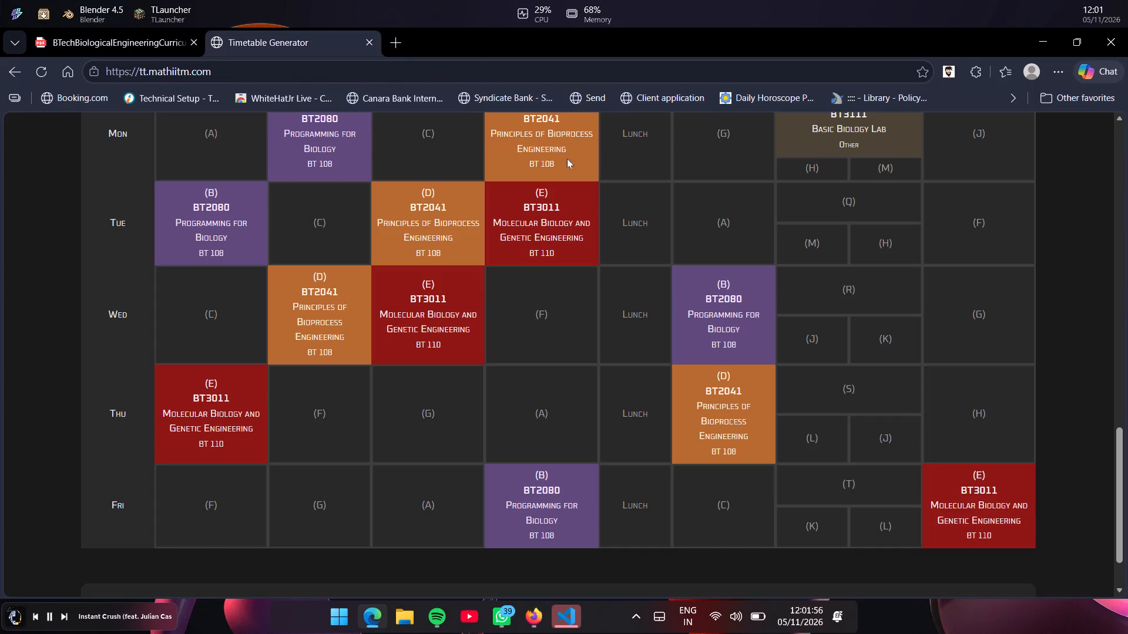
left_click(79, 46)
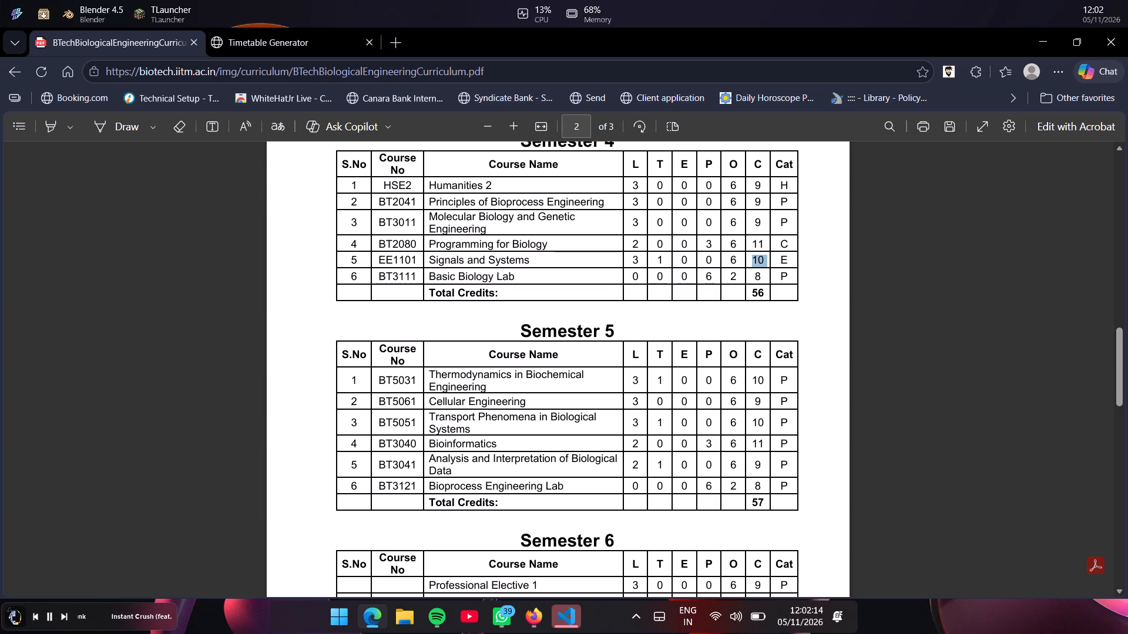
left_click(313, 49)
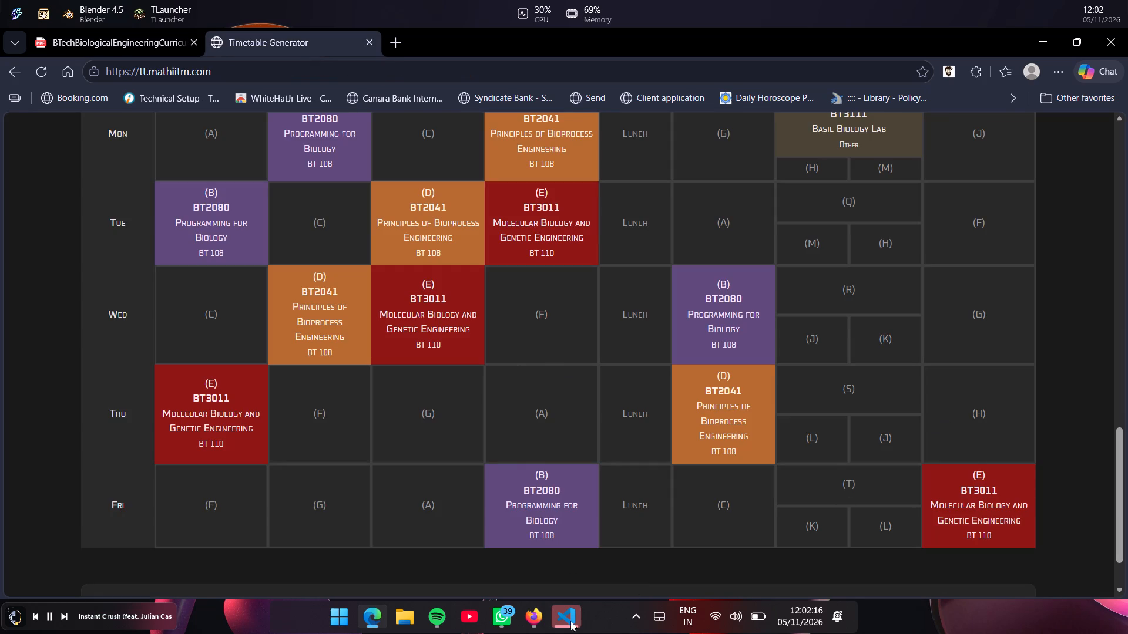
Switch to the elective course list in Firefox, review the rows above the GN courses, and highlight the EE6904 M.Tech Project 40 entry.
left_click(542, 621)
left_click(593, 534)
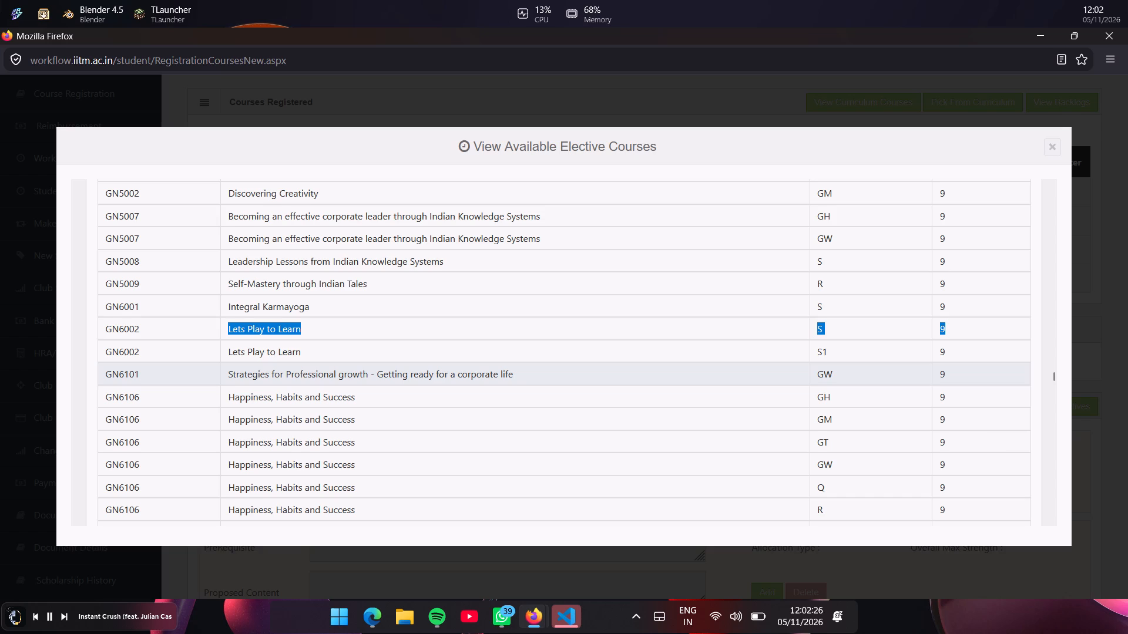
scroll(435, 366, "down", 1)
scroll(432, 365, "up", 3)
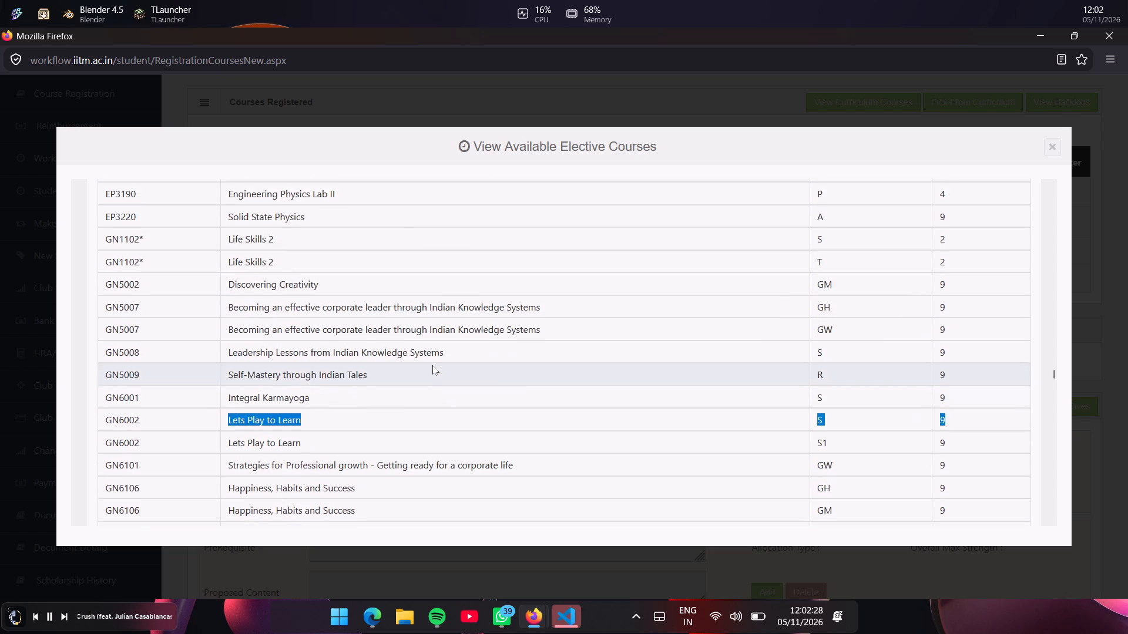
scroll(432, 365, "down", 1)
scroll(432, 366, "up", 3)
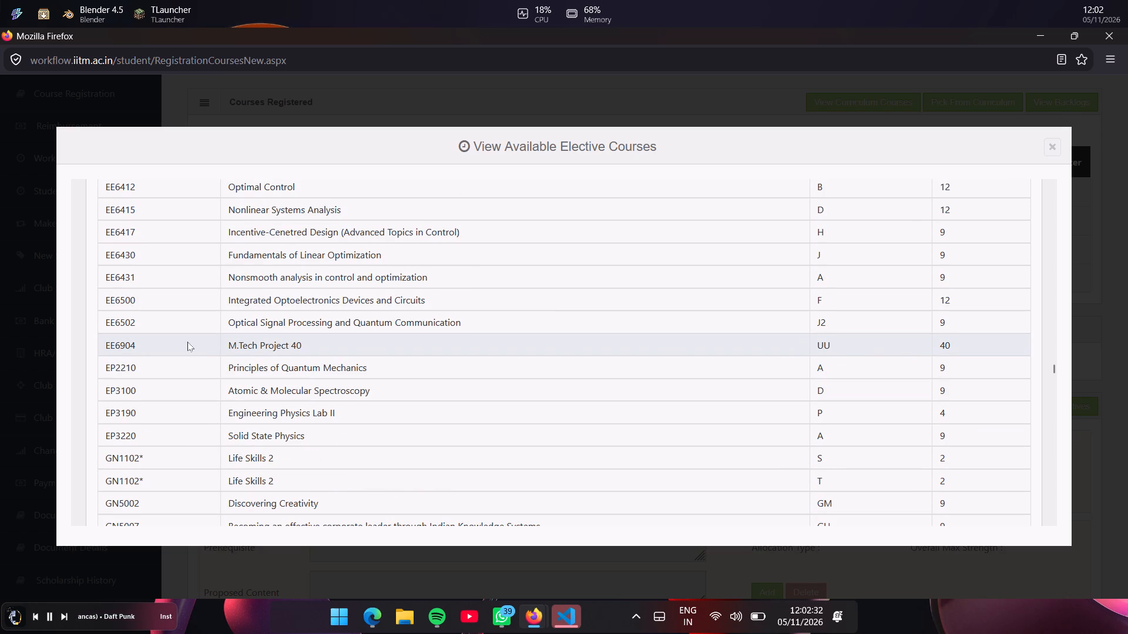
left_click_drag(228, 343, 340, 343)
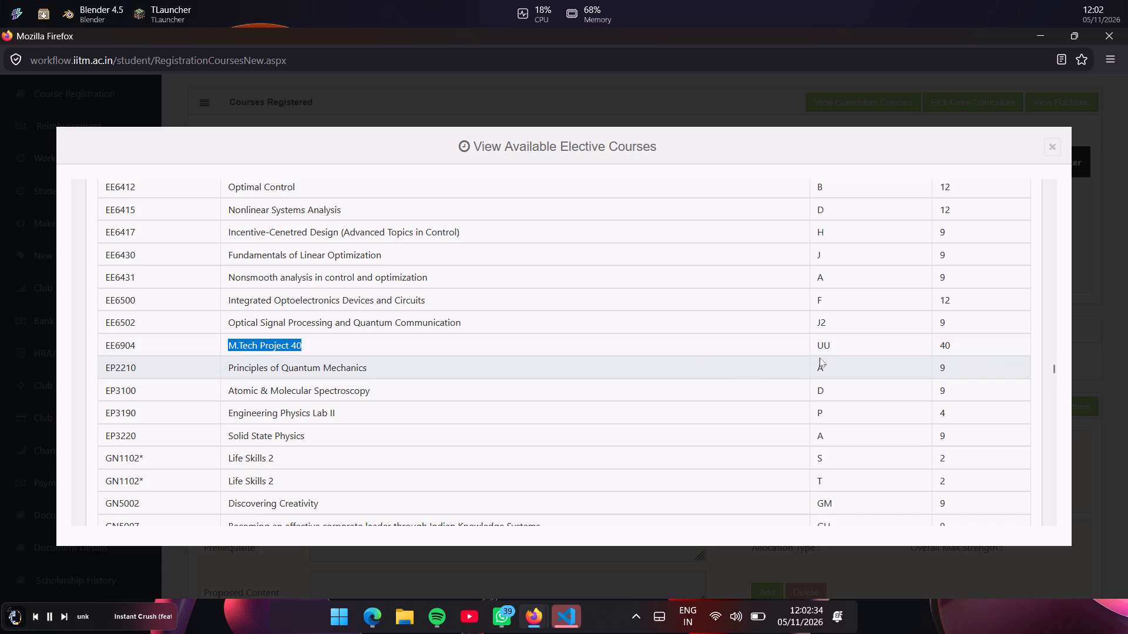
left_click_drag(964, 345, 899, 345)
Go down to the GN6100-level electives and highlight GN6107, GN6109 and the slot P entry of GN6120 Flow for Performance in turn.
scroll(862, 352, "down", 6)
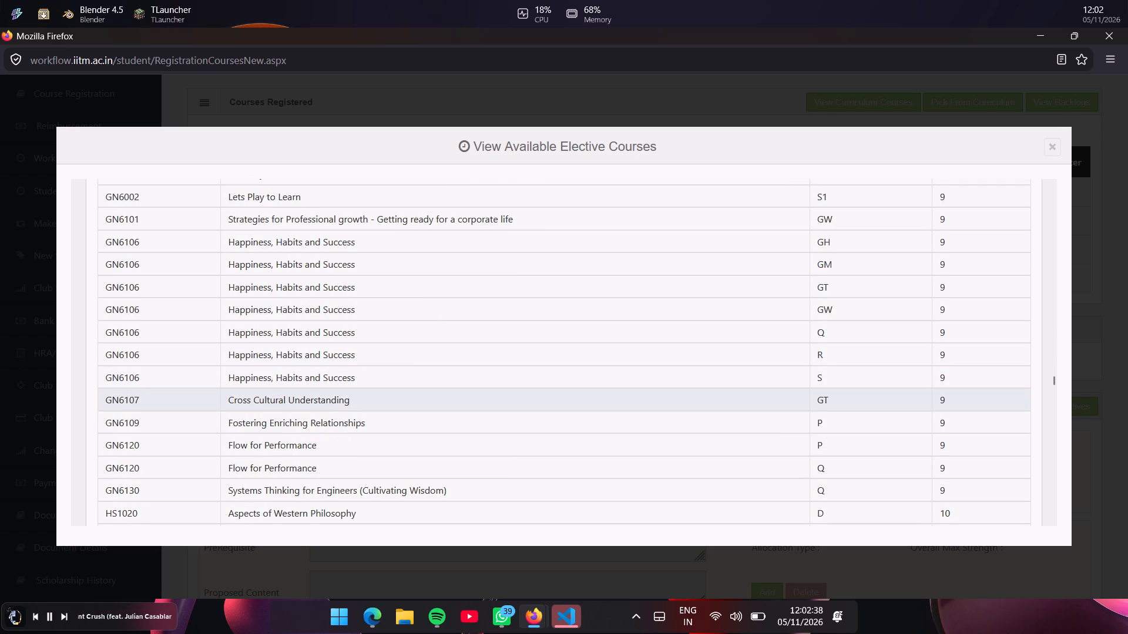
left_click_drag(230, 397, 428, 400)
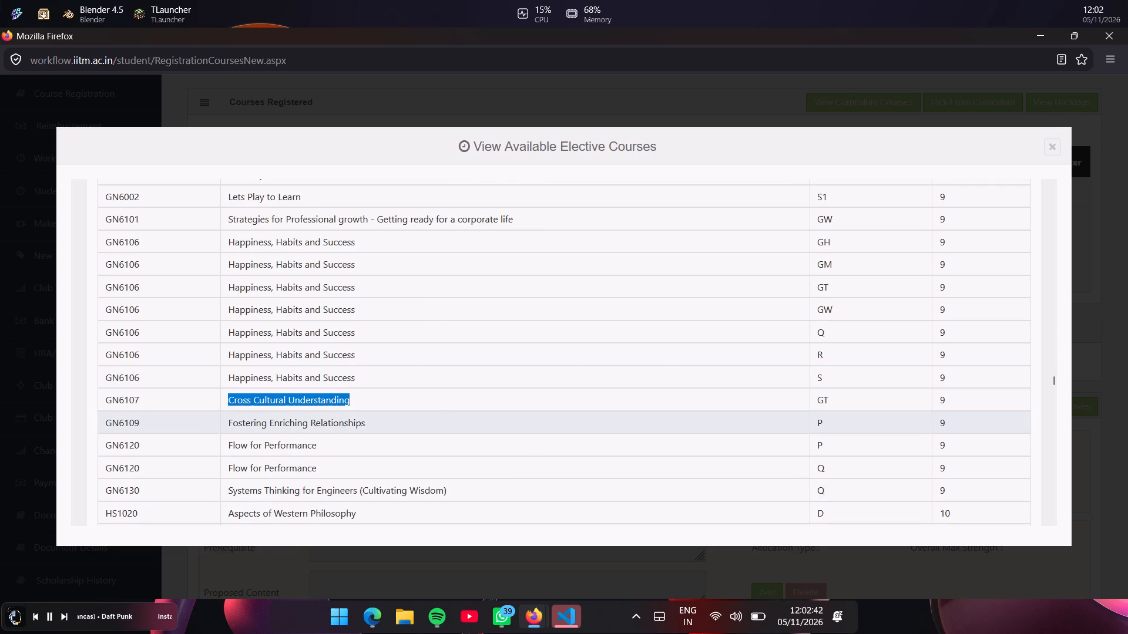
left_click_drag(231, 425, 351, 421)
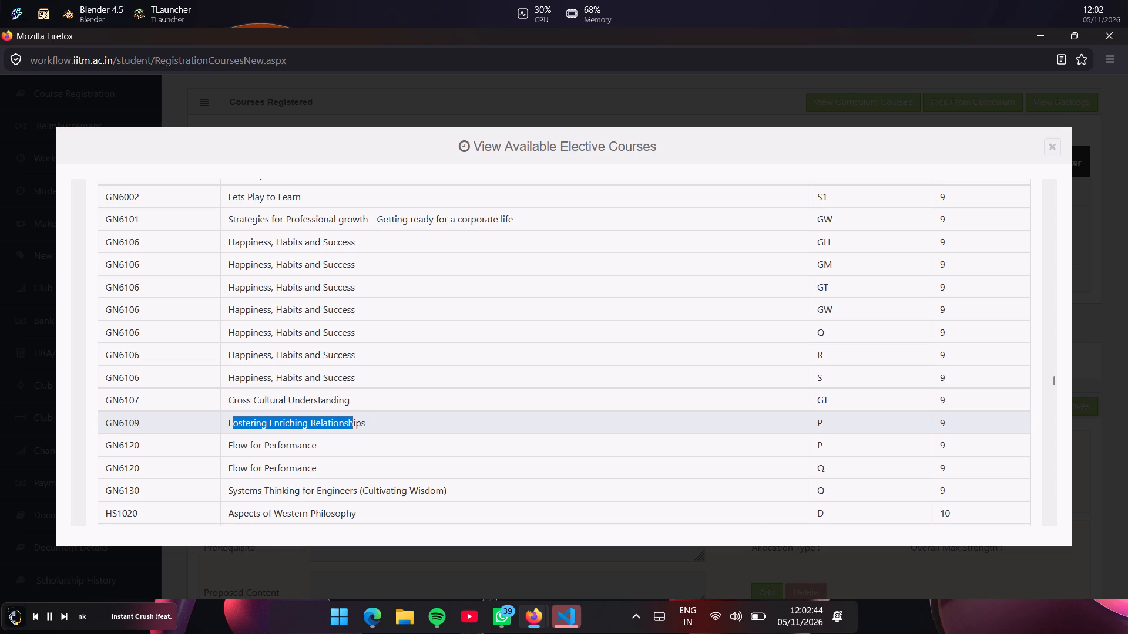
left_click_drag(351, 421, 367, 421)
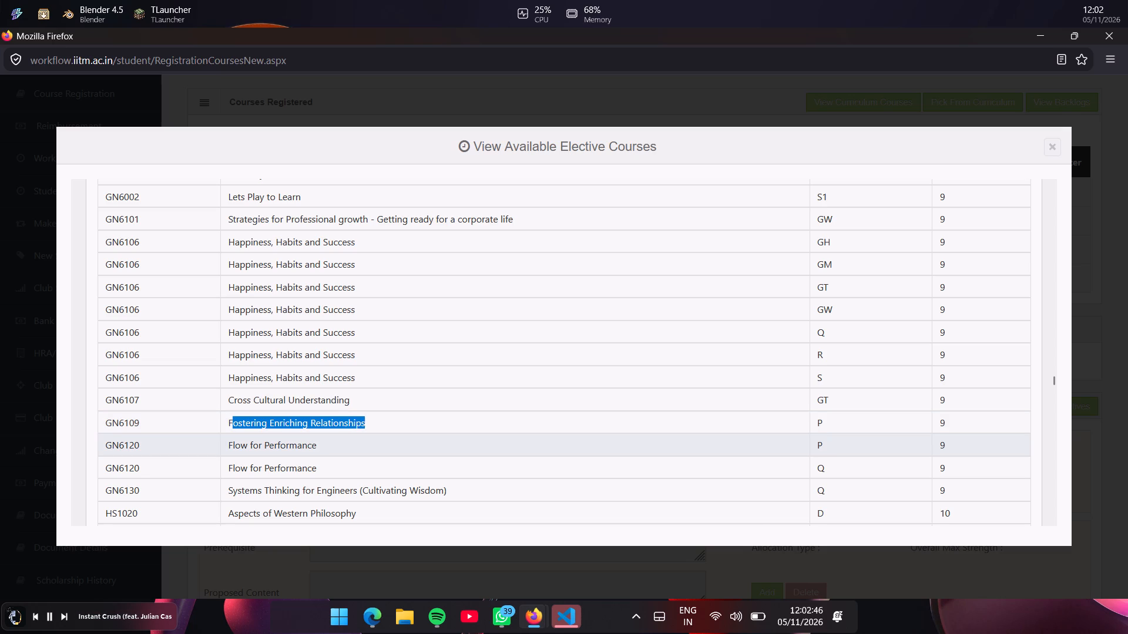
left_click_drag(230, 444, 855, 443)
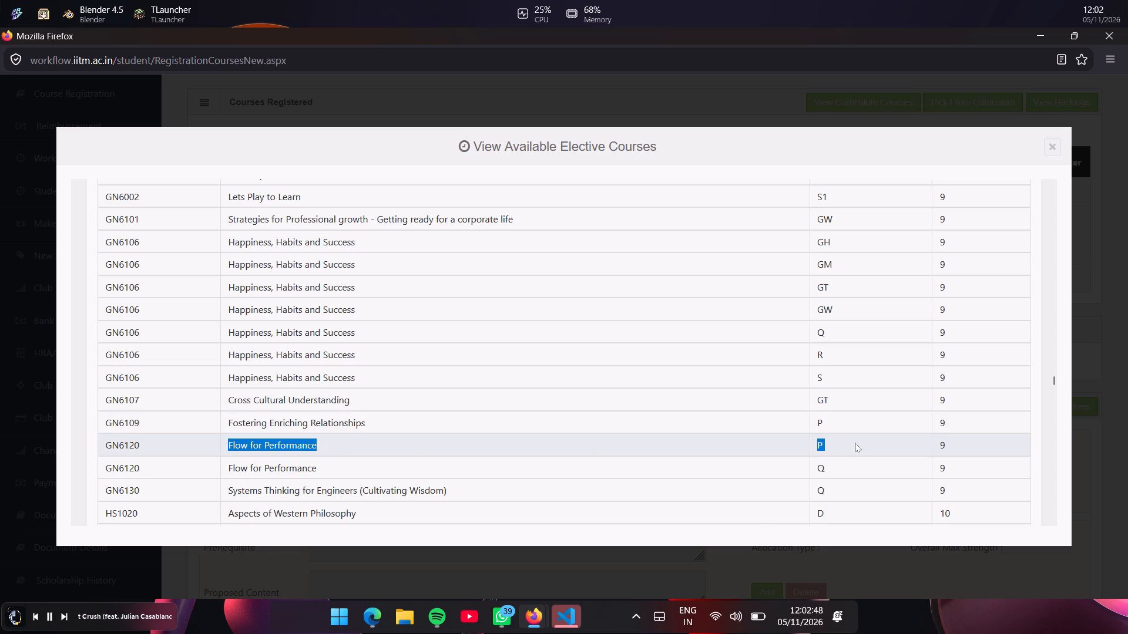
left_click_drag(855, 443, 982, 444)
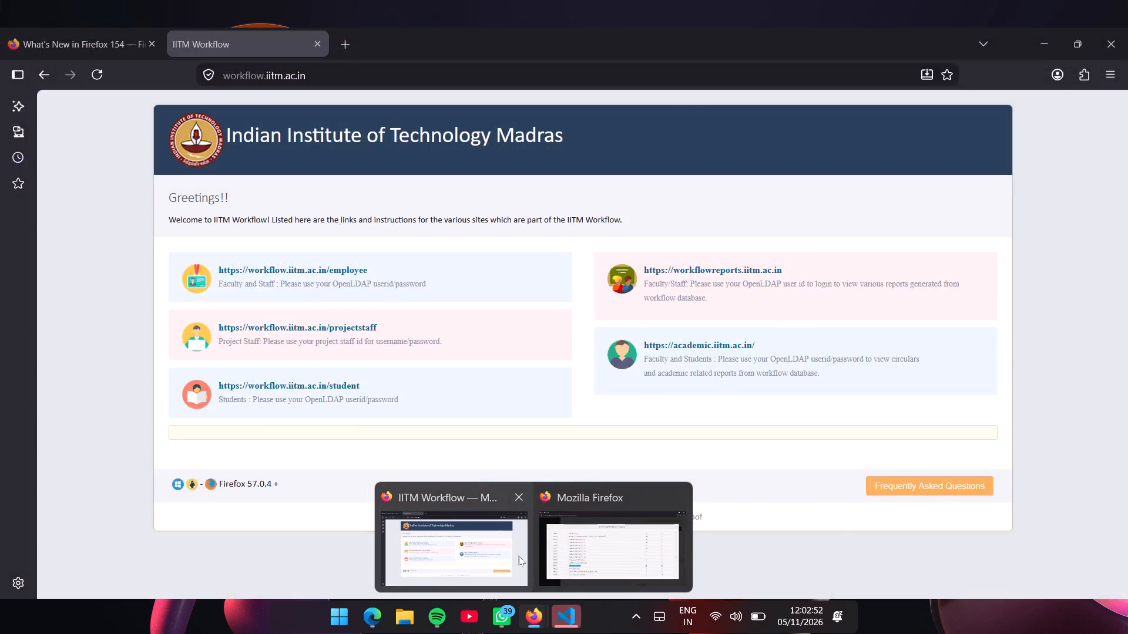
Switch to Edge and check the afternoon P and Q slots in the weekly timetable.
left_click(378, 617)
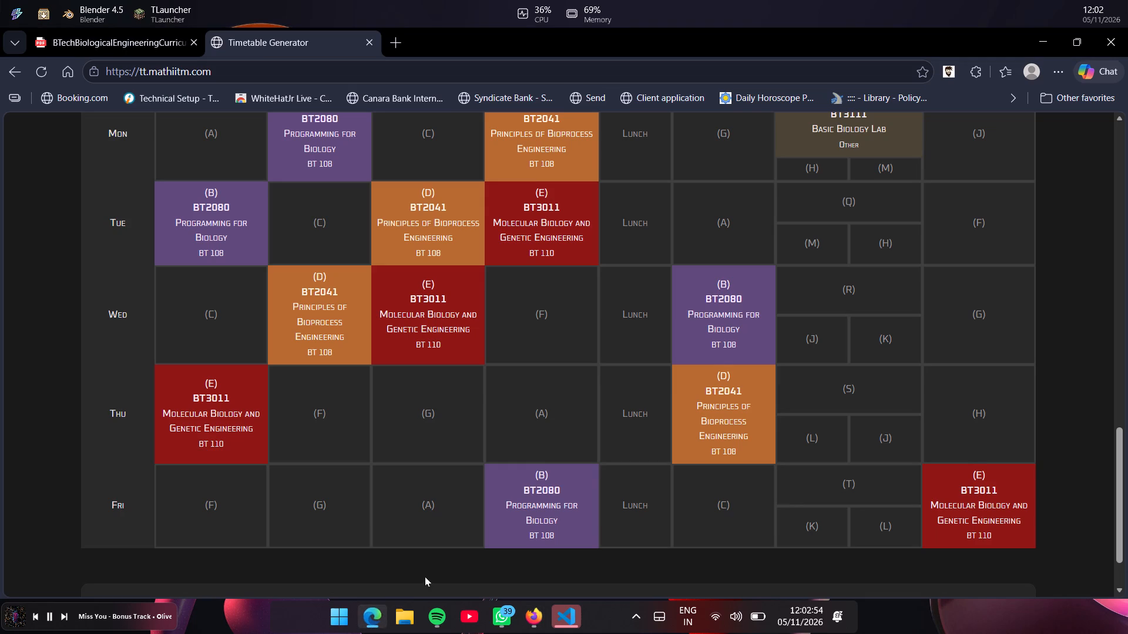
scroll(760, 385, "up", 1)
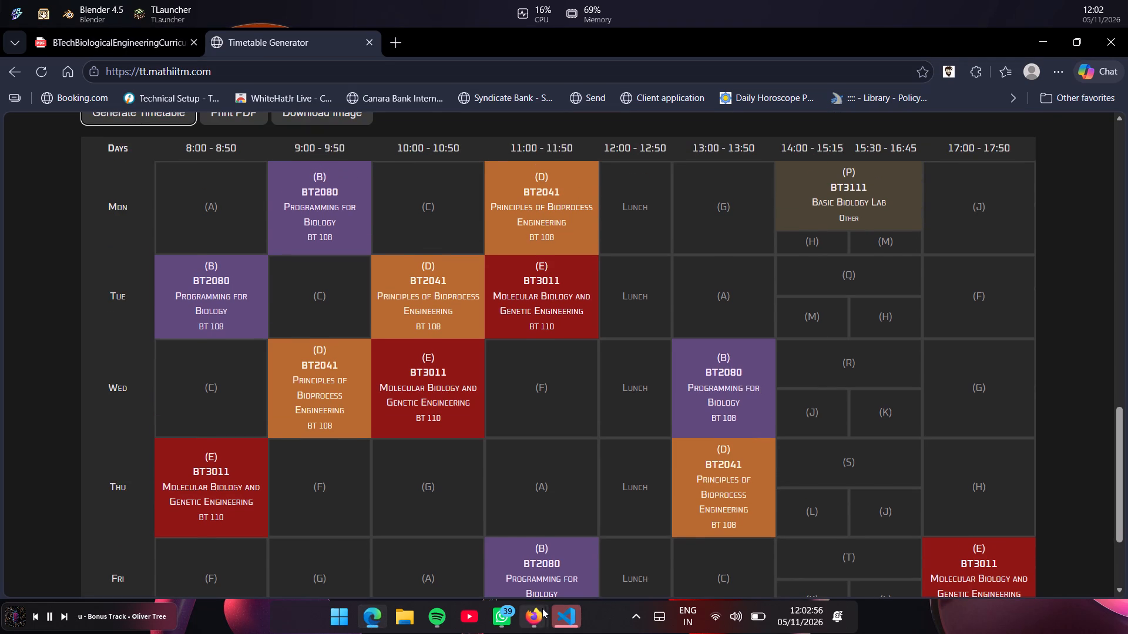
Return to the elective list in Firefox, examine the slot Q entry of GN6120 Flow for Performance, and look on to the first HS courses.
left_click(606, 568)
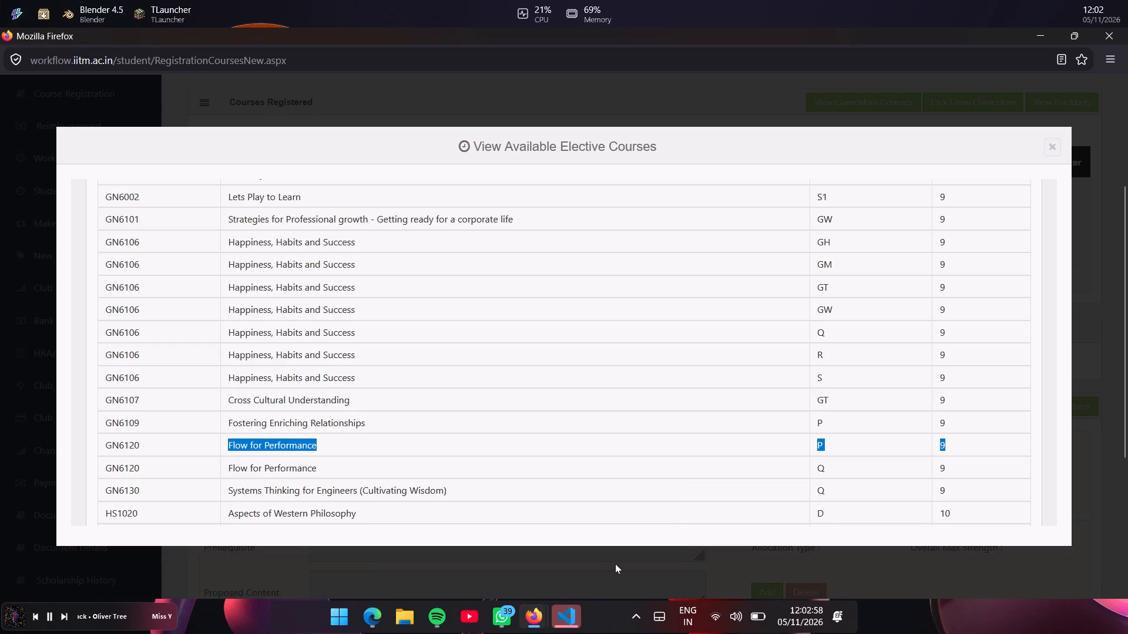
left_click_drag(963, 468, 369, 468)
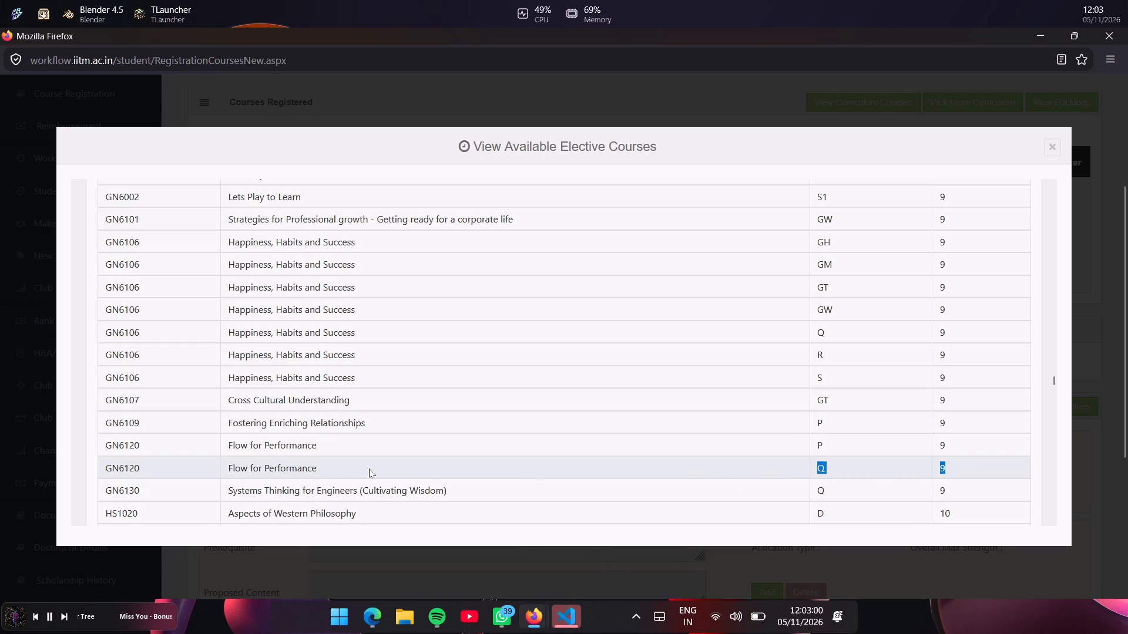
left_click_drag(369, 468, 85, 466)
left_click(447, 480)
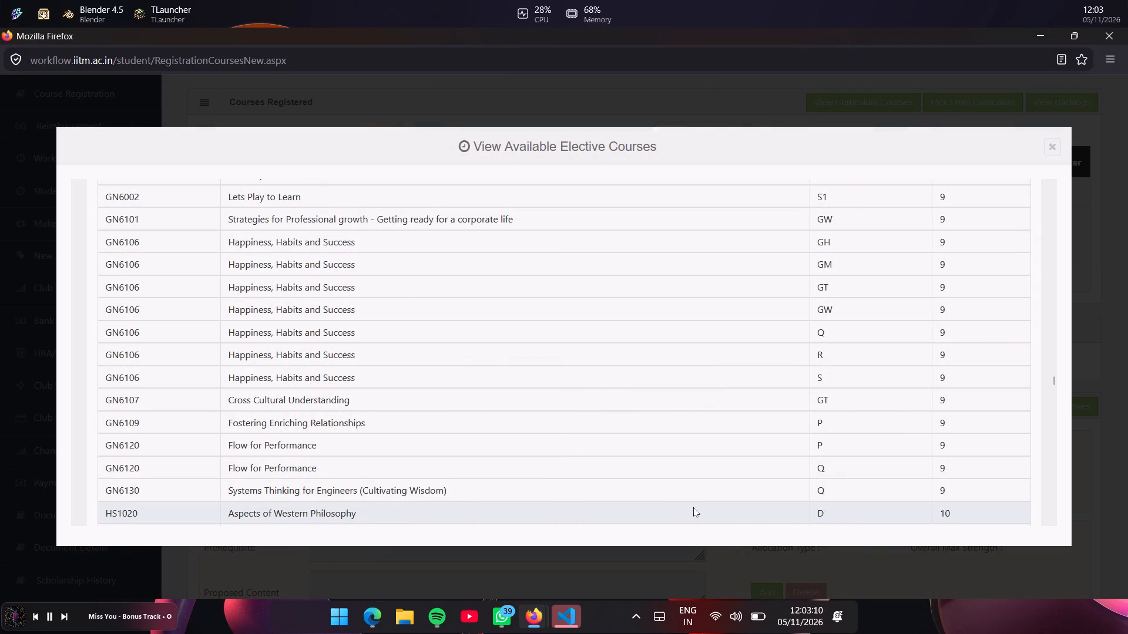
scroll(681, 507, "down", 3)
scroll(651, 501, "up", 2)
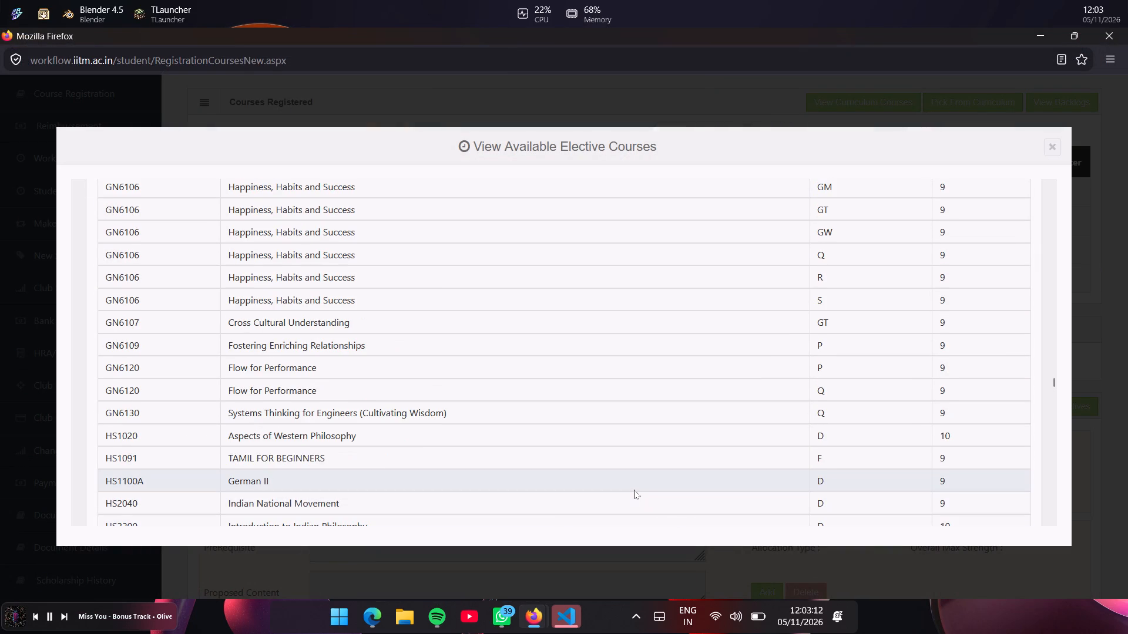
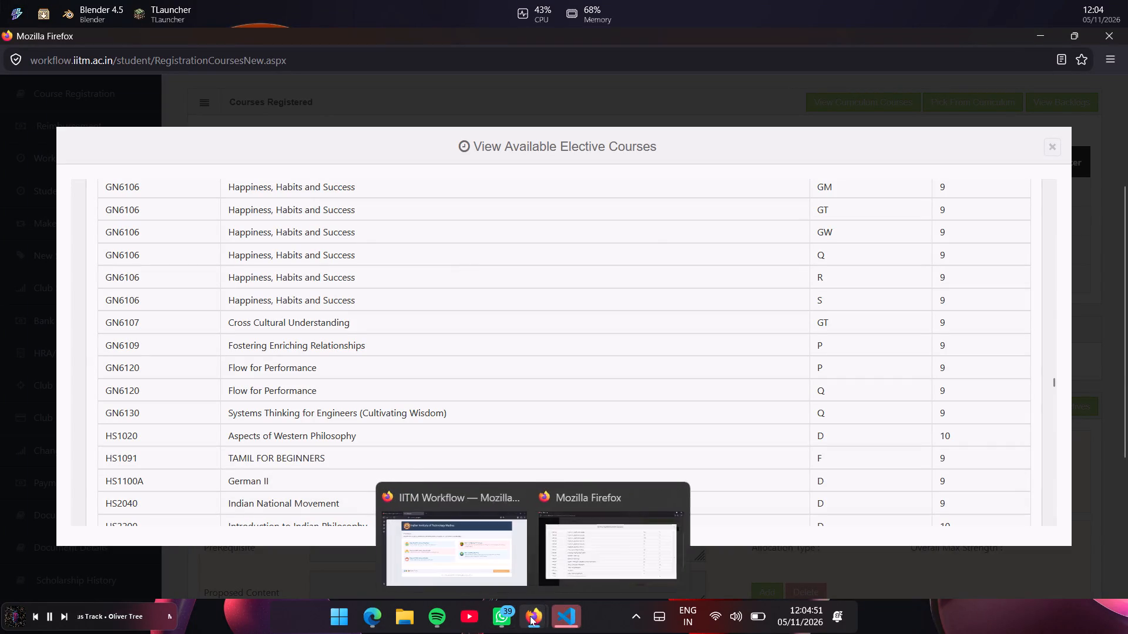
Switch to Edge and check the free slots across the Monday to Friday weekly timetable.
left_click(590, 546)
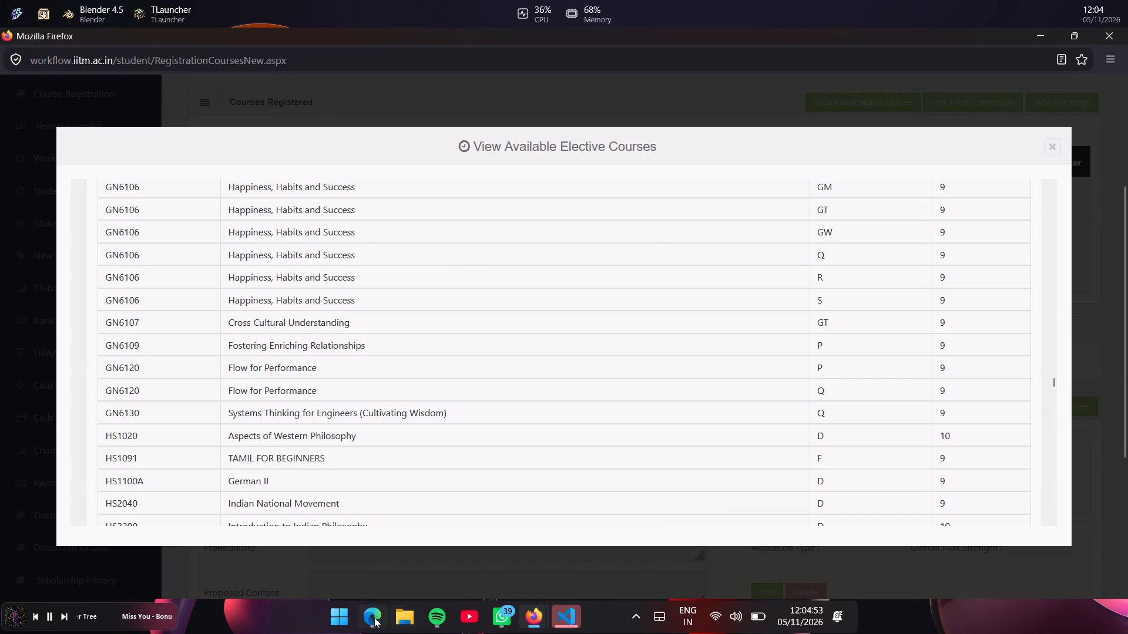
left_click(374, 618)
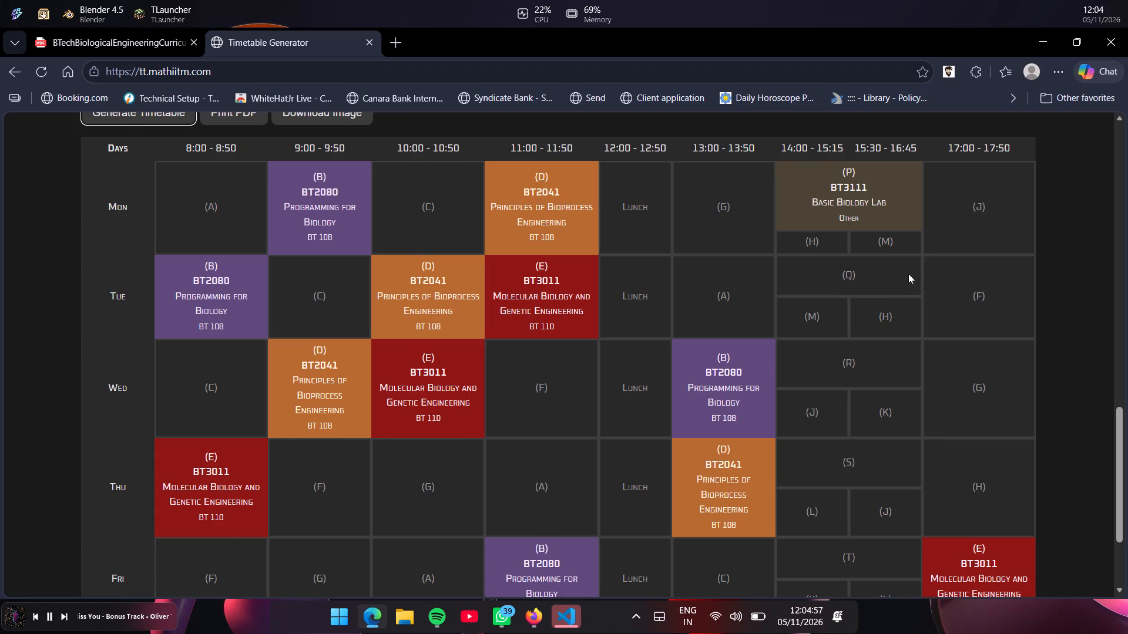
scroll(913, 291, "down", 3)
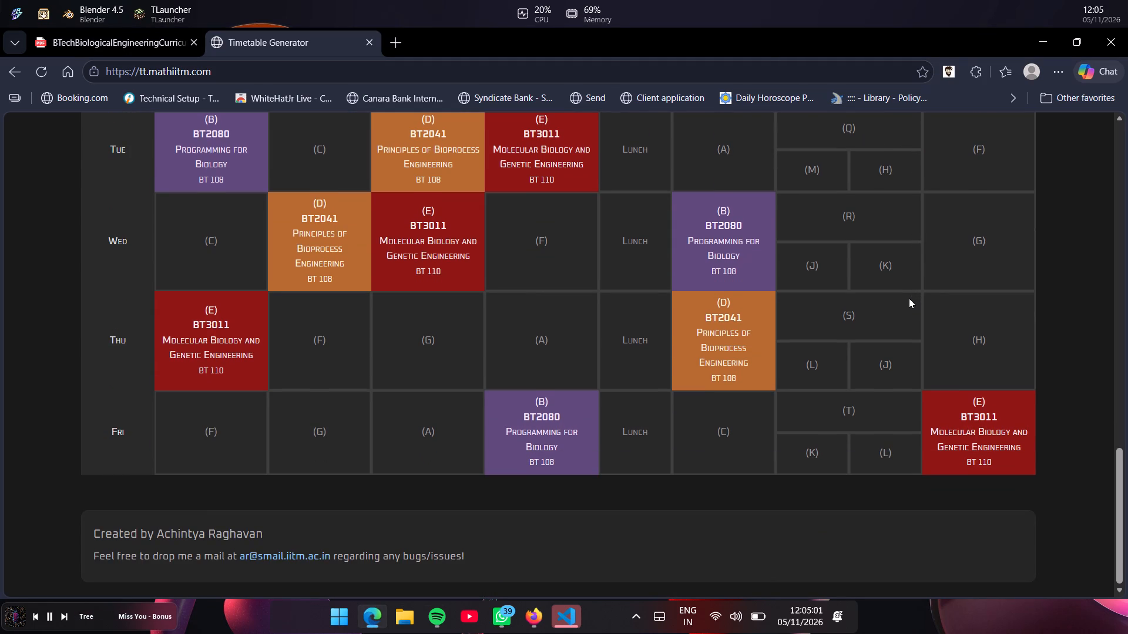
scroll(909, 298, "up", 2)
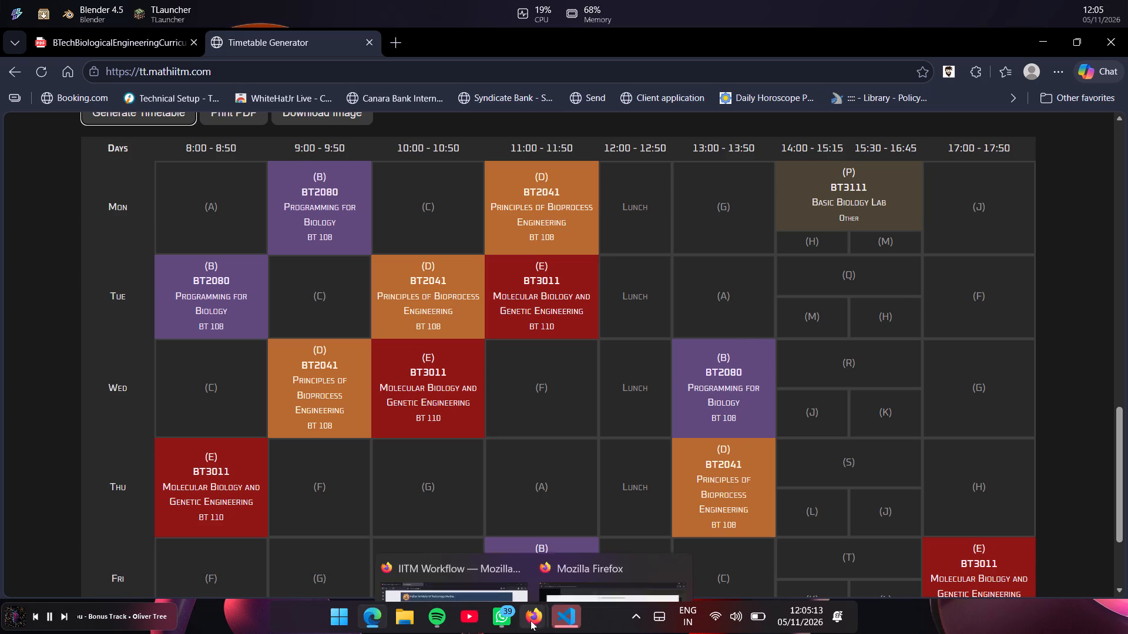
Return to the elective list in Firefox, examine the HS courses and their slots, highlight German II, and go back up to the GN6106 entries.
left_click(615, 566)
scroll(701, 404, "down", 1)
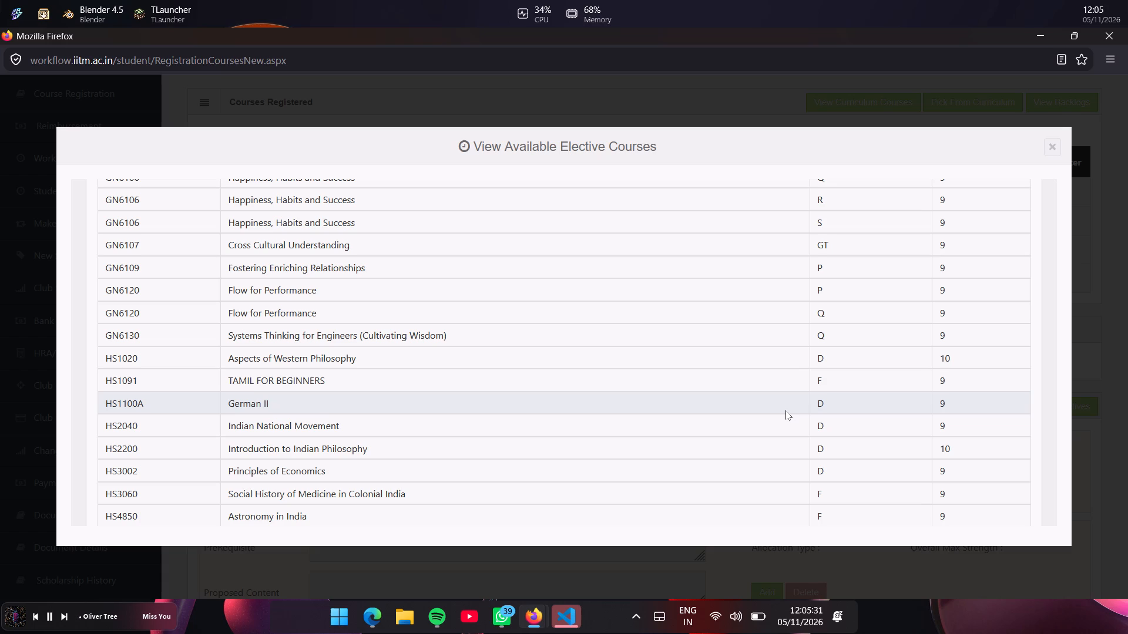
scroll(684, 366, "down", 2)
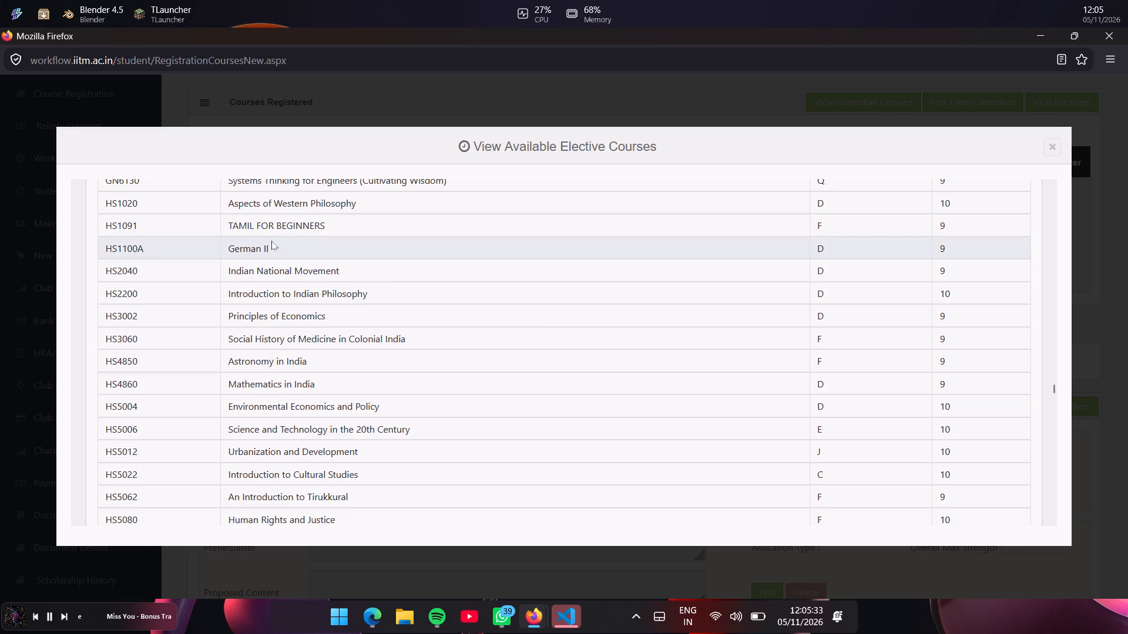
left_click_drag(279, 244, 223, 244)
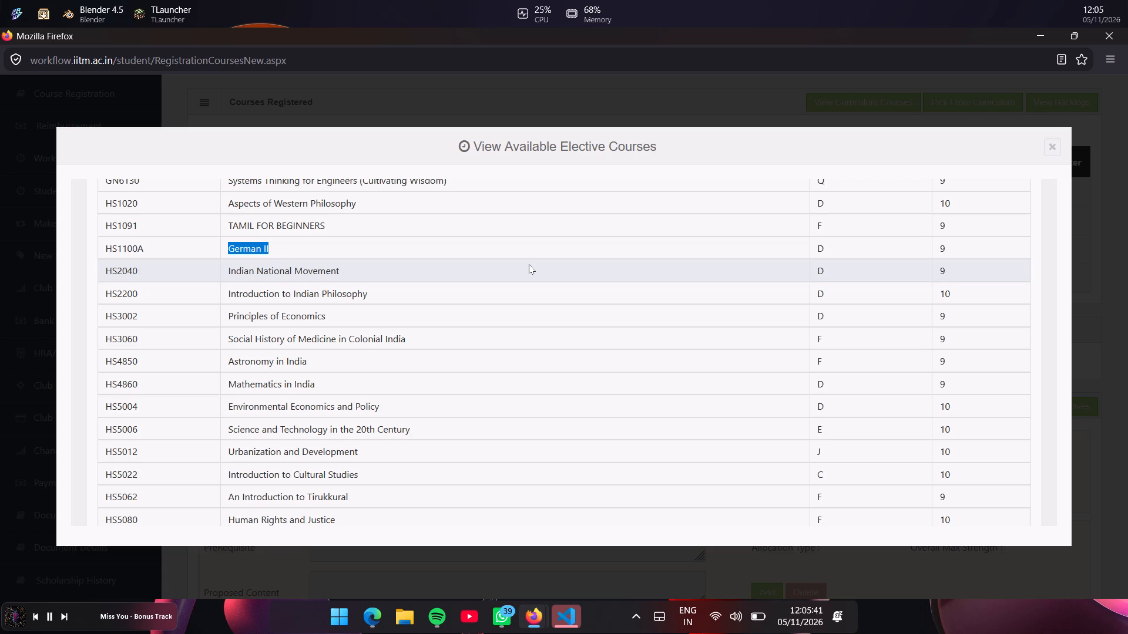
scroll(529, 264, "down", 1)
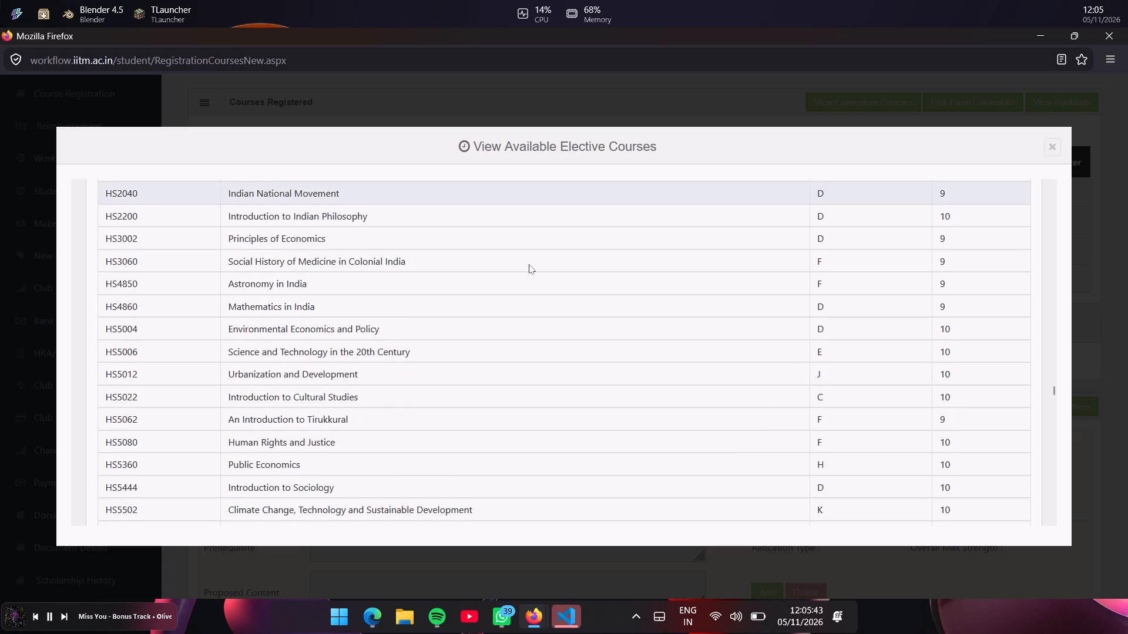
scroll(529, 264, "up", 2)
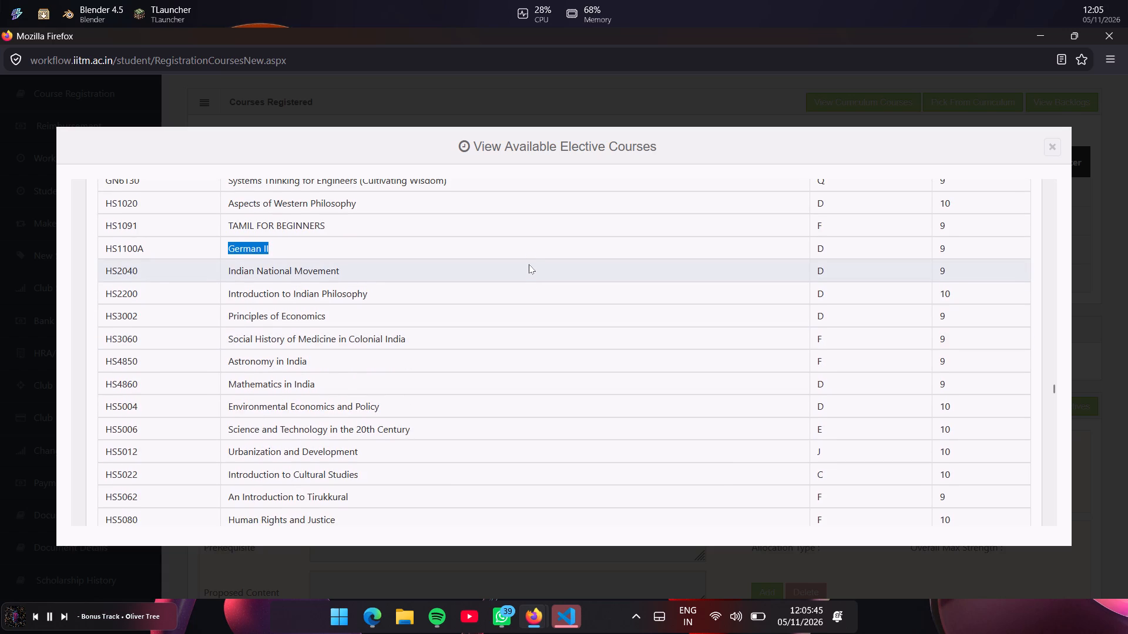
scroll(529, 264, "up", 1)
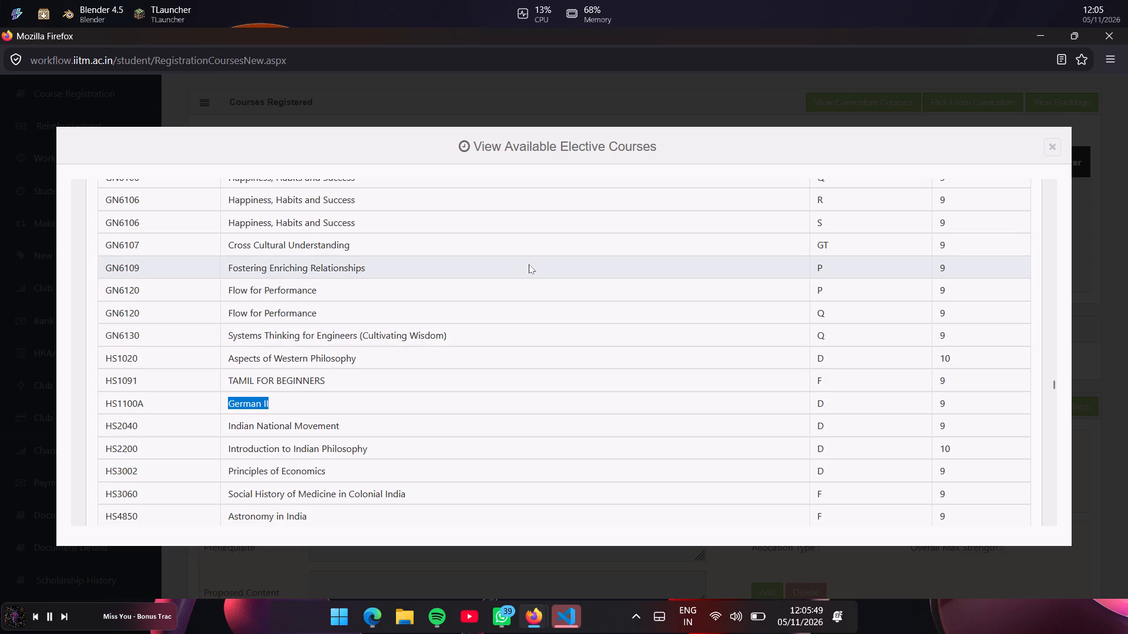
scroll(529, 264, "up", 2)
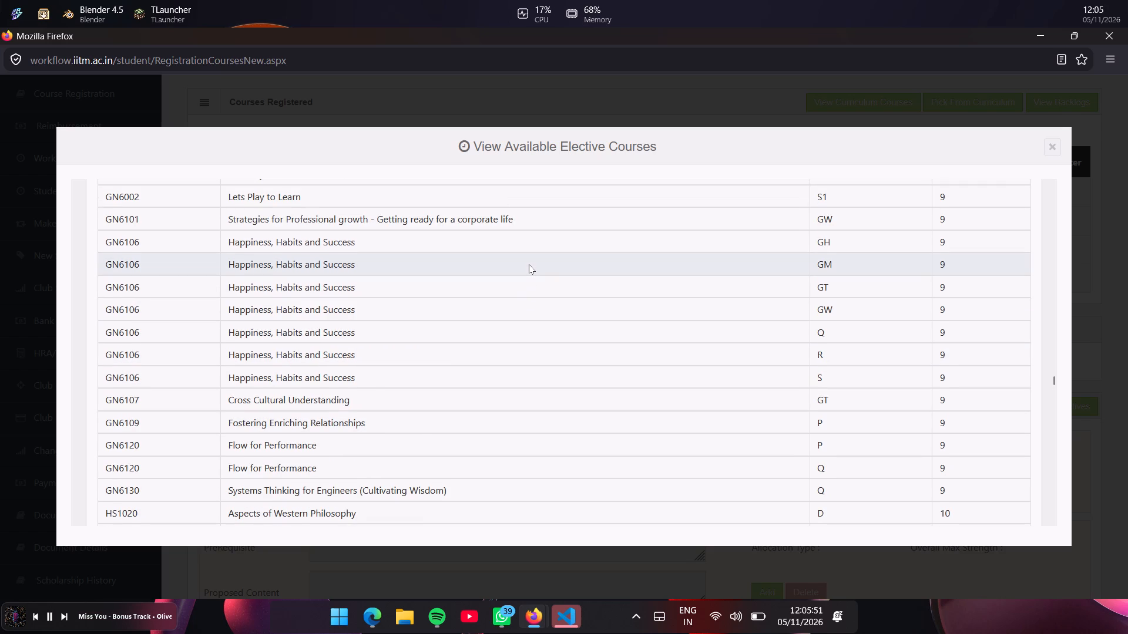
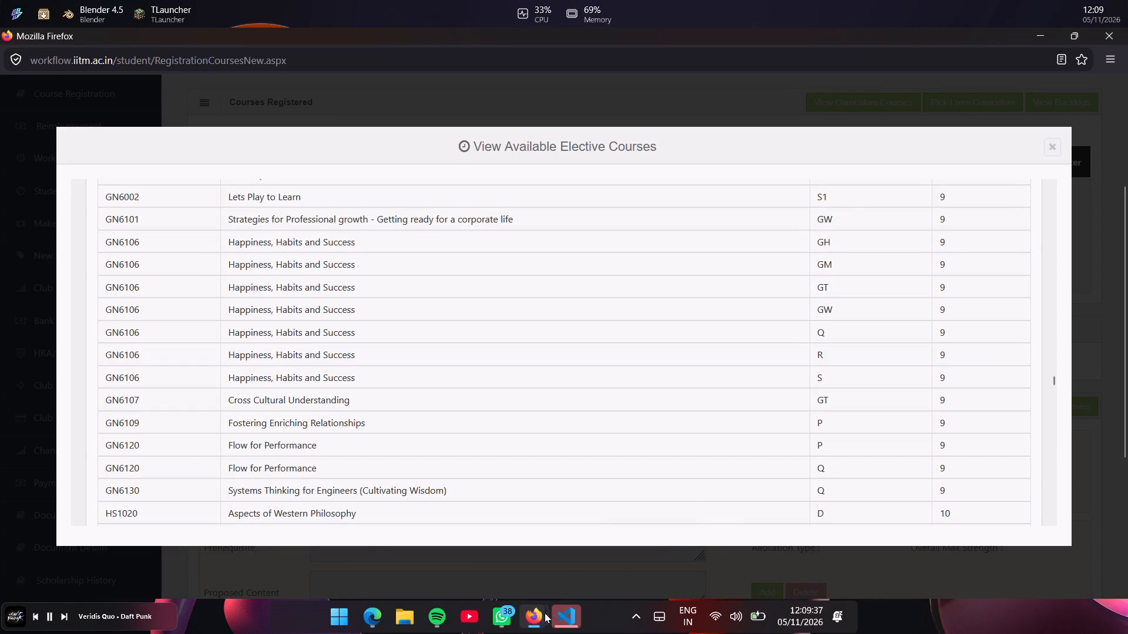
Switch to Edge and review the Semester 3 and Semester 4 course tables in the Biological Engineering curriculum PDF.
left_click(599, 544)
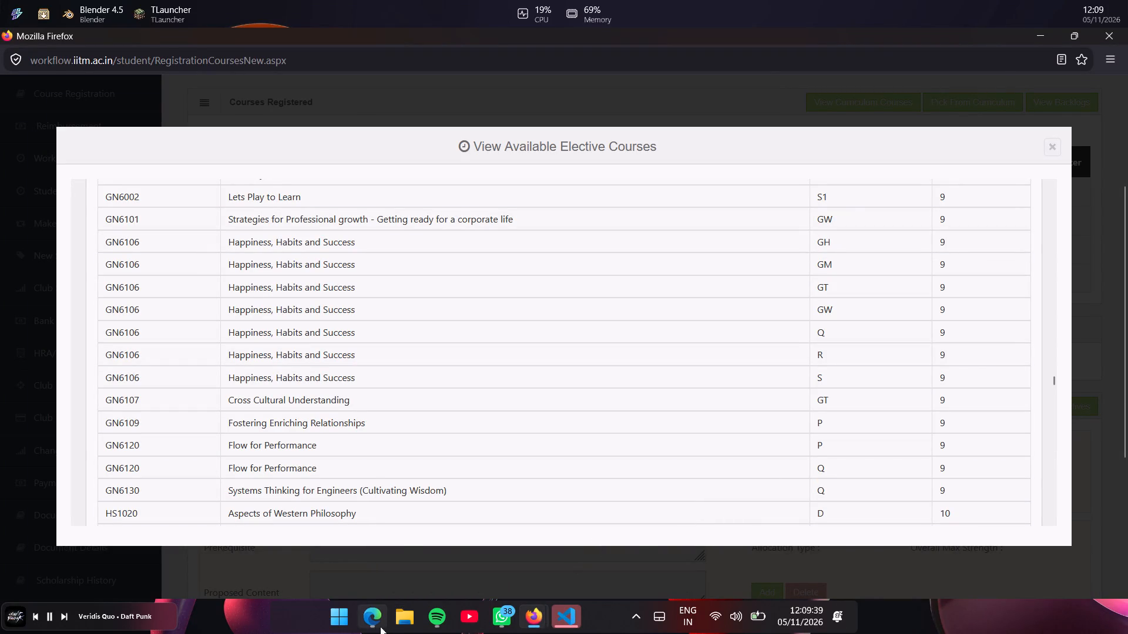
left_click(373, 627)
left_click(154, 41)
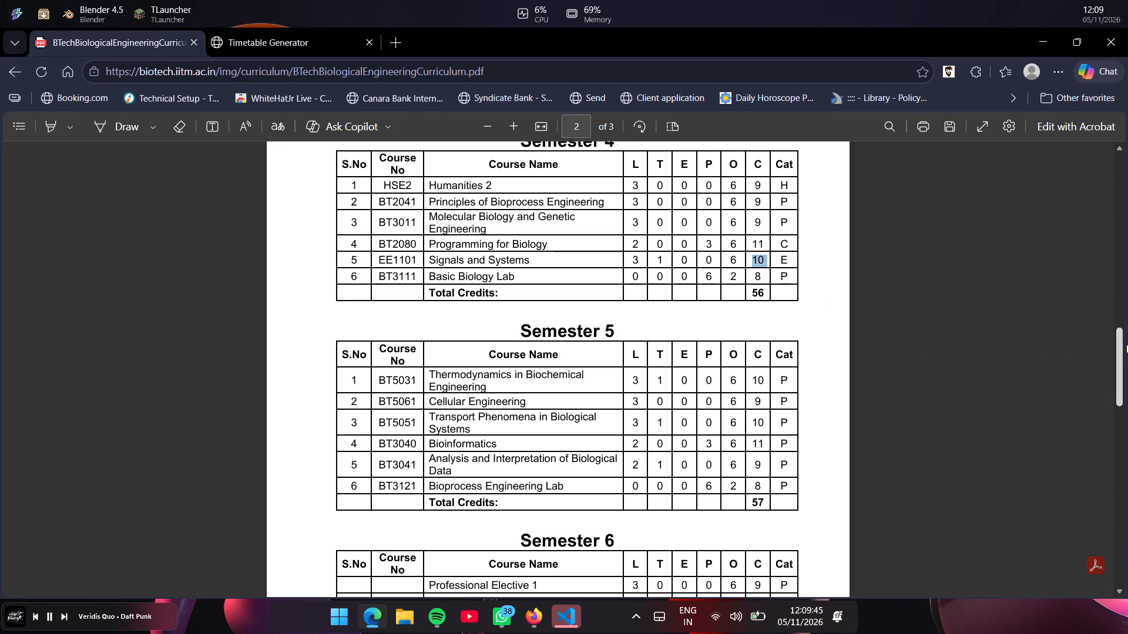
scroll(1077, 342, "up", 2)
scroll(871, 360, "up", 2)
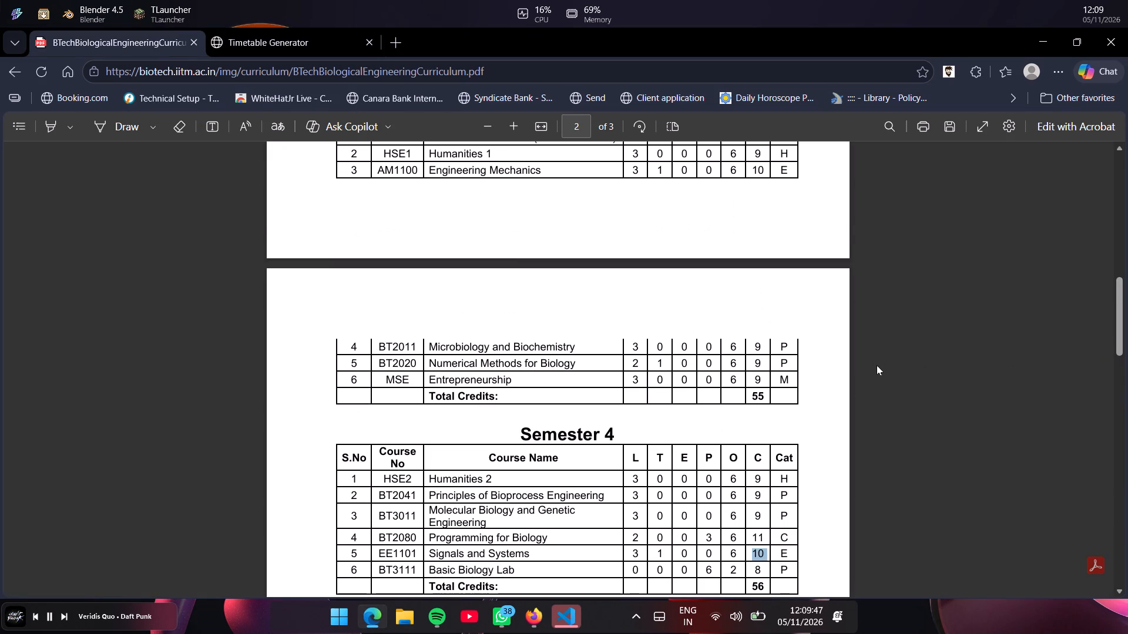
scroll(891, 382, "down", 1)
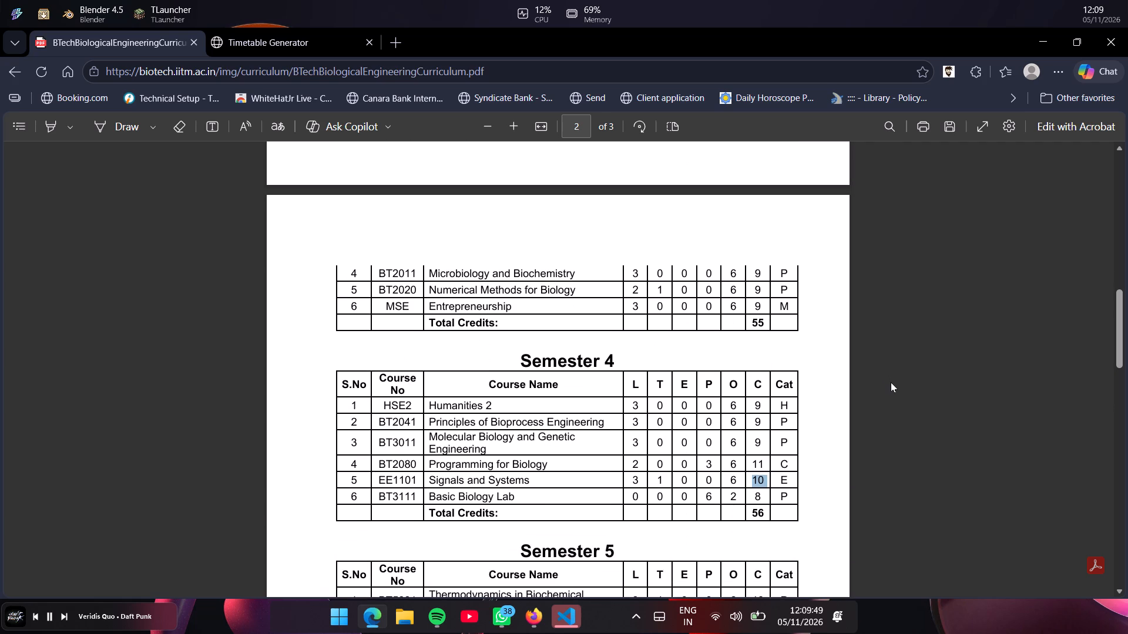
scroll(896, 384, "up", 1)
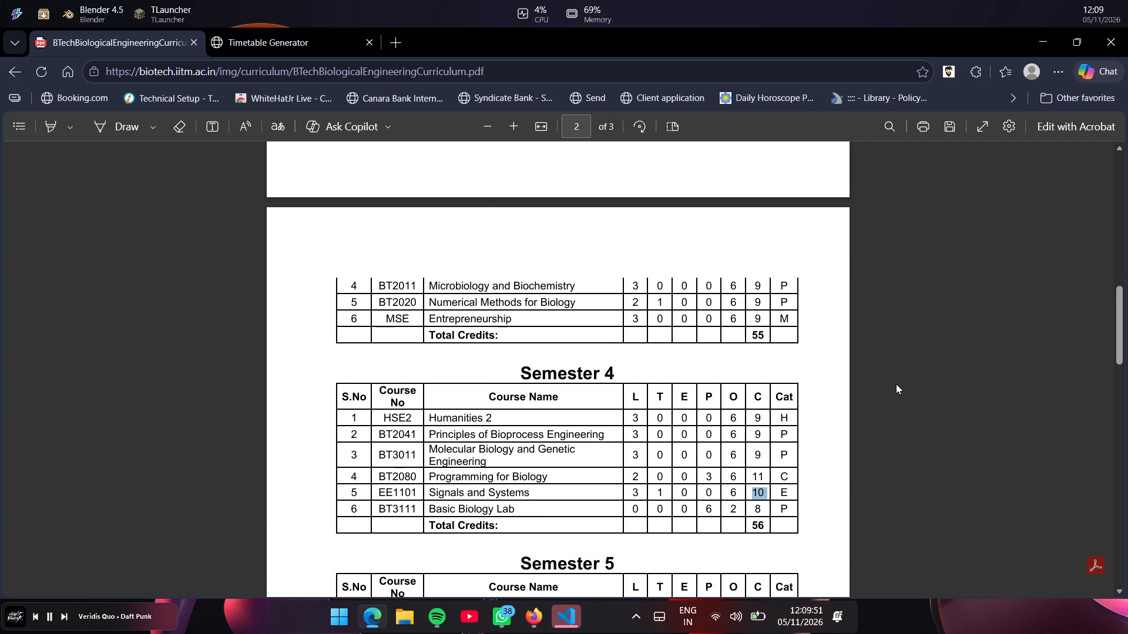
scroll(896, 384, "up", 1)
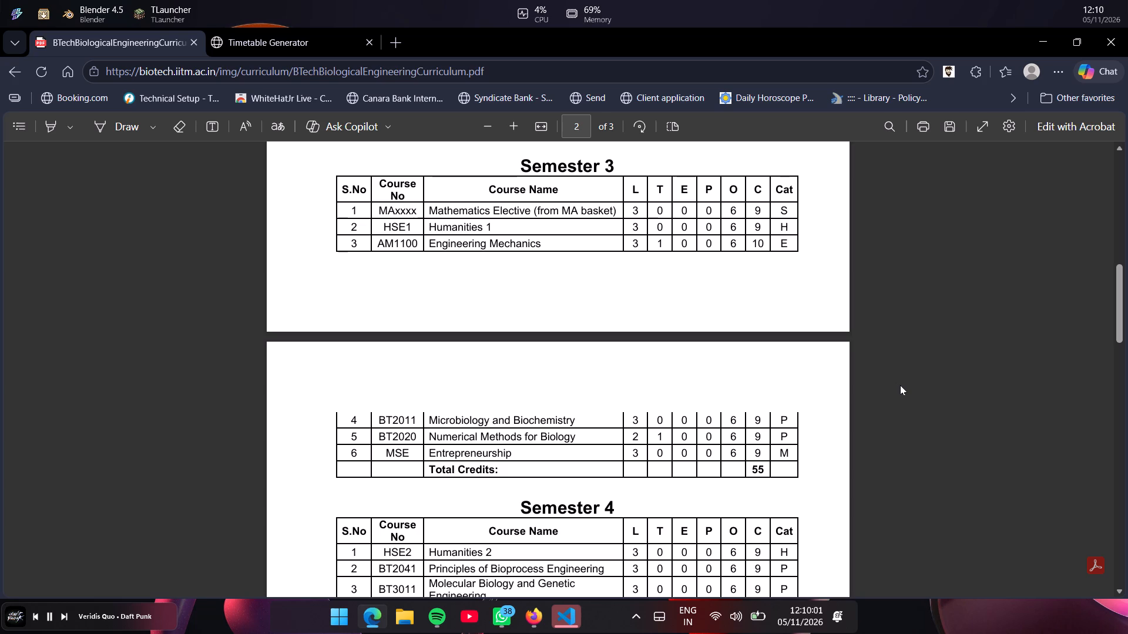
key("alt+Tab")
left_click(100, 48)
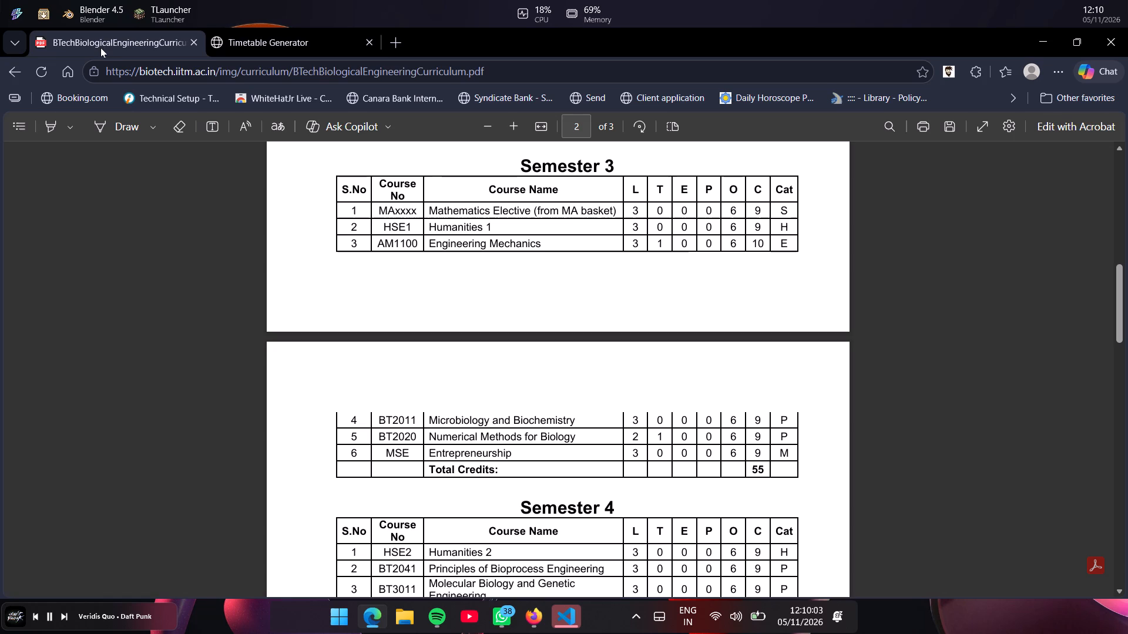
Return to the registration window in Firefox and close the list of available elective courses.
left_click(574, 554)
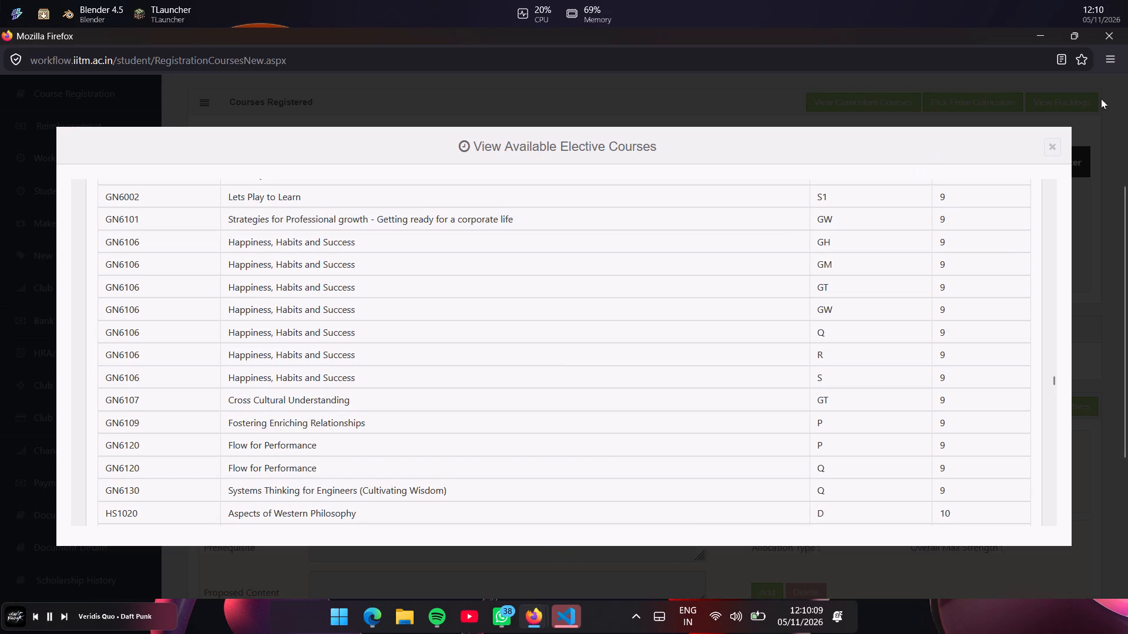
left_click(1053, 144)
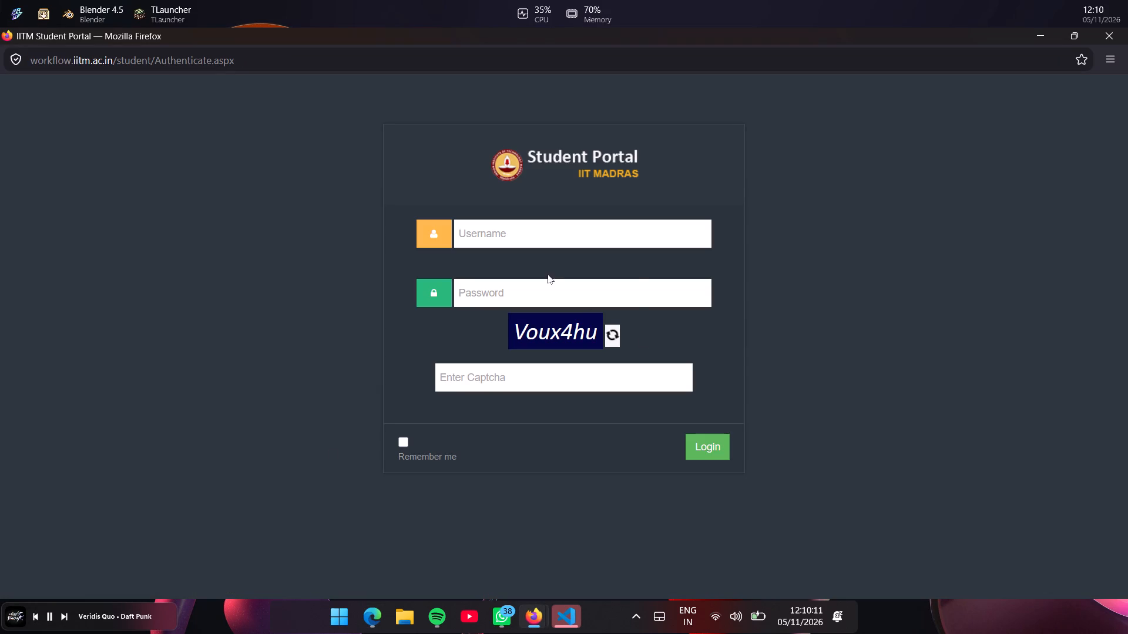
Log in to the Student Portal with the saved username and password and the displayed captcha.
left_click(541, 227)
left_click(537, 281)
left_click(503, 369)
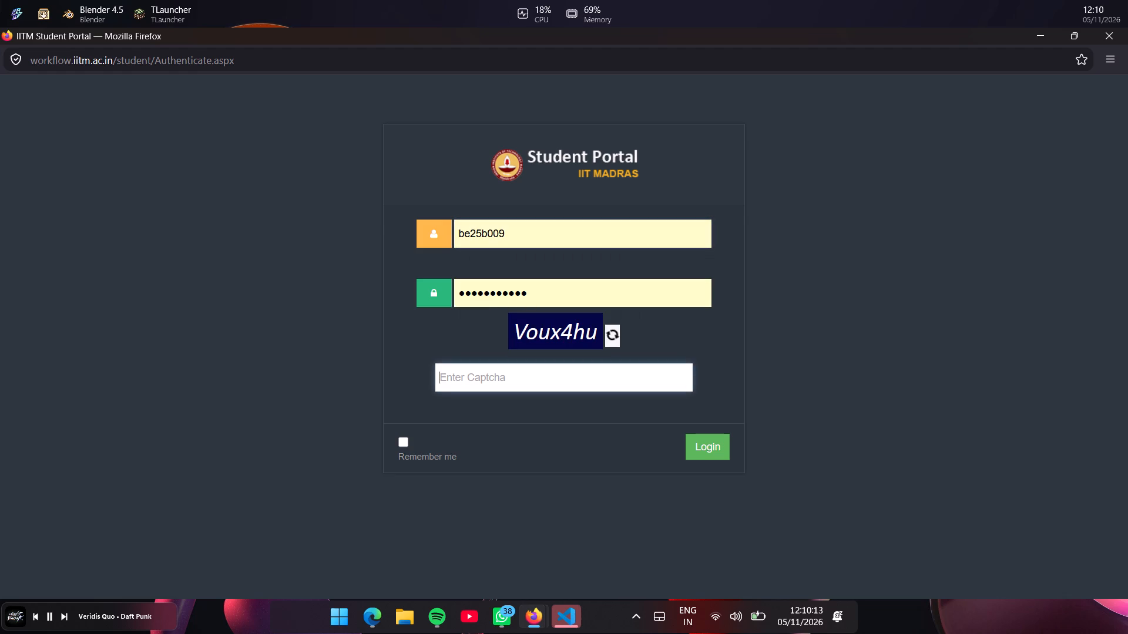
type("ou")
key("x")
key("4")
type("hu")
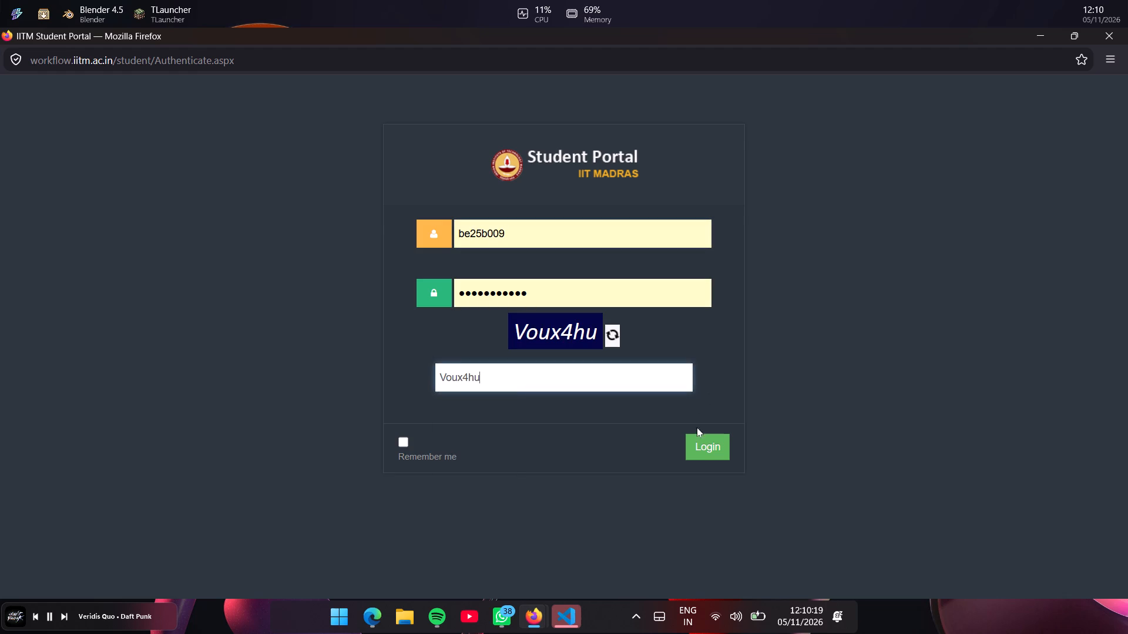
left_click(689, 443)
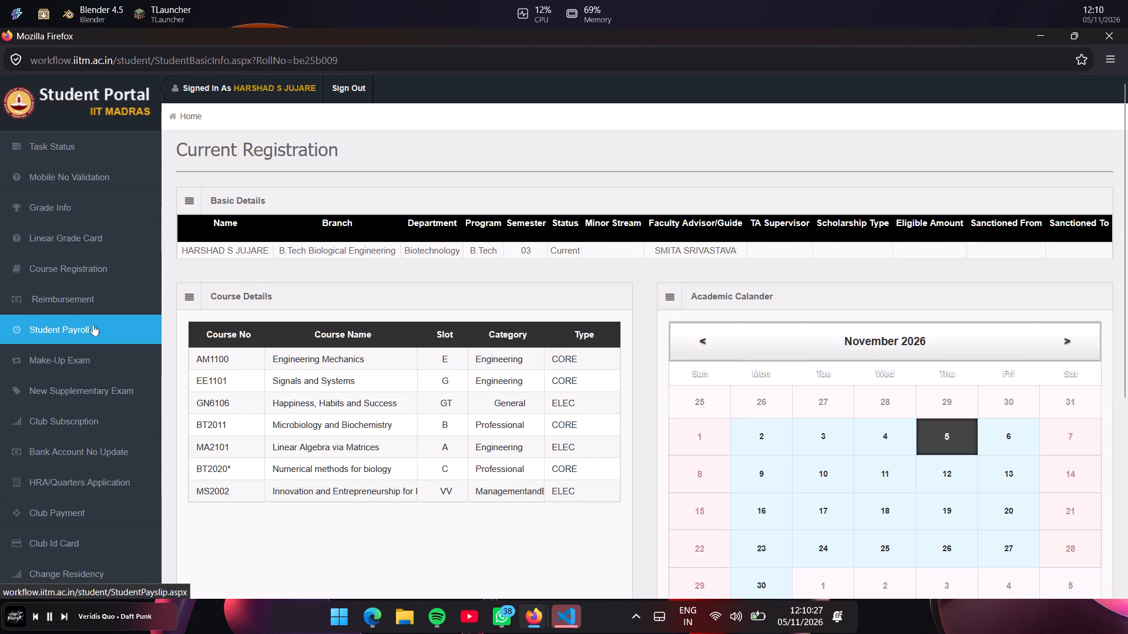
Open Course Registration and check the slots and additional slots offered for Basic Biology Lab, Molecular Biology and Genetic Engineering, and Programming for Biology.
left_click(84, 267)
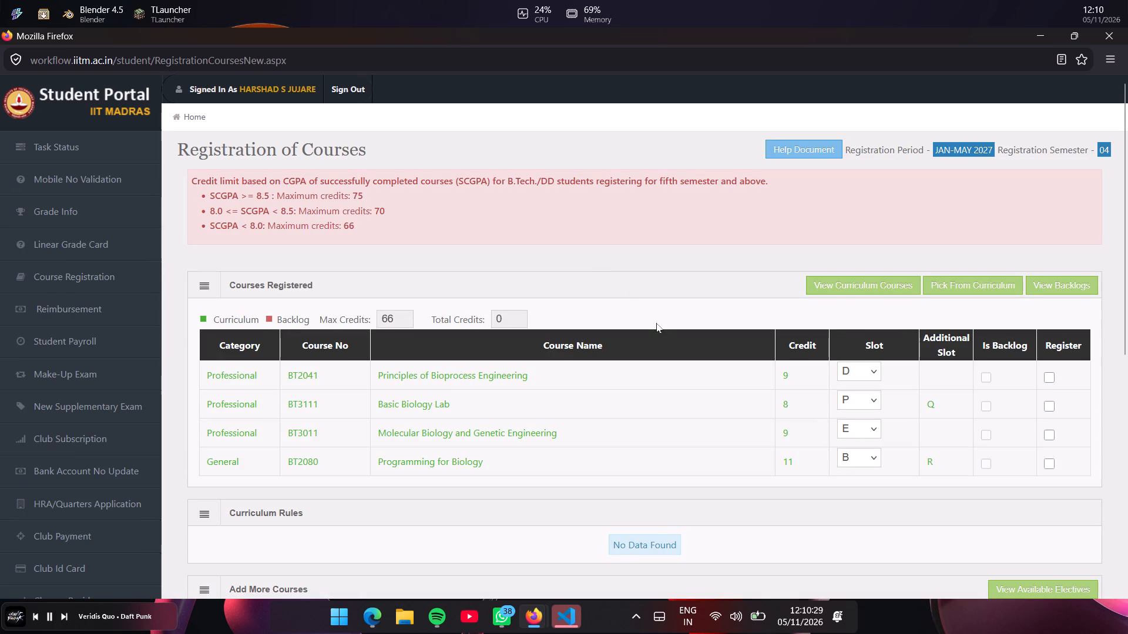
scroll(656, 321, "down", 2)
left_click(858, 277)
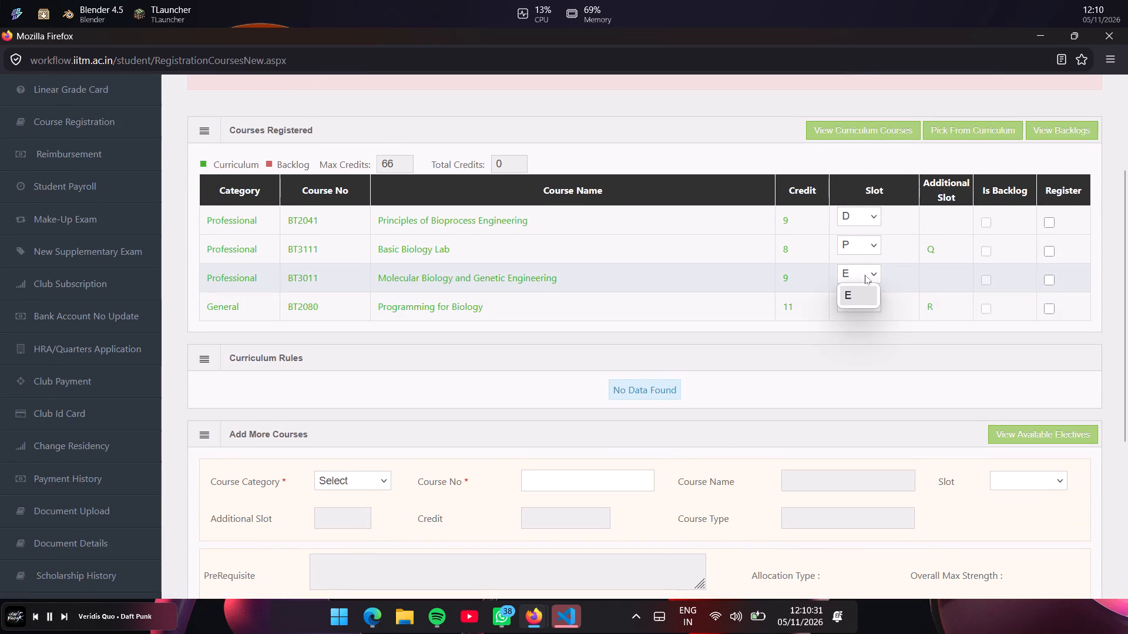
left_click(871, 274)
left_click_drag(954, 247, 910, 248)
left_click(873, 243)
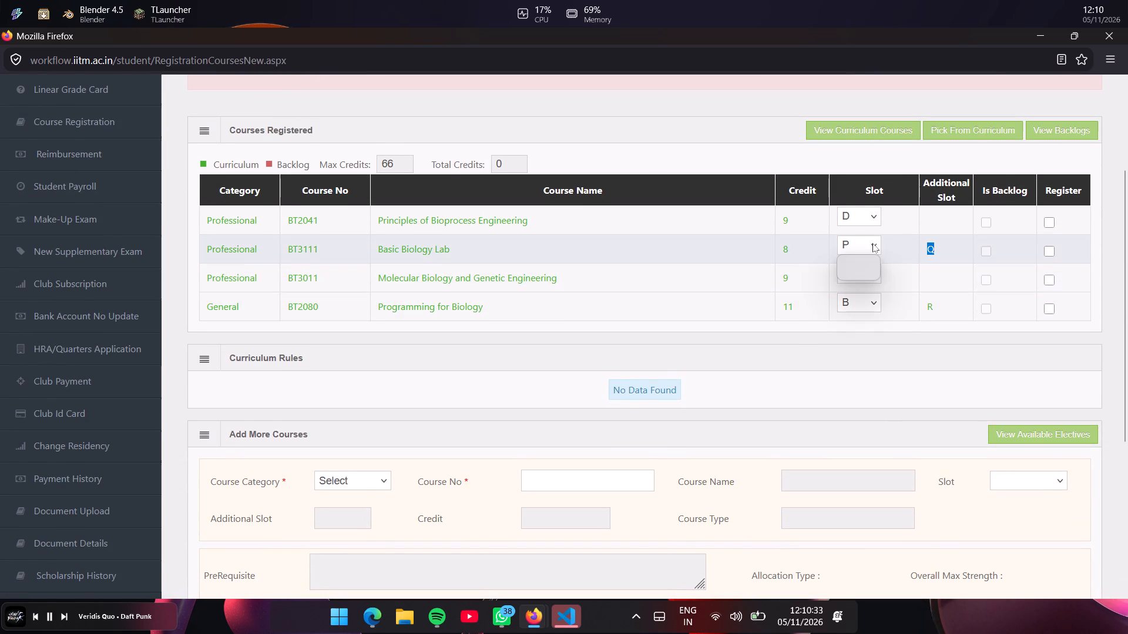
left_click(939, 249)
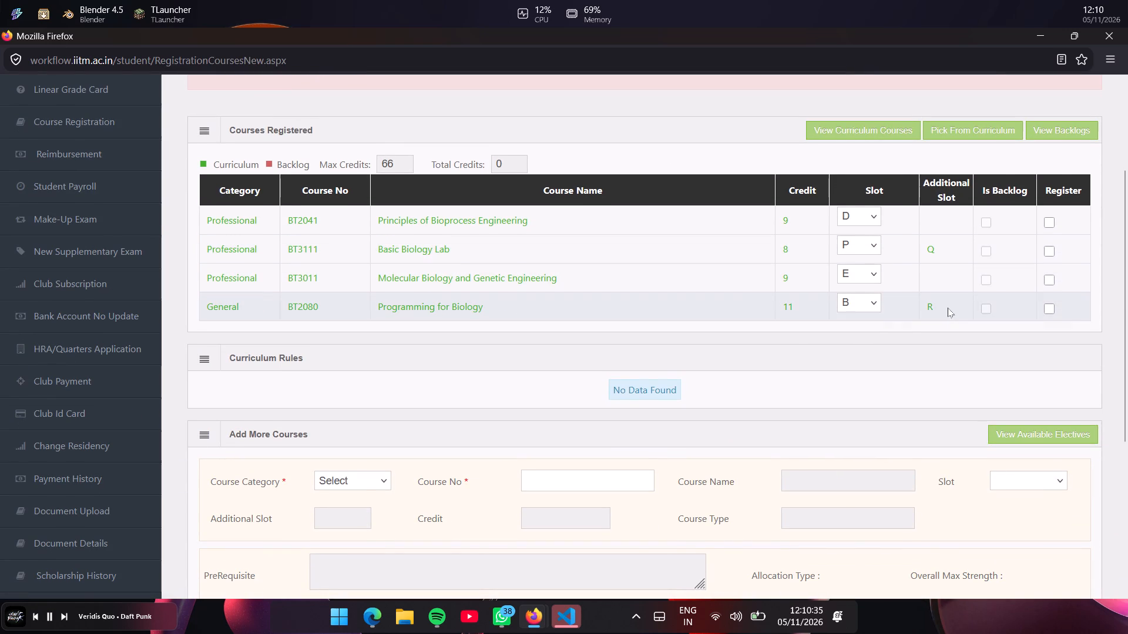
left_click_drag(947, 308, 872, 307)
left_click(878, 302)
left_click(941, 341)
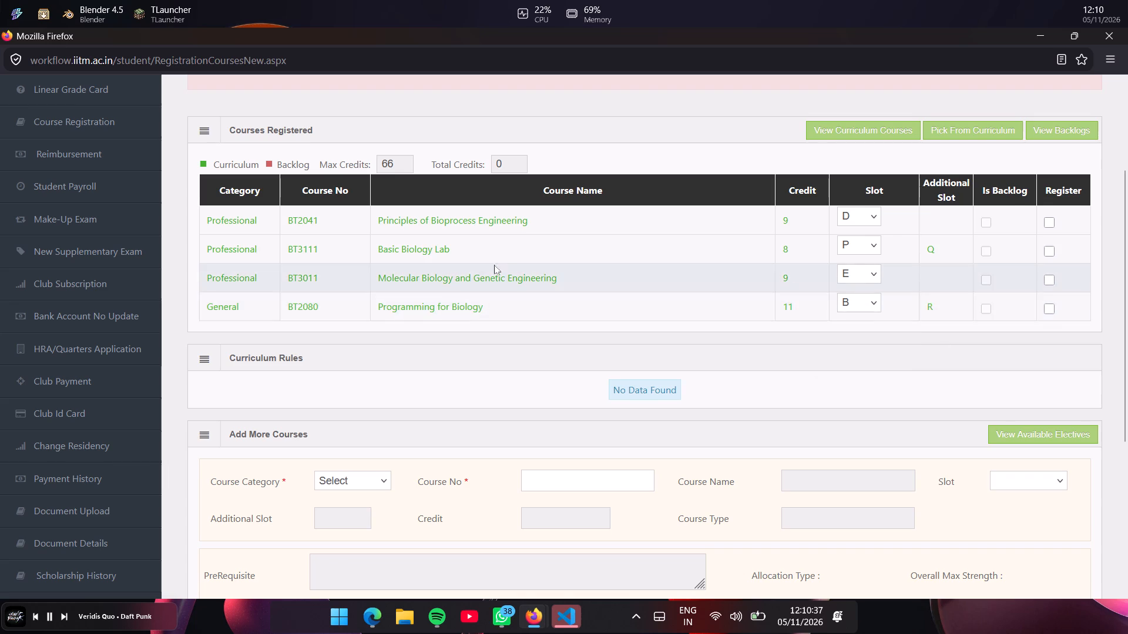
scroll(494, 265, "down", 2)
scroll(795, 258, "up", 2)
left_click(874, 248)
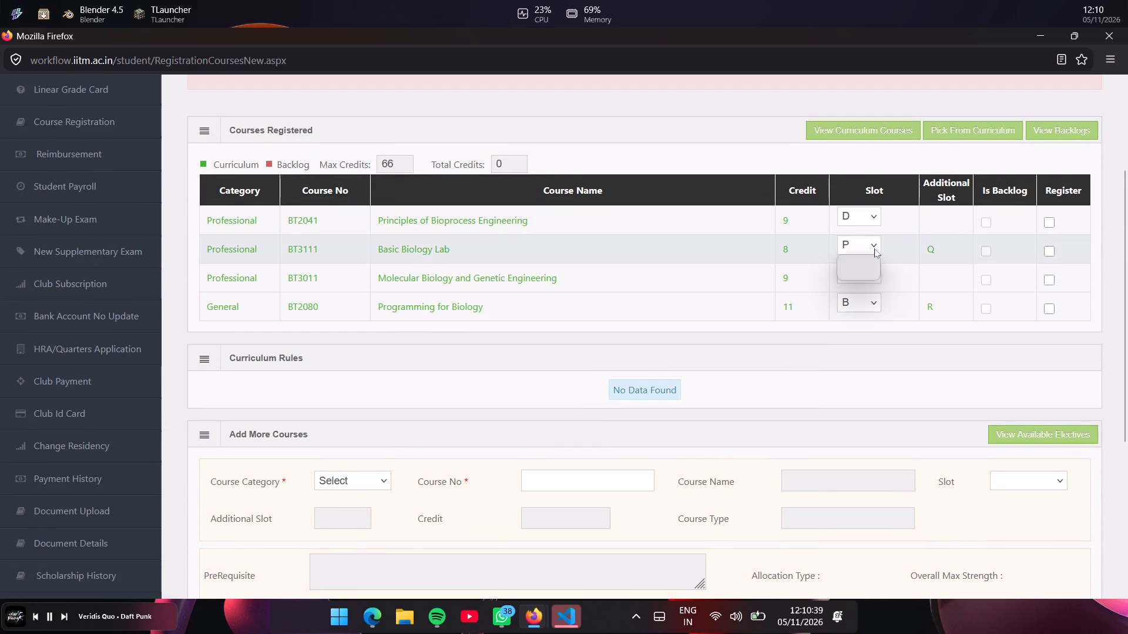
left_click(943, 308)
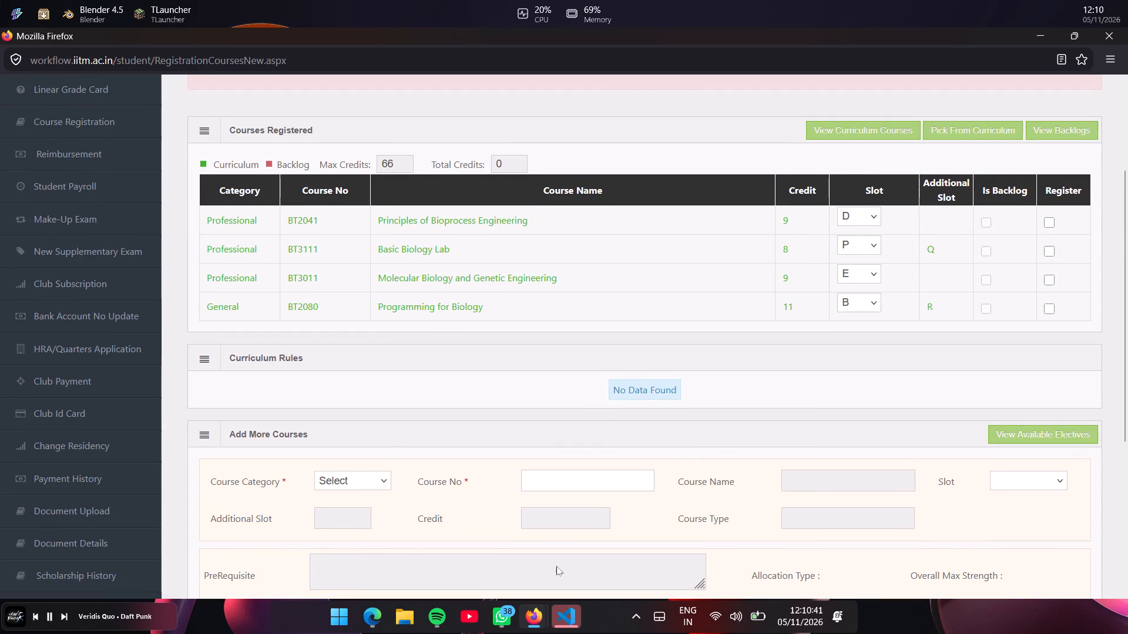
Switch to Edge, glance over the curriculum PDF, and examine the weekly timetable's occupied and free slots, including the afternoon lab slots.
left_click(614, 554)
left_click(499, 562)
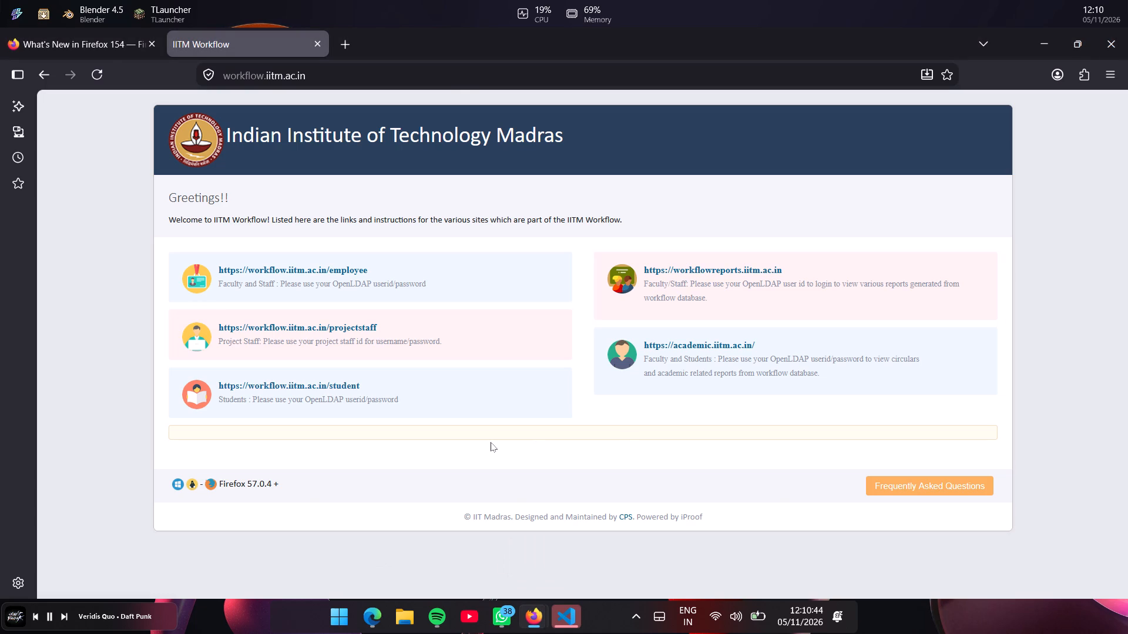
key("alt+Tab")
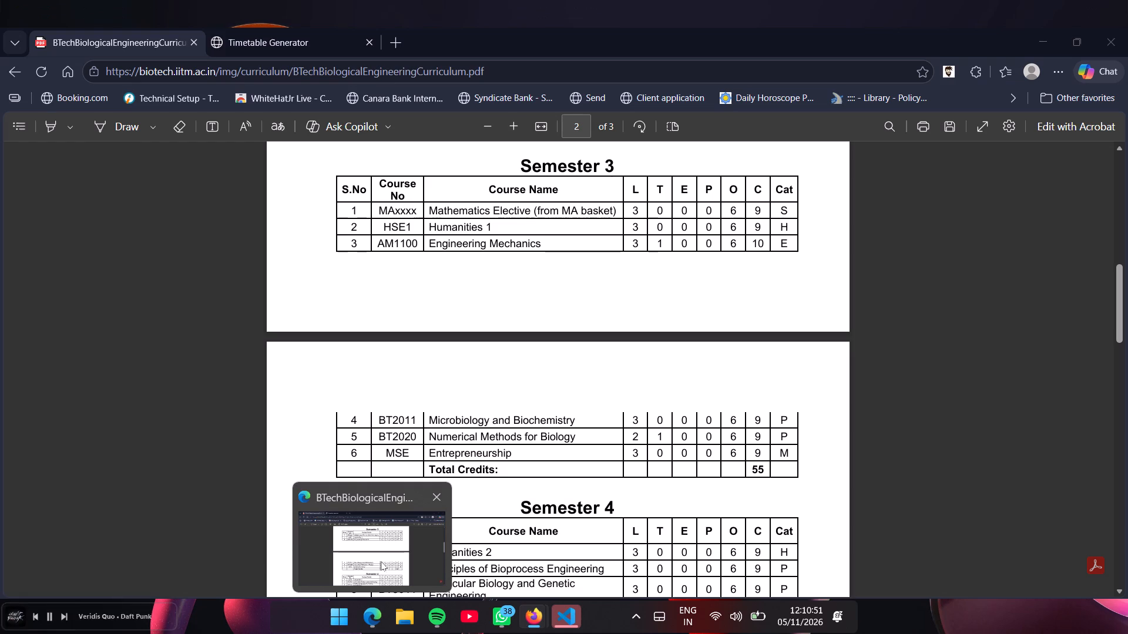
left_click(382, 549)
scroll(771, 336, "up", 1)
scroll(771, 339, "down", 2)
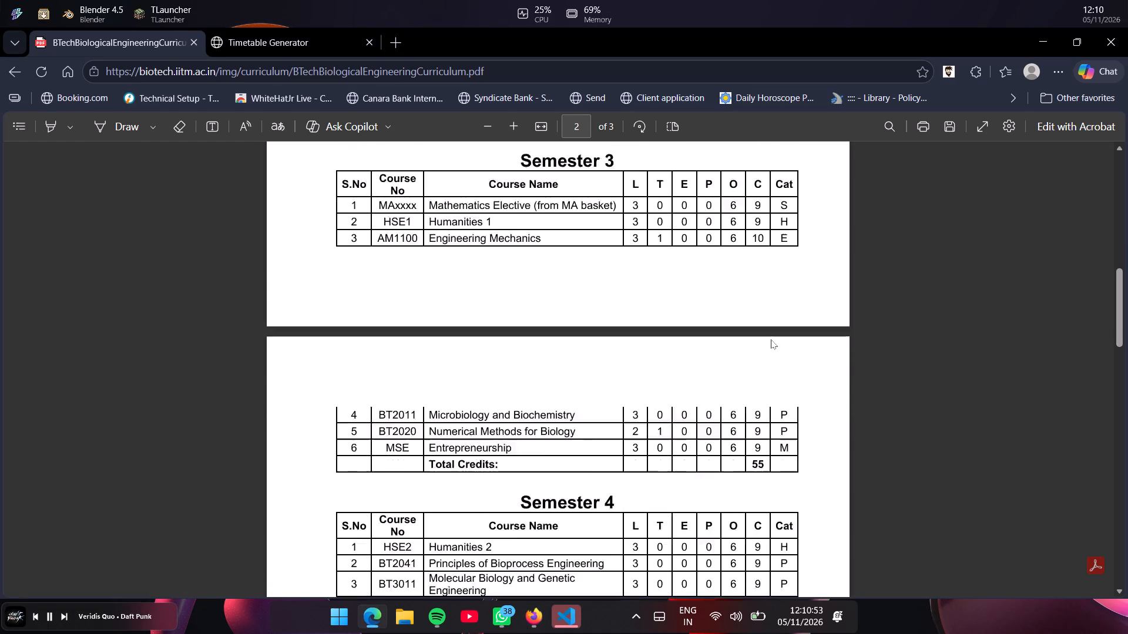
scroll(484, 245, "down", 3)
left_click(264, 46)
scroll(916, 376, "up", 1)
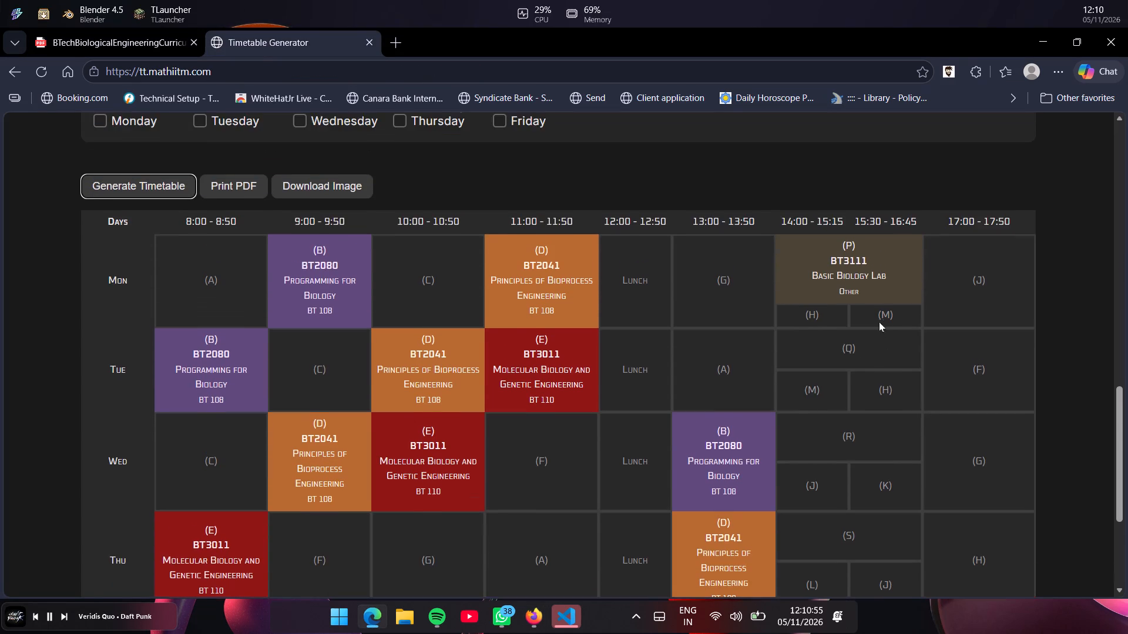
scroll(855, 386, "down", 2)
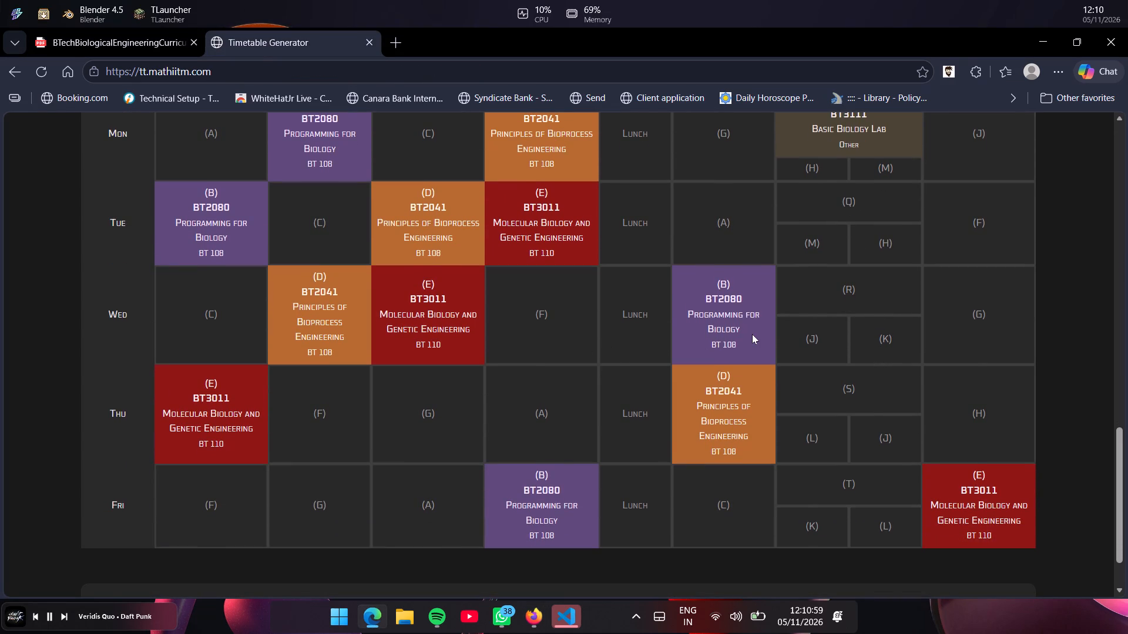
scroll(752, 334, "up", 1)
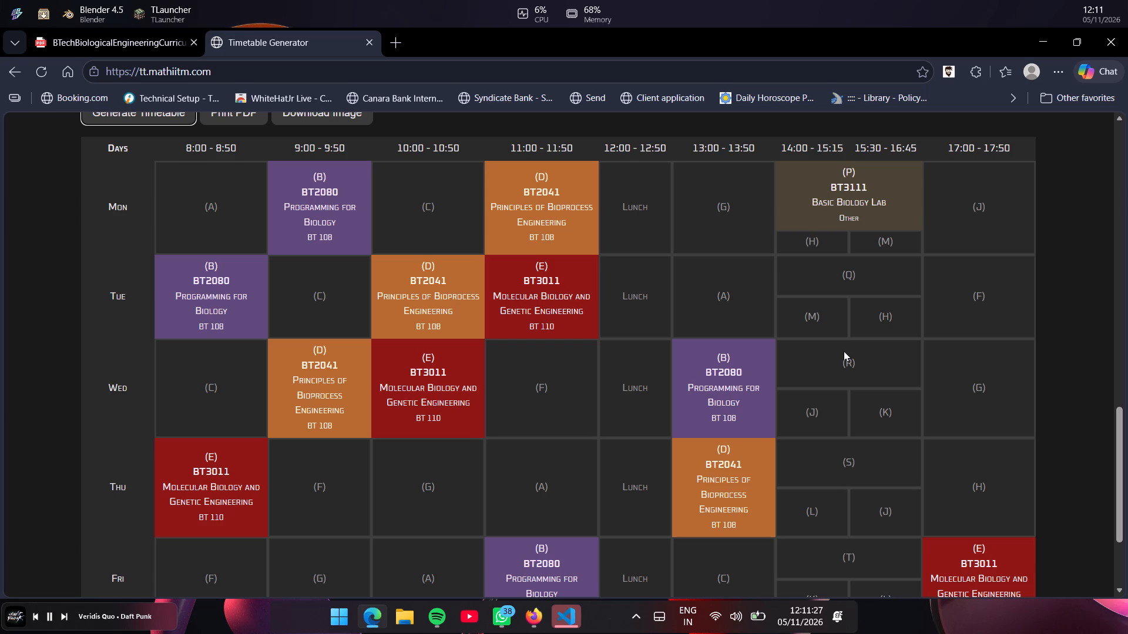
Switch to the Firefox course registration window, check the additional slot for Programming for Biology, and compare it with the weekly timetable in Edge.
left_click(548, 616)
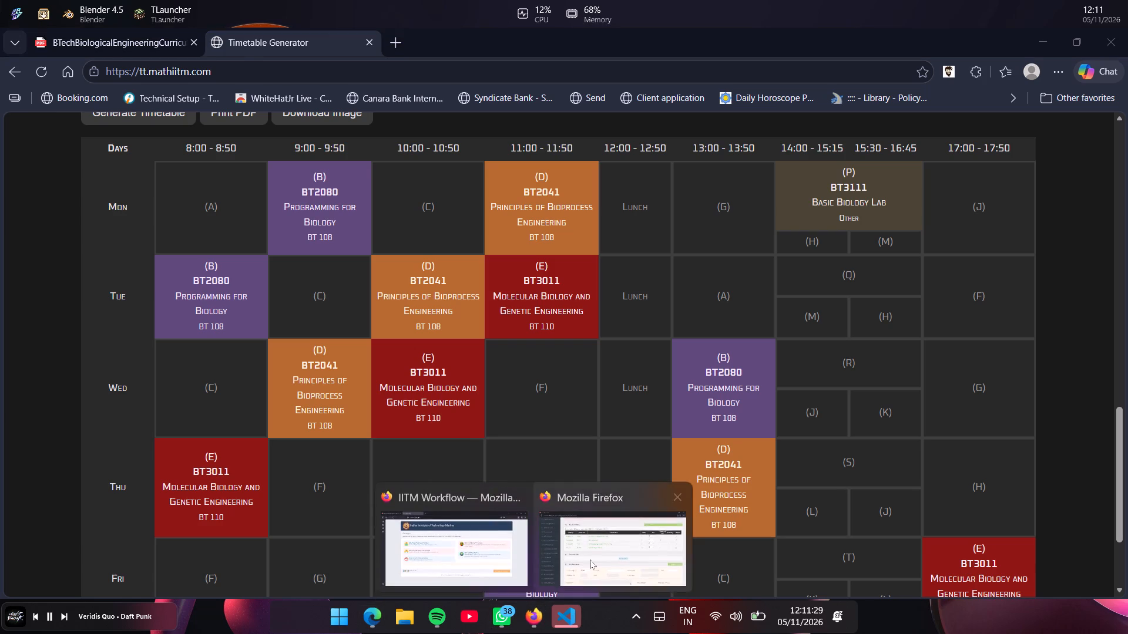
left_click(591, 557)
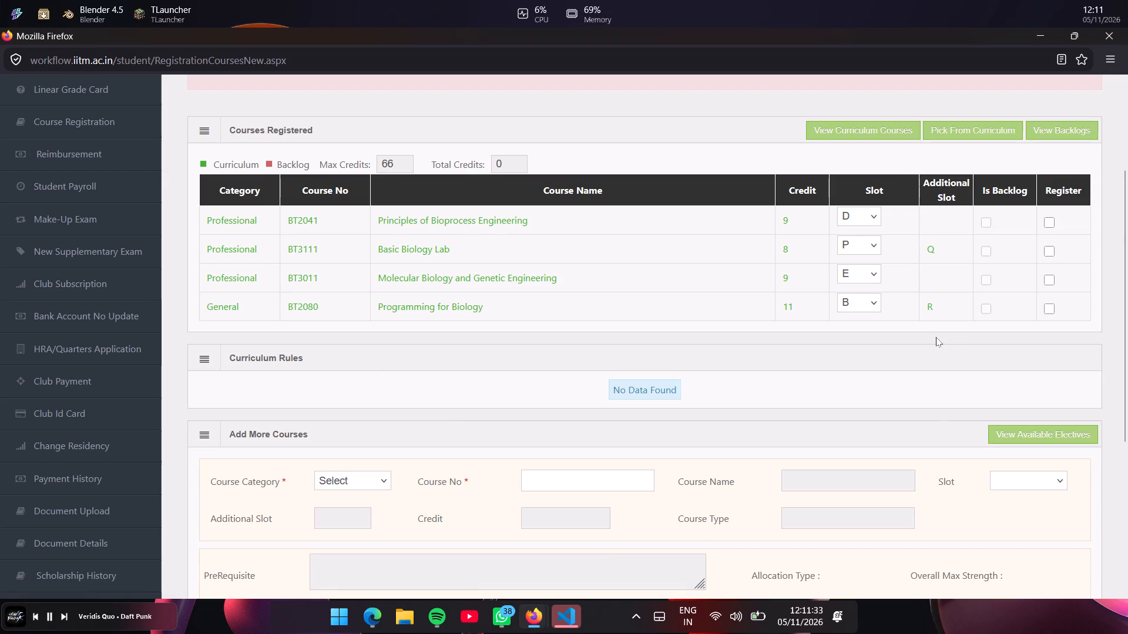
left_click_drag(949, 308, 899, 304)
left_click(955, 332)
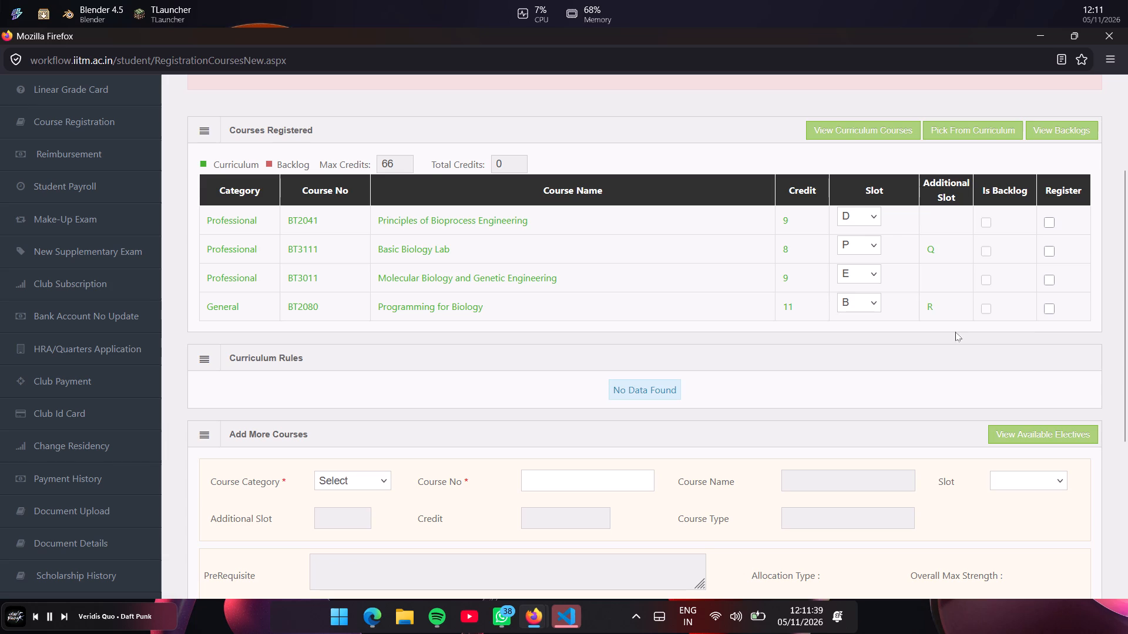
key("alt+Tab")
key("alt+Tab")
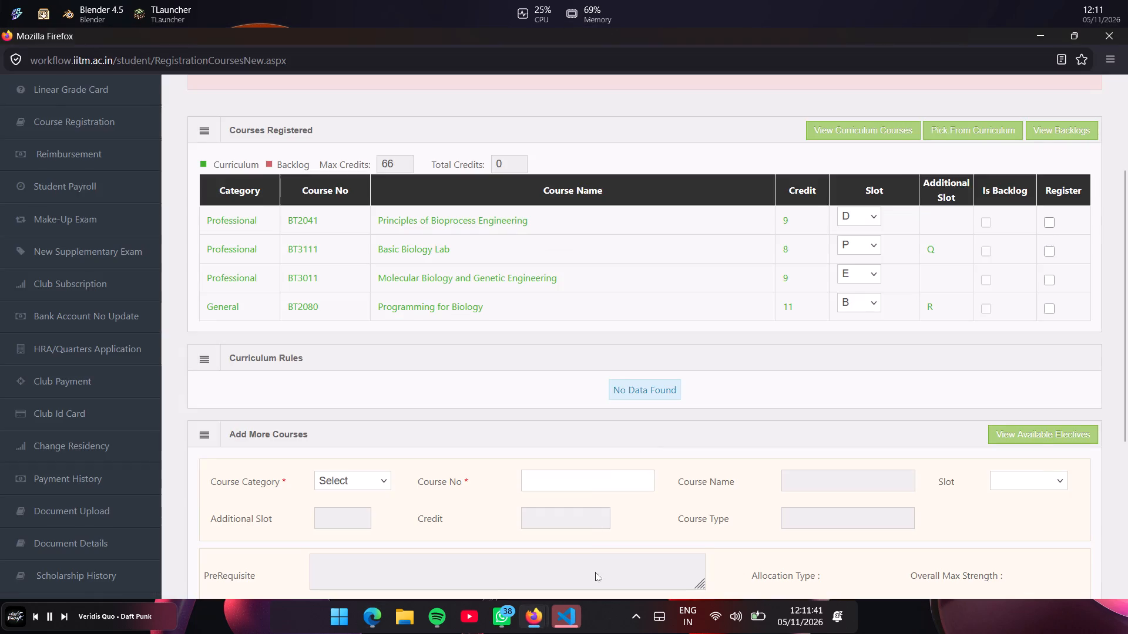
key("alt+Tab")
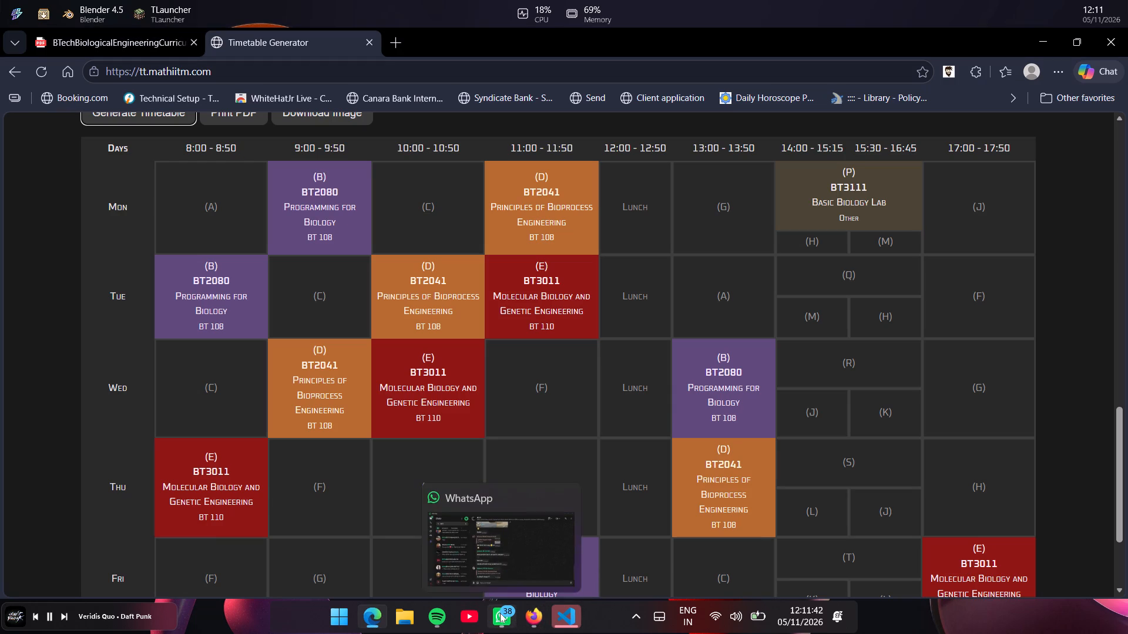
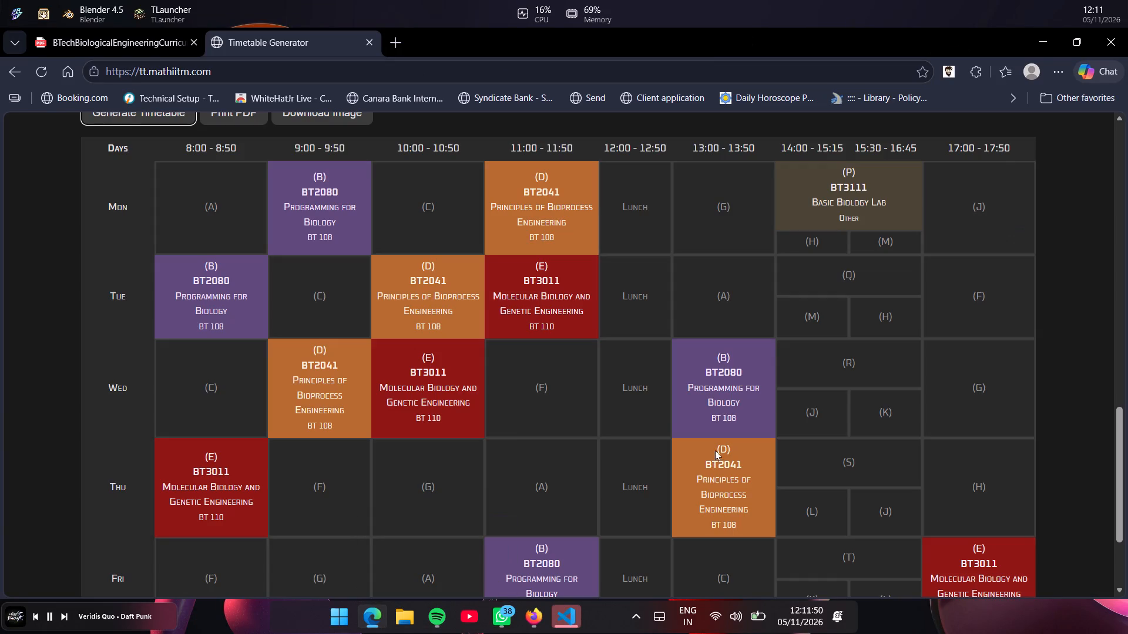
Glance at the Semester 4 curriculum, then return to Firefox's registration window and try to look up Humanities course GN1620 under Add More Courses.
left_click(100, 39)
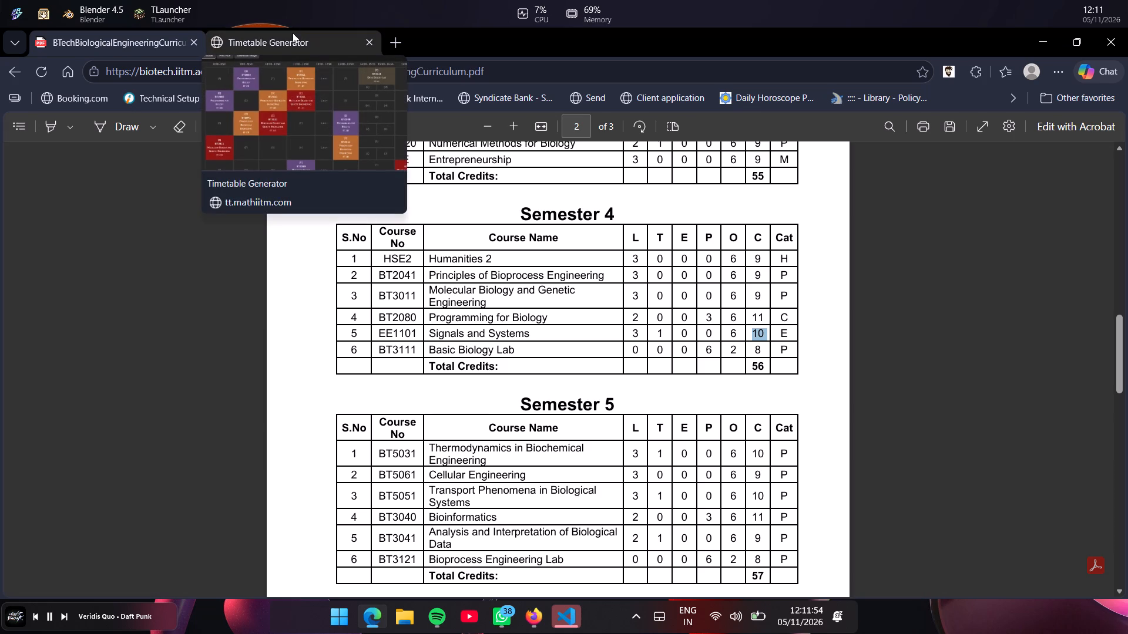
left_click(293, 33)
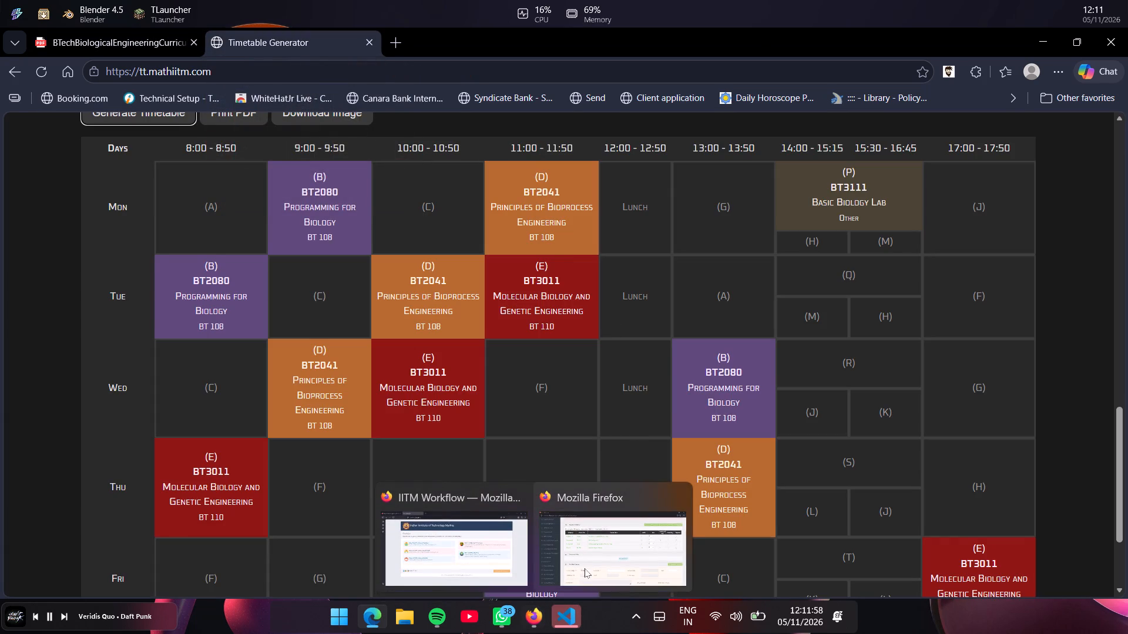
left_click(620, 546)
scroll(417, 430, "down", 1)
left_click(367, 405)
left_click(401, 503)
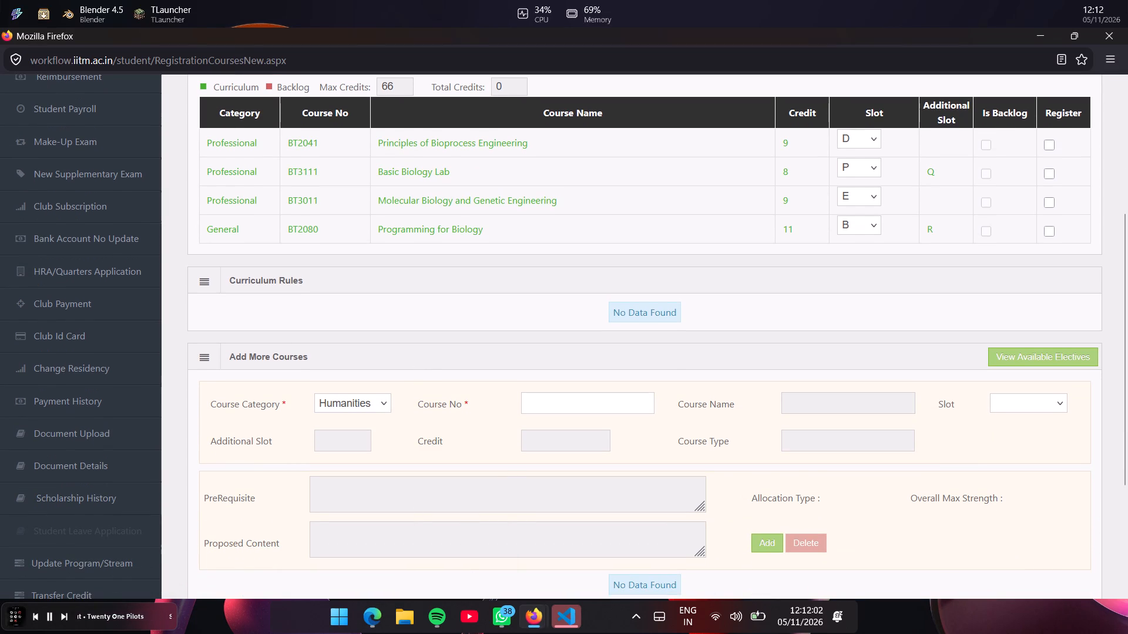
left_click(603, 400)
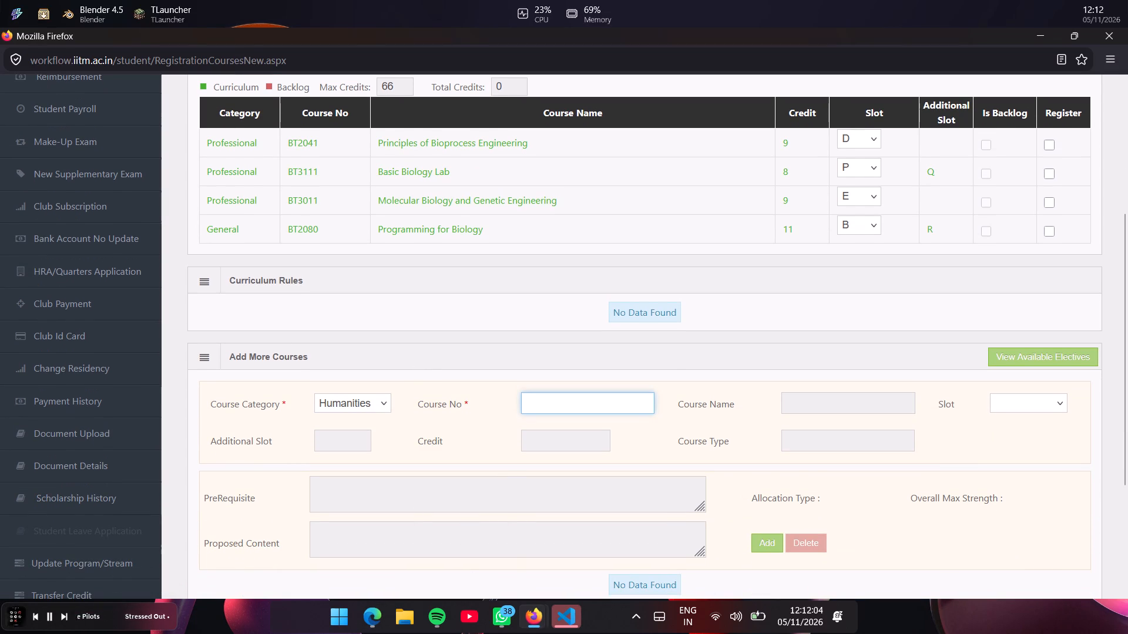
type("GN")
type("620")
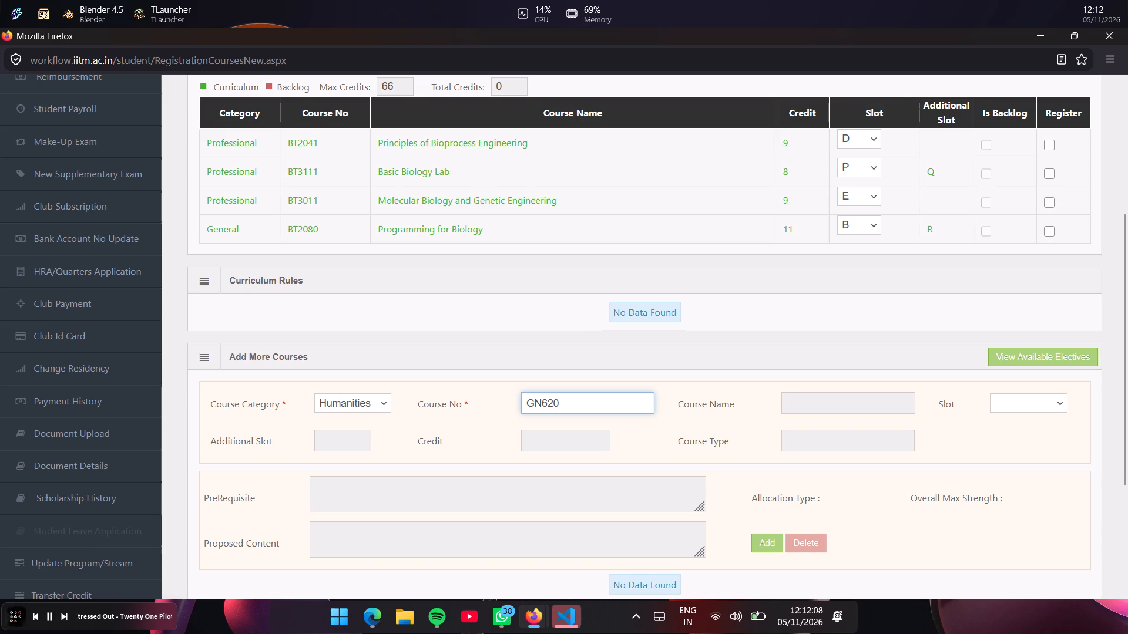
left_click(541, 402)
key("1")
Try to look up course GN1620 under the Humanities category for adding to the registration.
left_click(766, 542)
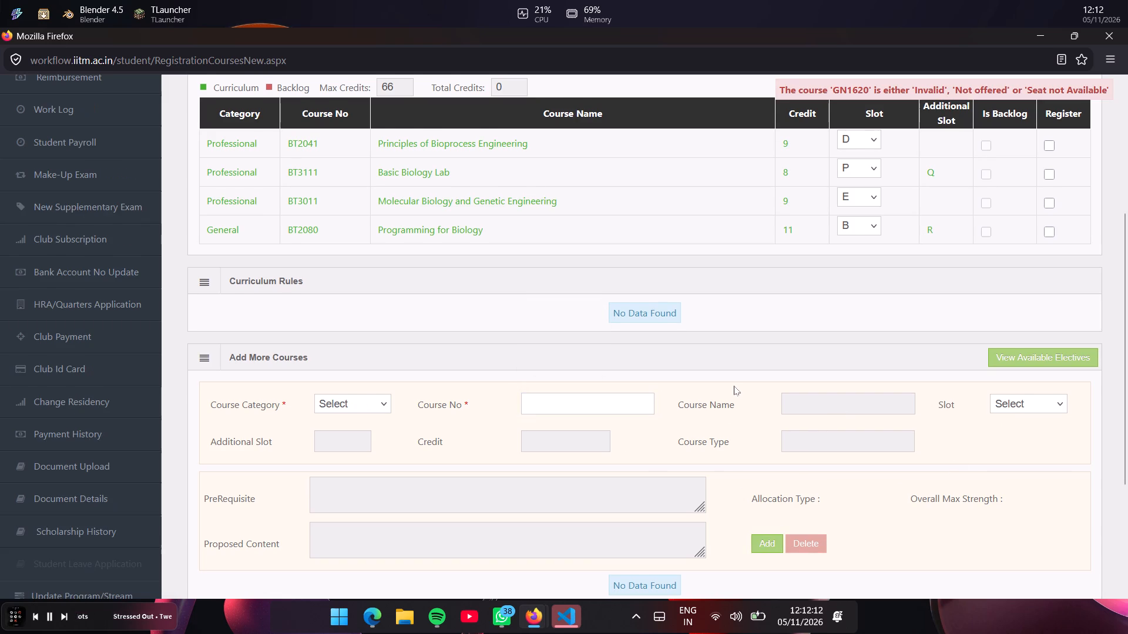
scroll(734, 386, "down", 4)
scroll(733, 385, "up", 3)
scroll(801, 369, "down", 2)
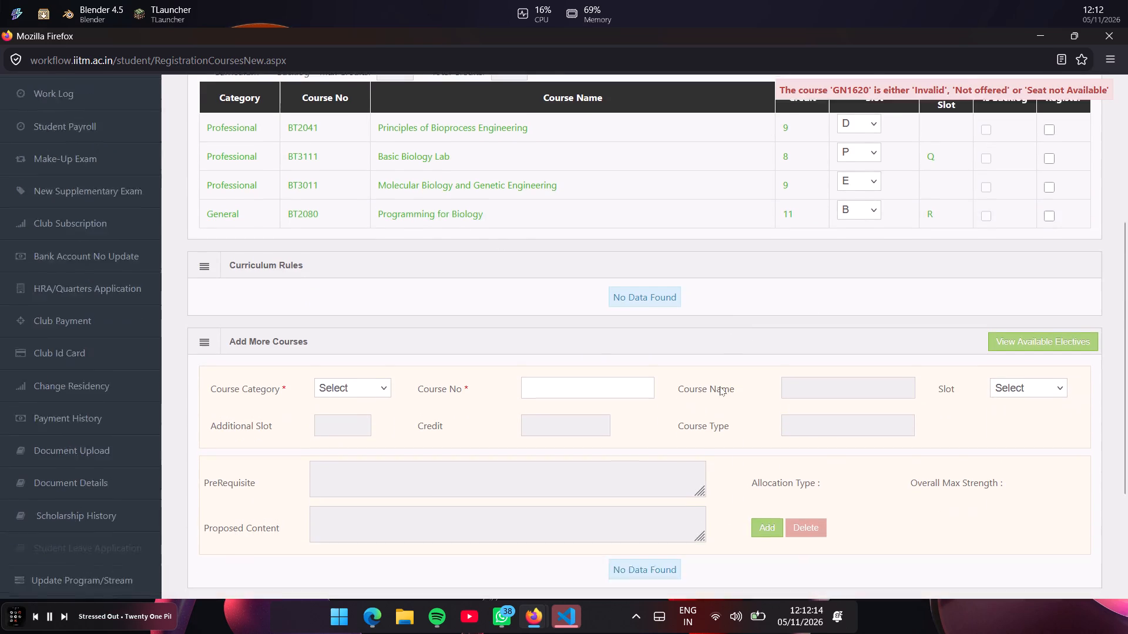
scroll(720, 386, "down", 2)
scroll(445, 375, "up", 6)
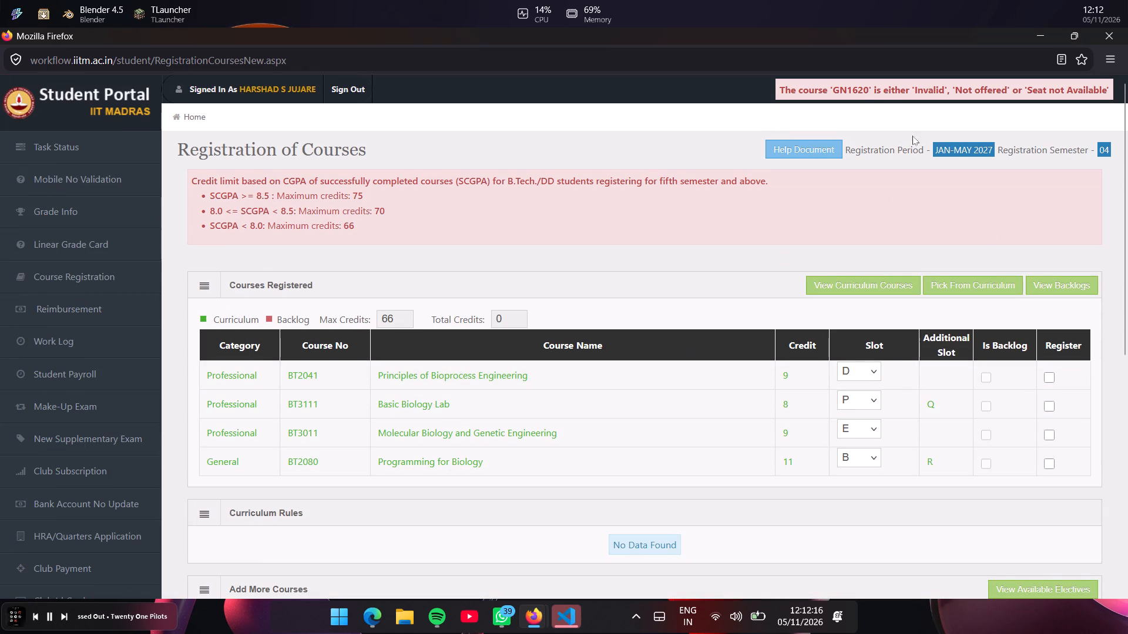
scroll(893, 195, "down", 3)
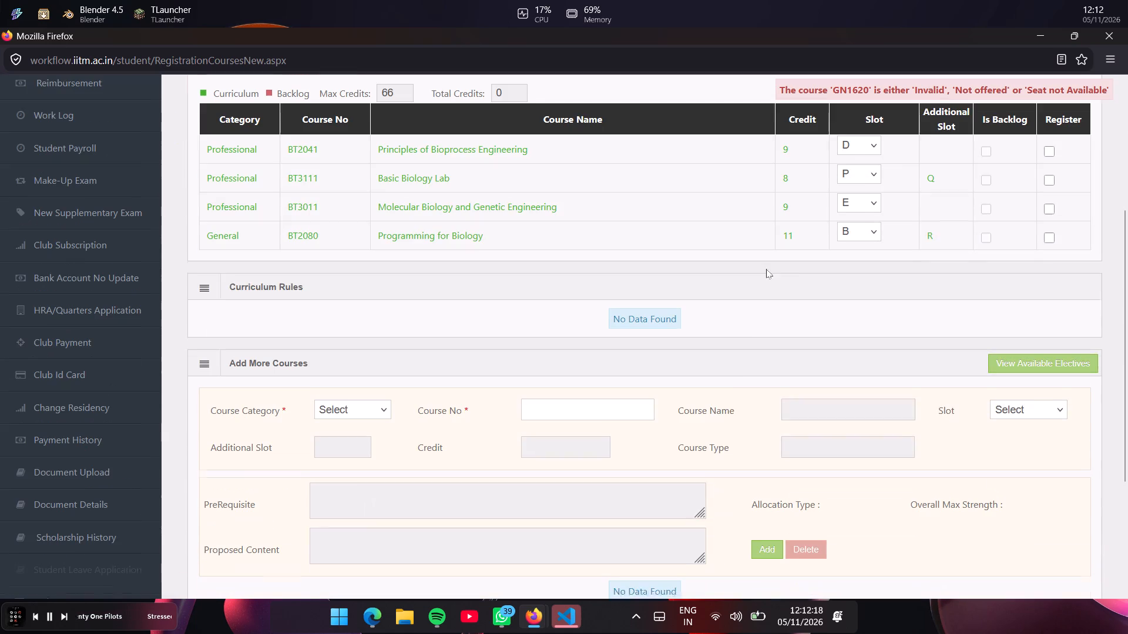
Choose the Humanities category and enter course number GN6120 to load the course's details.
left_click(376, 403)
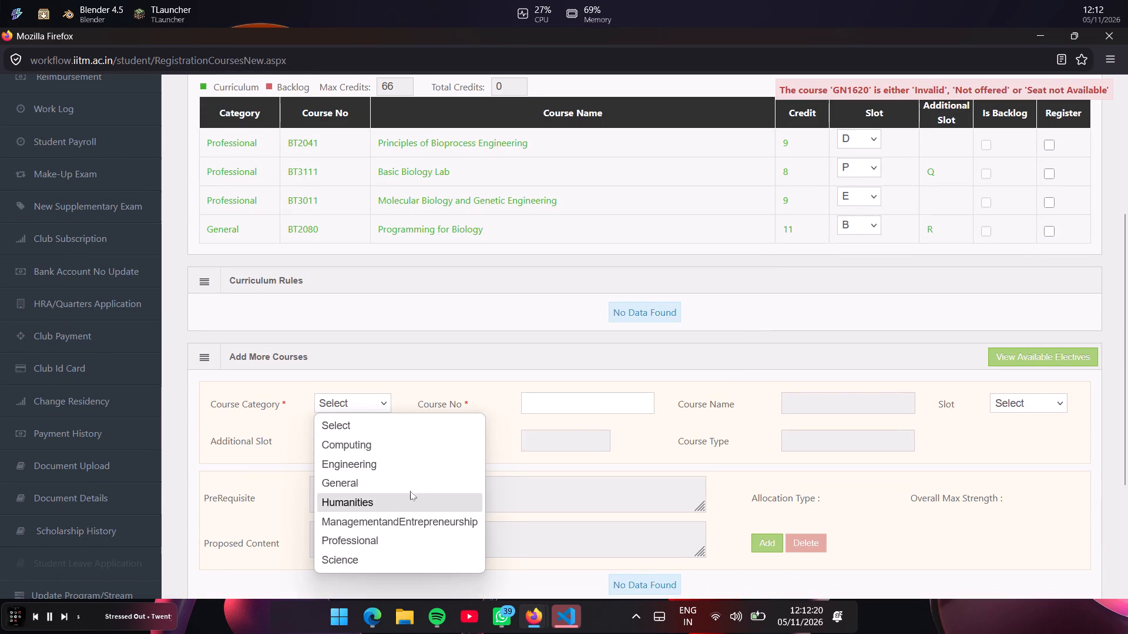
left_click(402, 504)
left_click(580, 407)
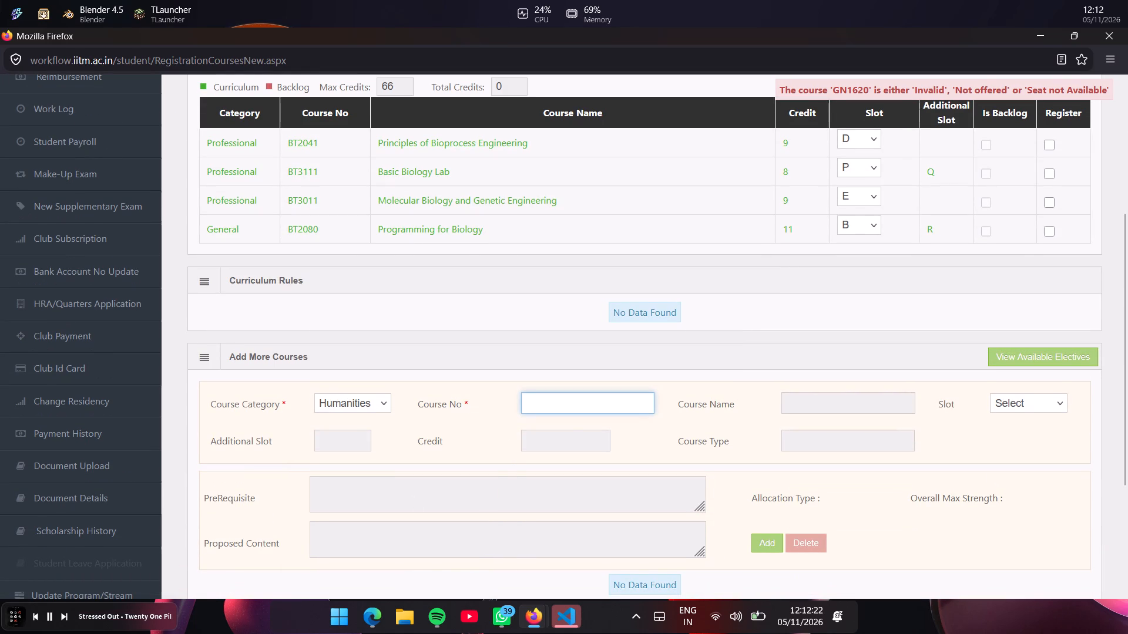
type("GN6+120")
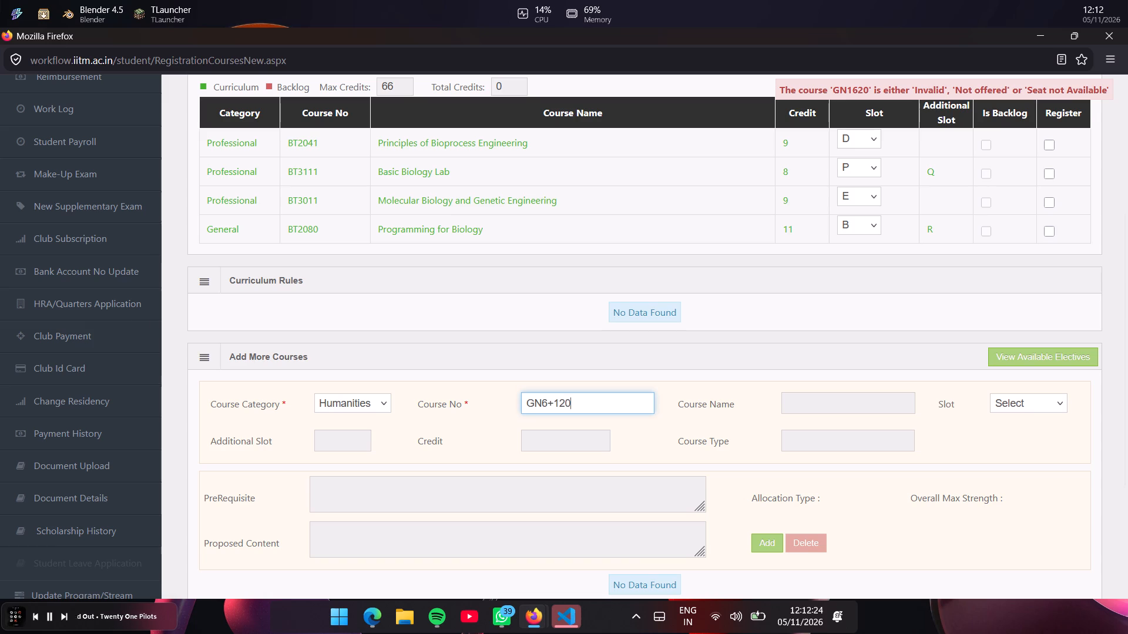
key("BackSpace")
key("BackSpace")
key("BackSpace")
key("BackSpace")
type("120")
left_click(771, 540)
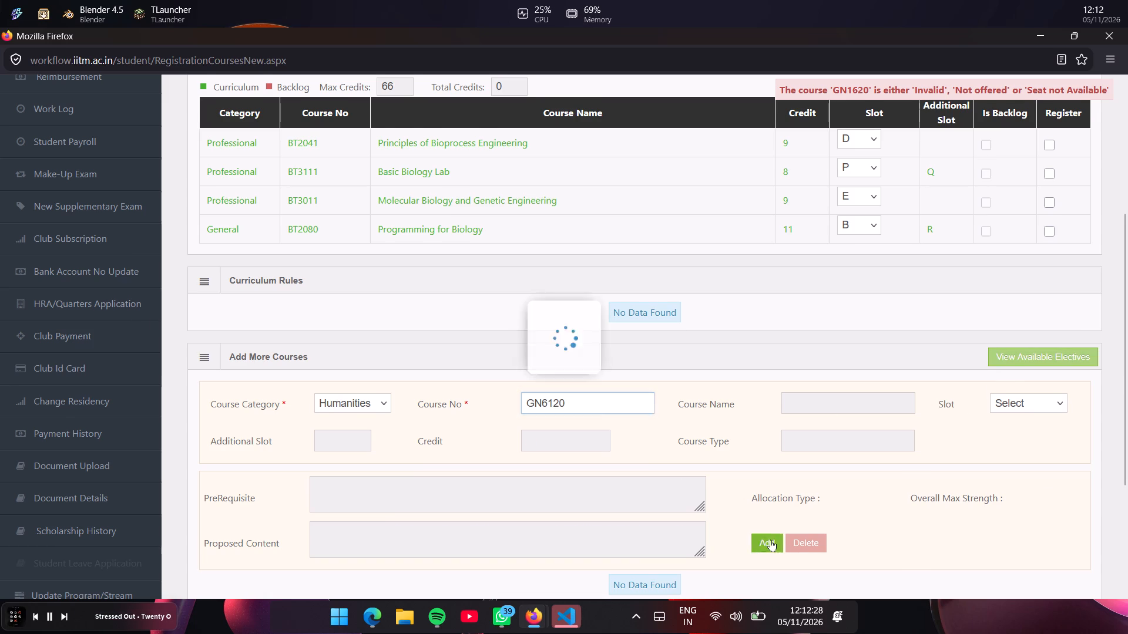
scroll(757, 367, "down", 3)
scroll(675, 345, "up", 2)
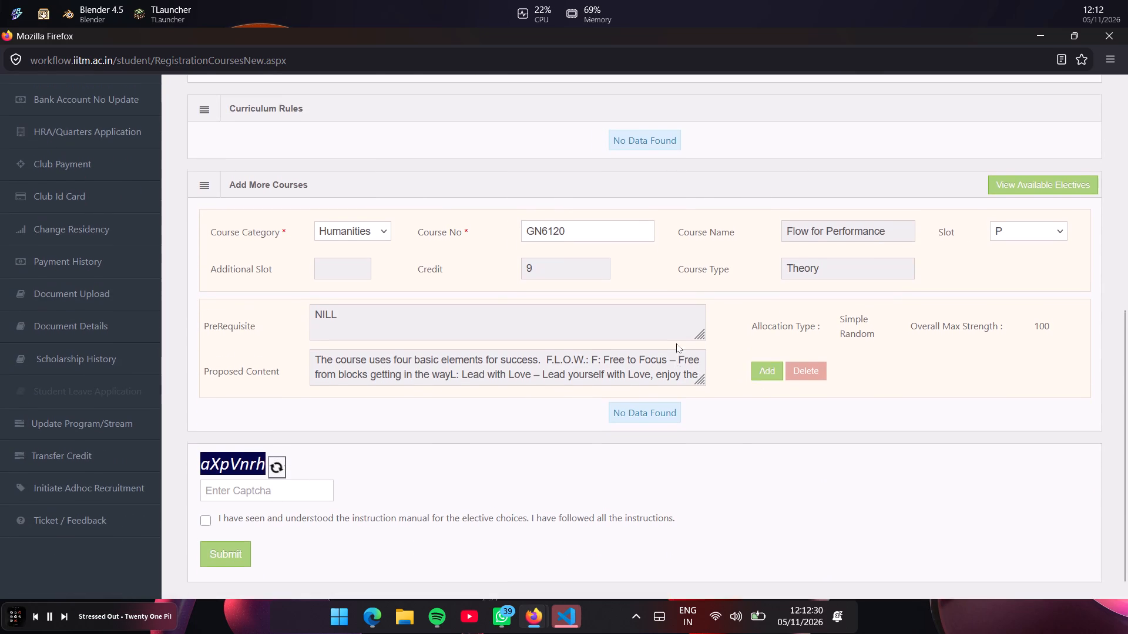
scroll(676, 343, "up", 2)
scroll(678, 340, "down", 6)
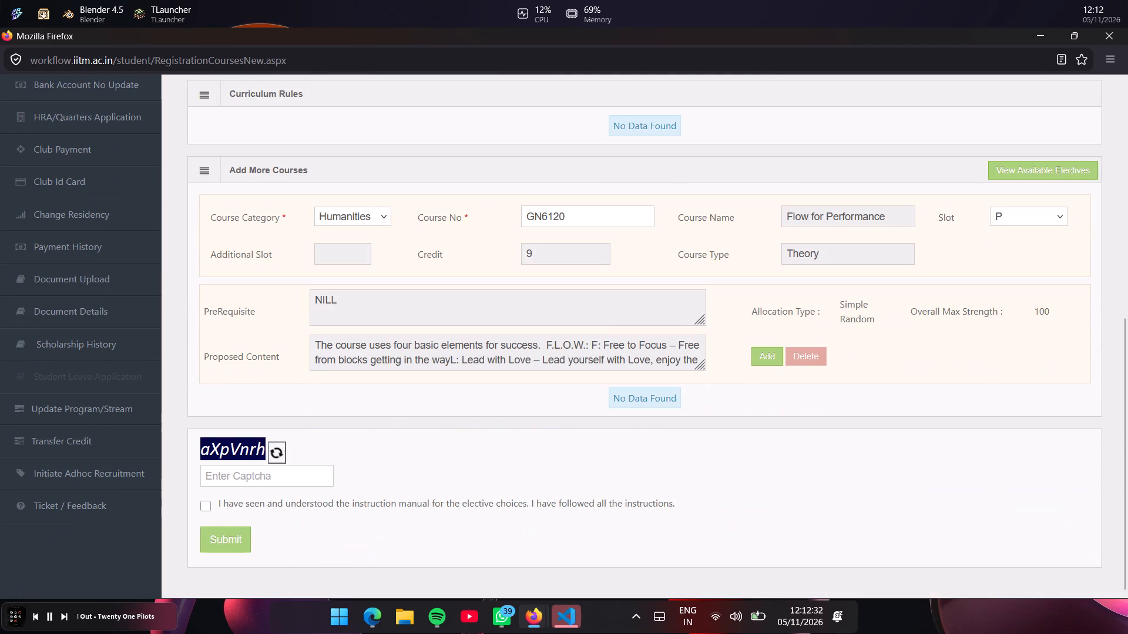
Accept the declaration that the instruction manual for the elective choices has been understood and followed.
left_click(206, 511)
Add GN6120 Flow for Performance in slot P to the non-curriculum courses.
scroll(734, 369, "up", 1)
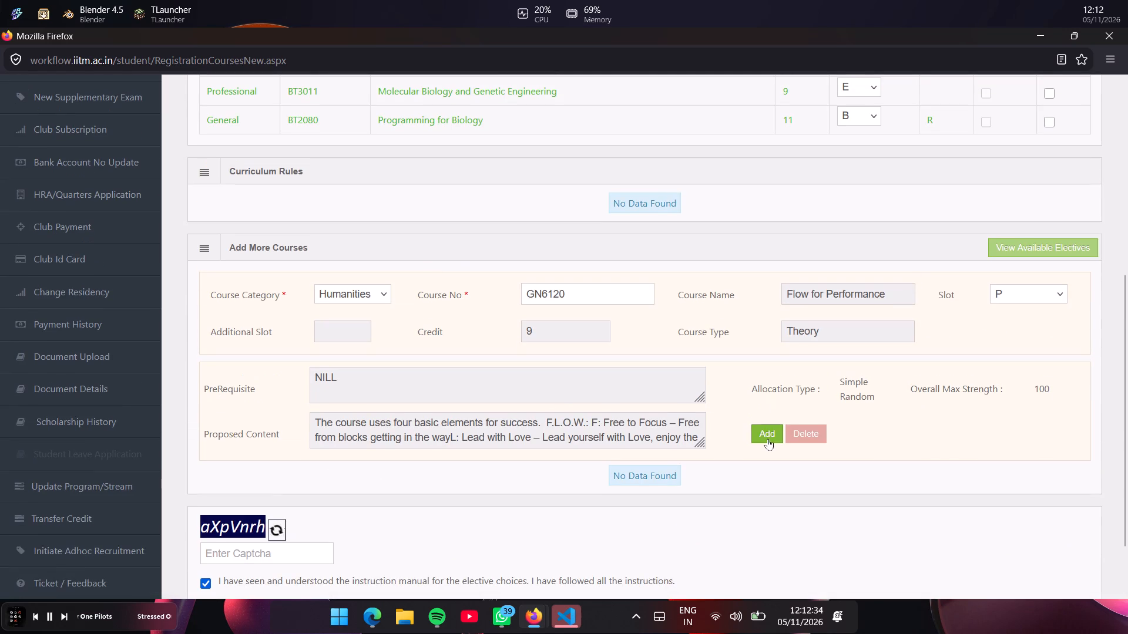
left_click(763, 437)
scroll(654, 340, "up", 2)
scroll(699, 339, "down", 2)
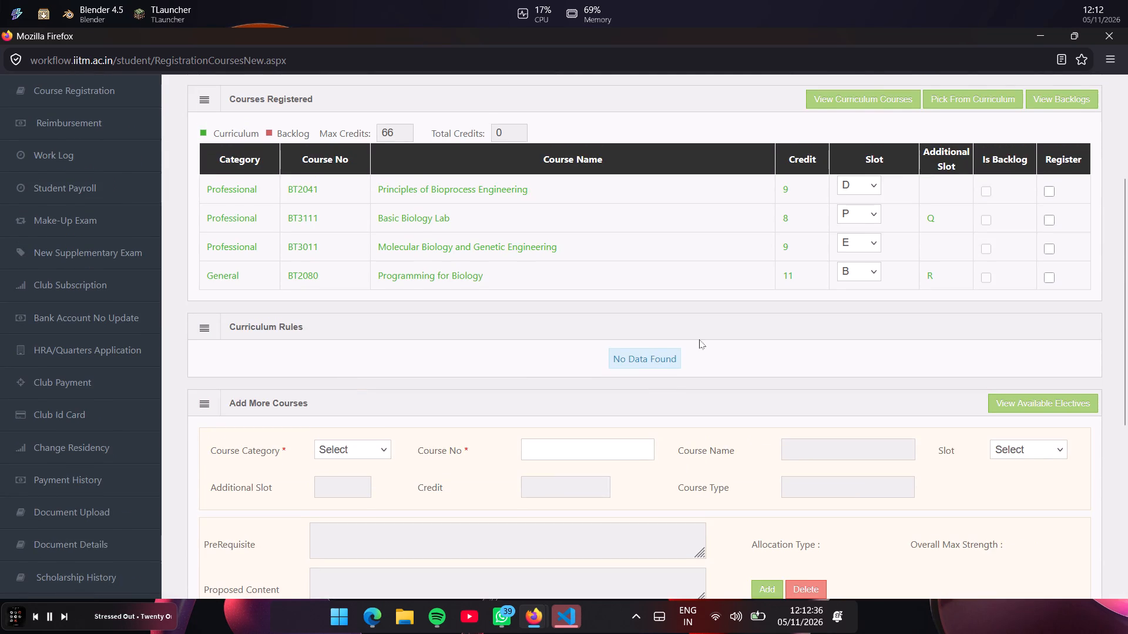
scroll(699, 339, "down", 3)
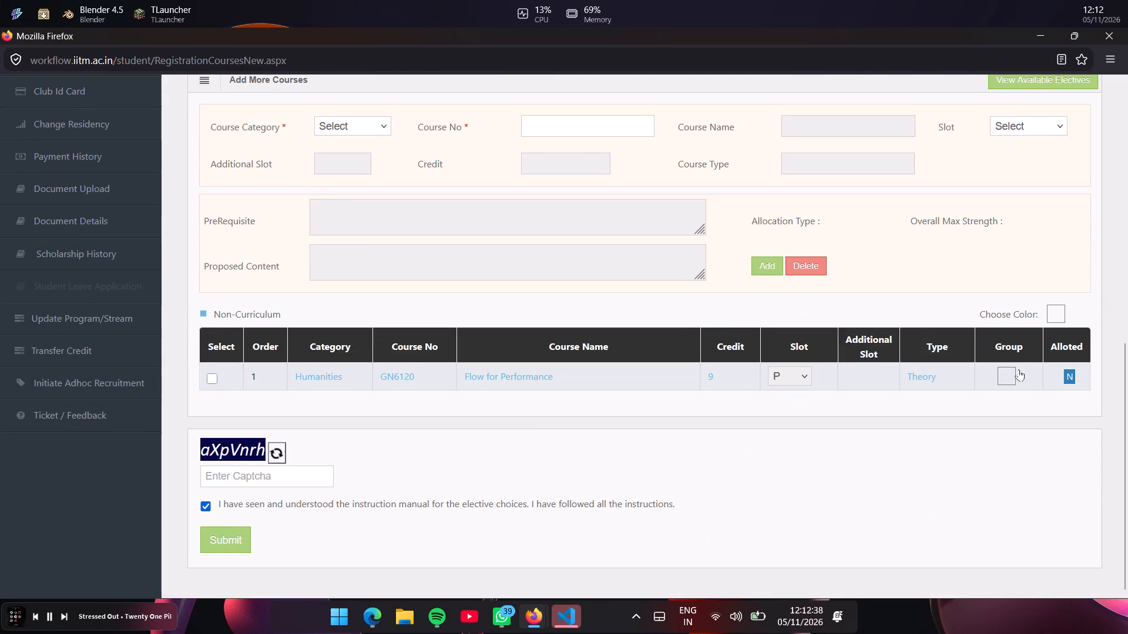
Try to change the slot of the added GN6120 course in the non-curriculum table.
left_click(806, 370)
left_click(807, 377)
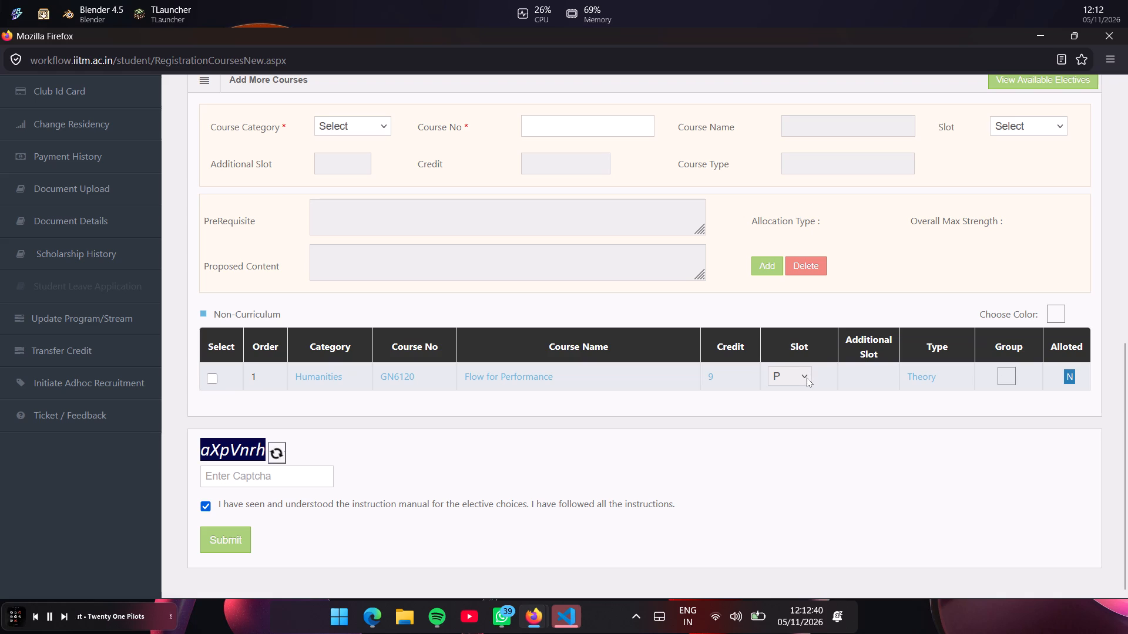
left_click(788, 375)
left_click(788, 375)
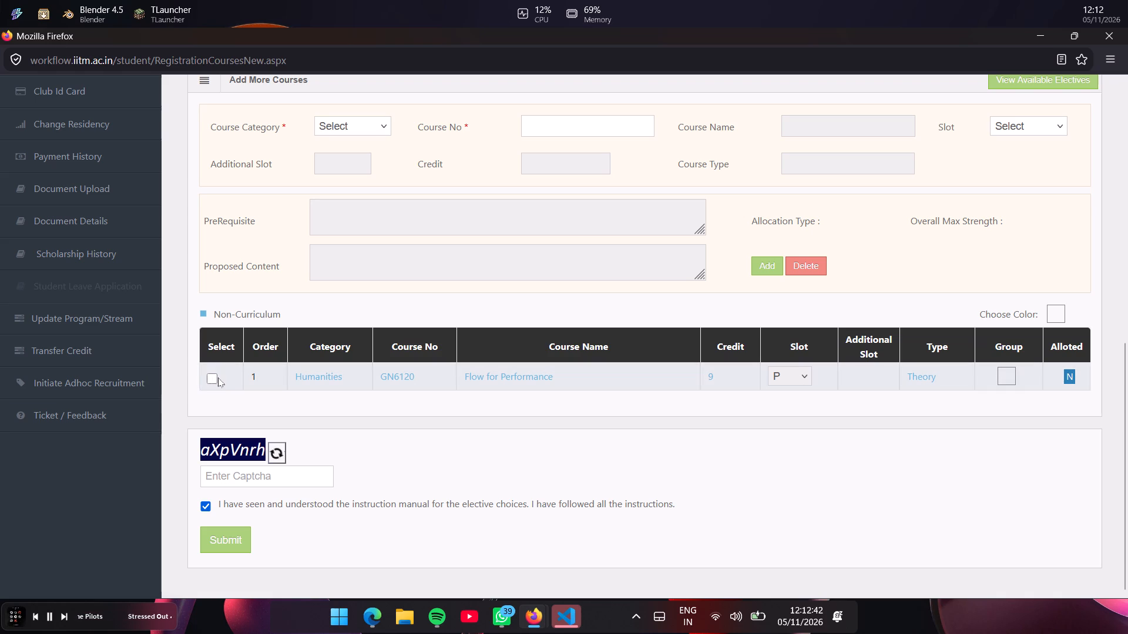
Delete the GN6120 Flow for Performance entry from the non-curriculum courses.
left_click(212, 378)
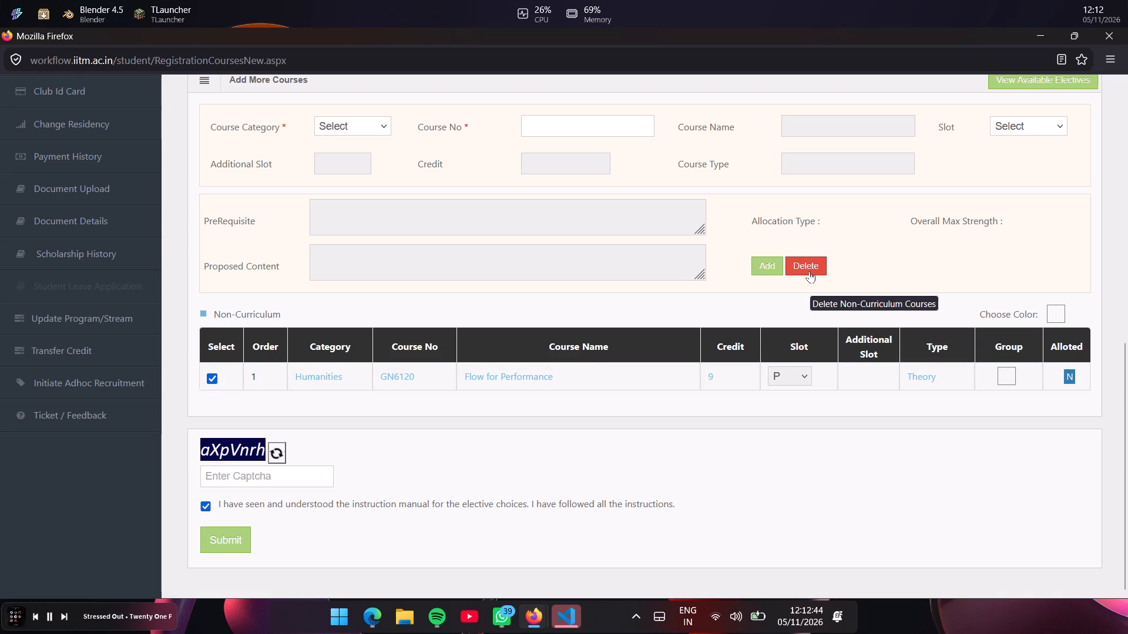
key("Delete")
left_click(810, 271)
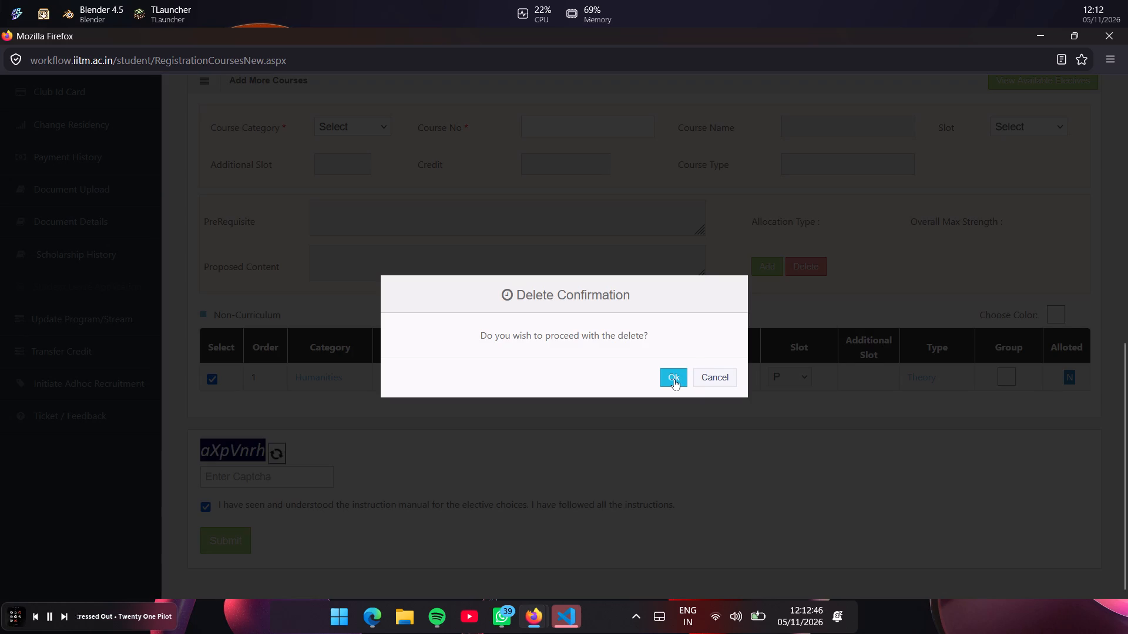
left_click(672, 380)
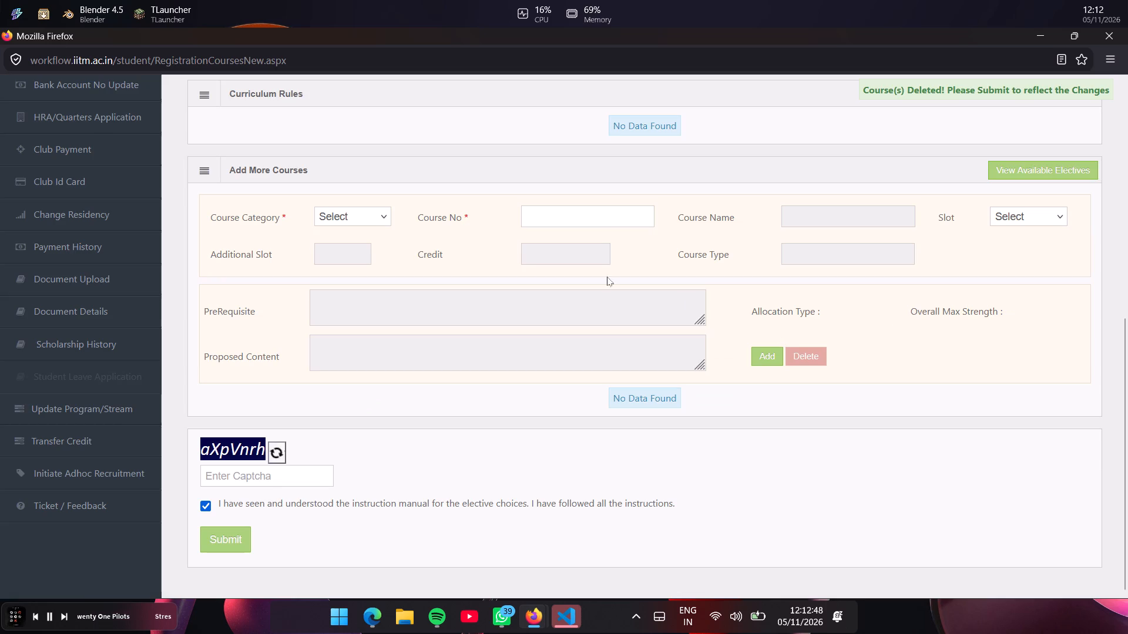
Add Humanities course GN6120 Flow for Performance in slot Q to the non-curriculum courses.
left_click(375, 222)
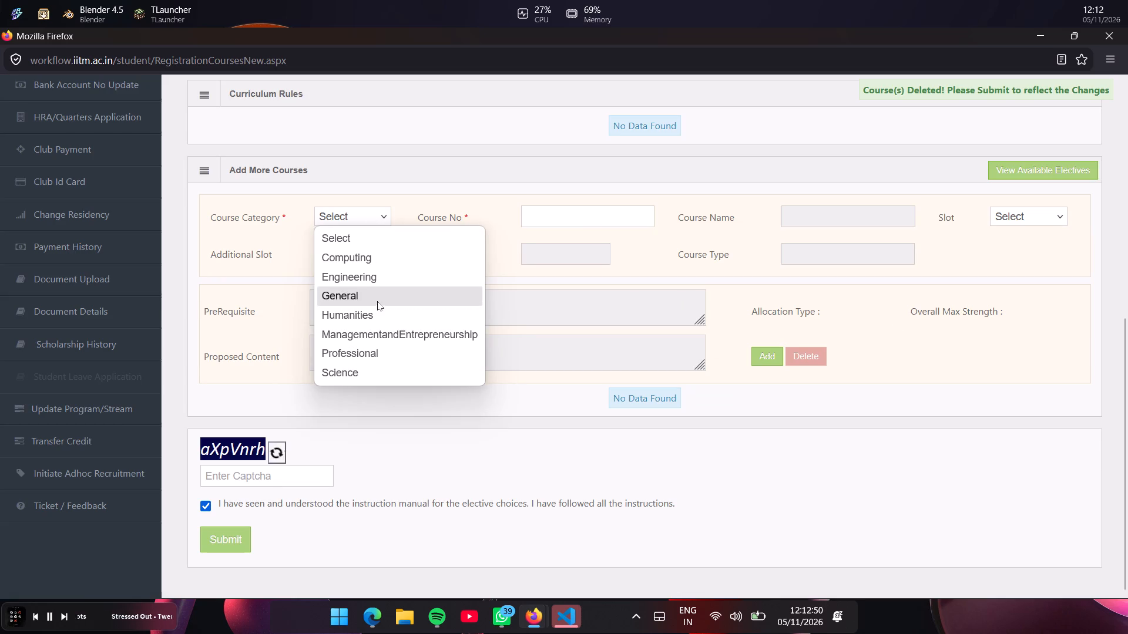
left_click(368, 313)
left_click(633, 205)
left_click(616, 217)
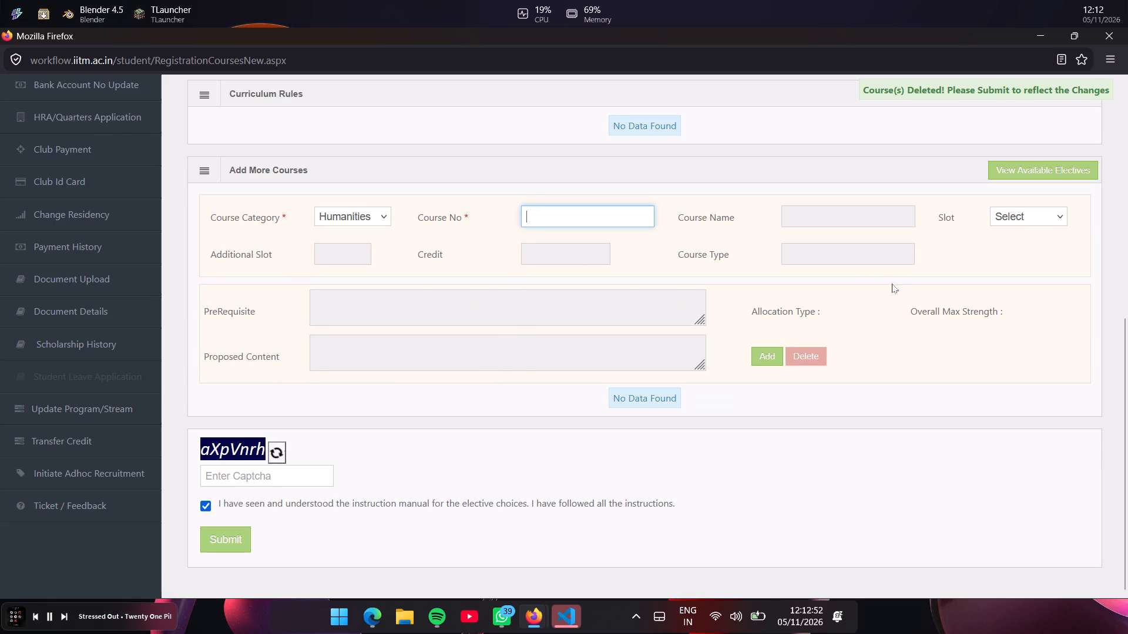
type("GN")
type("6120")
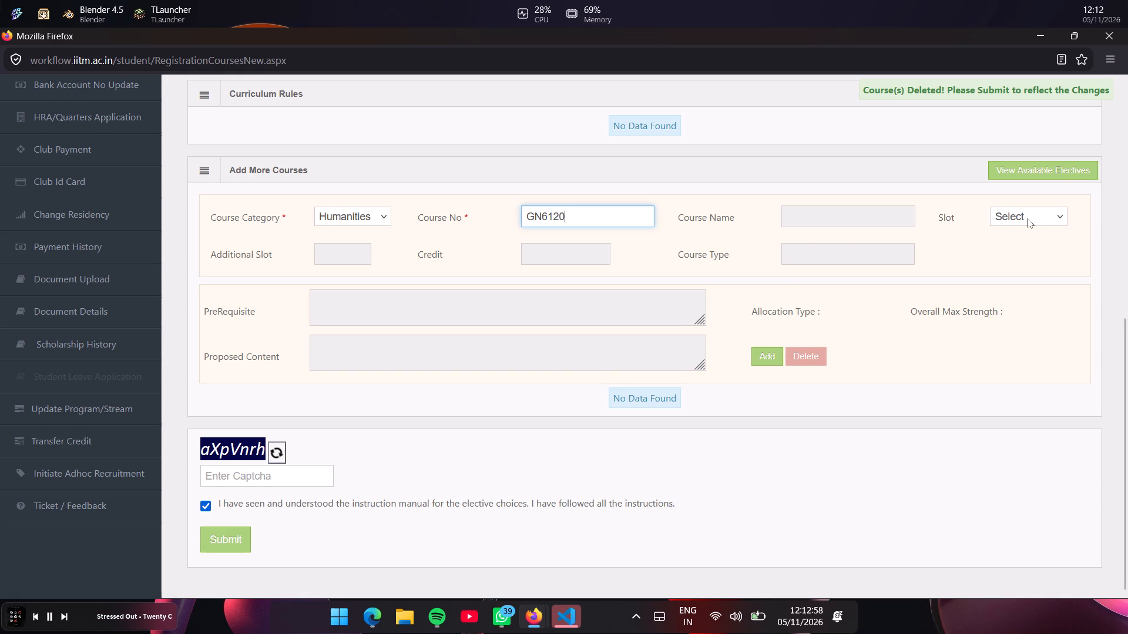
left_click(1028, 218)
left_click(1059, 220)
left_click(1005, 251)
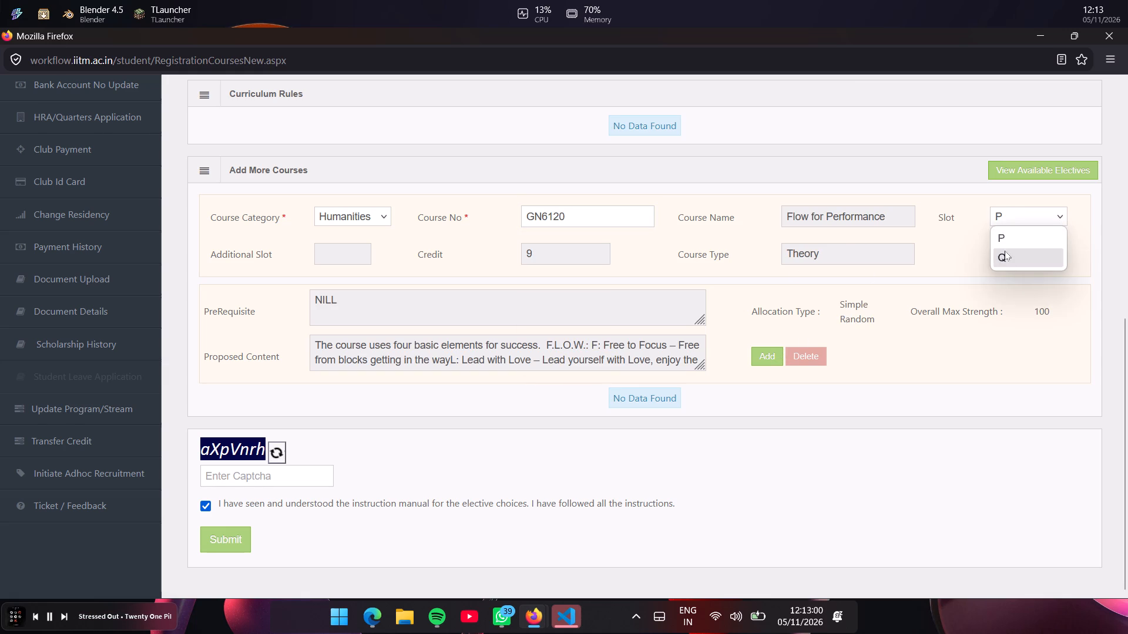
left_click(765, 354)
scroll(962, 224, "down", 1)
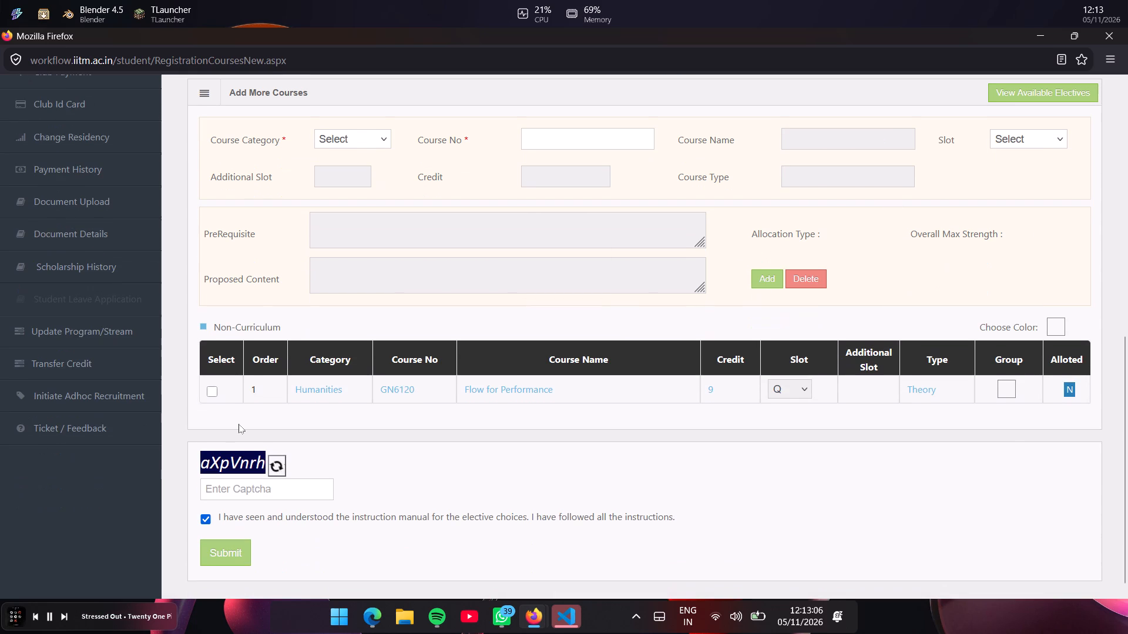
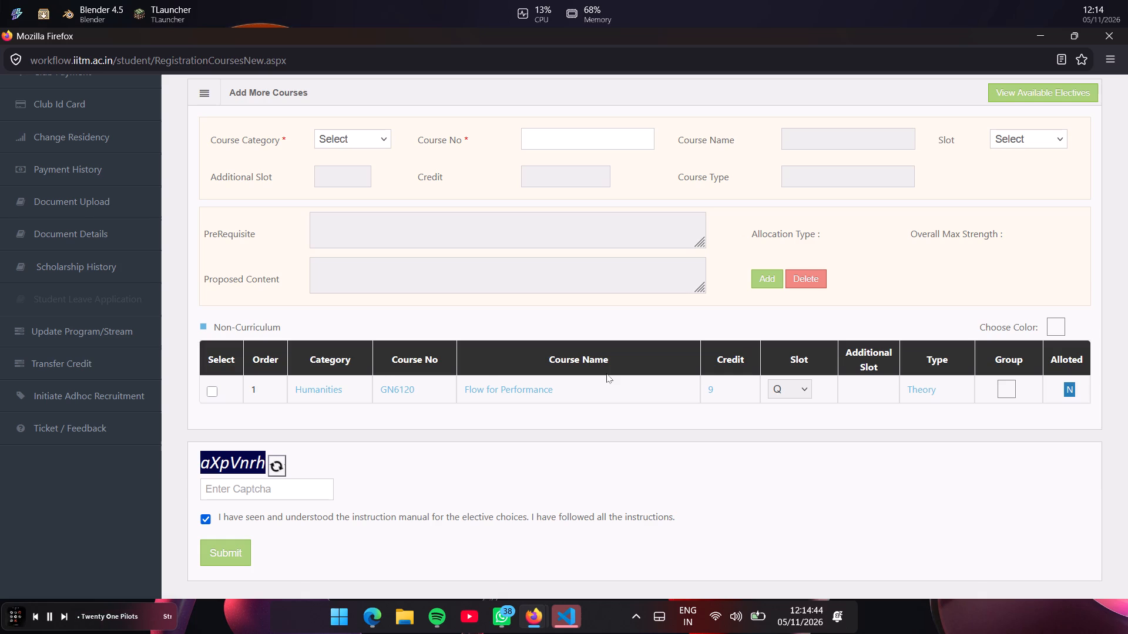
Open the list of available elective courses and browse it by course number, from the AM and AS courses onward.
left_click(1033, 86)
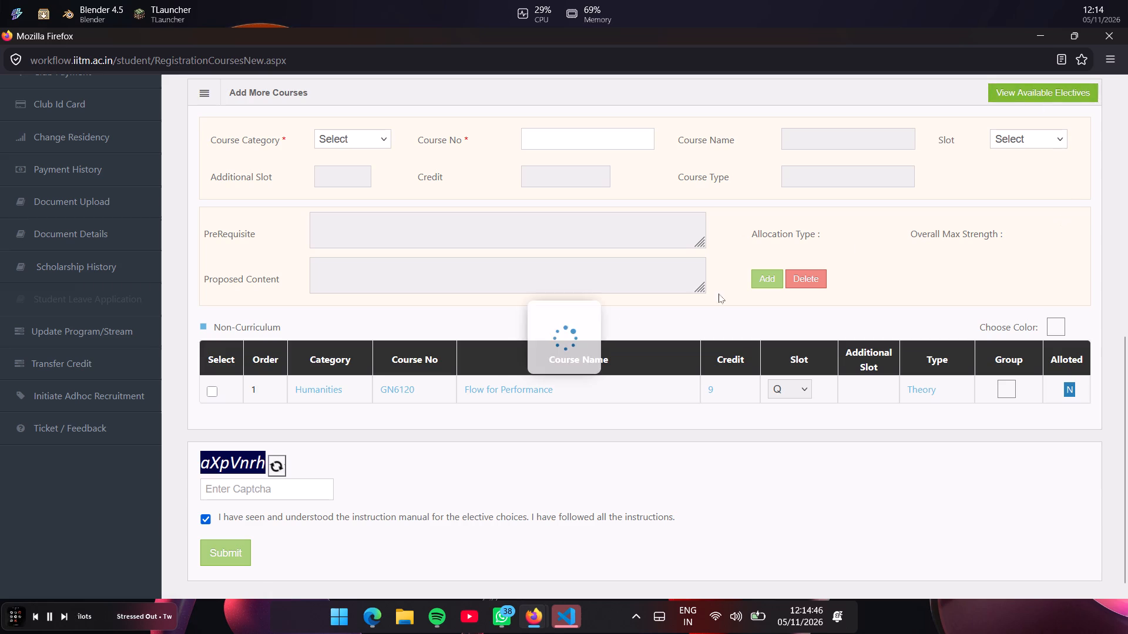
scroll(437, 307, "down", 6)
scroll(455, 317, "down", 15)
middle_click_drag(455, 317, 439, 404)
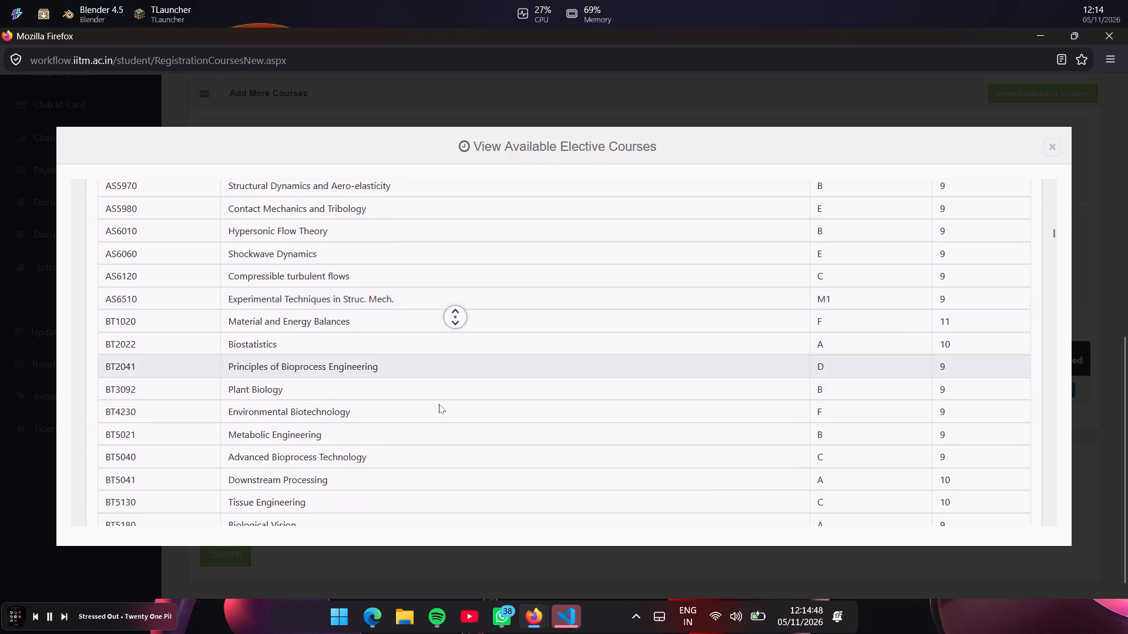
middle_click_drag(439, 404, 440, 405)
middle_click_drag(441, 406, 428, 467)
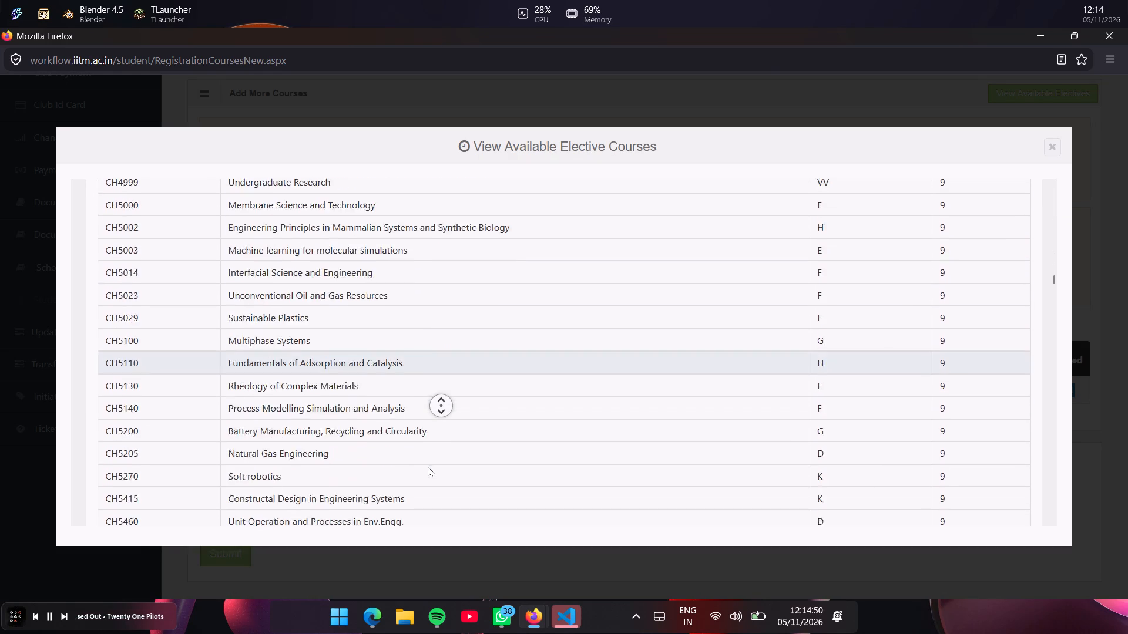
middle_click_drag(428, 467, 428, 464)
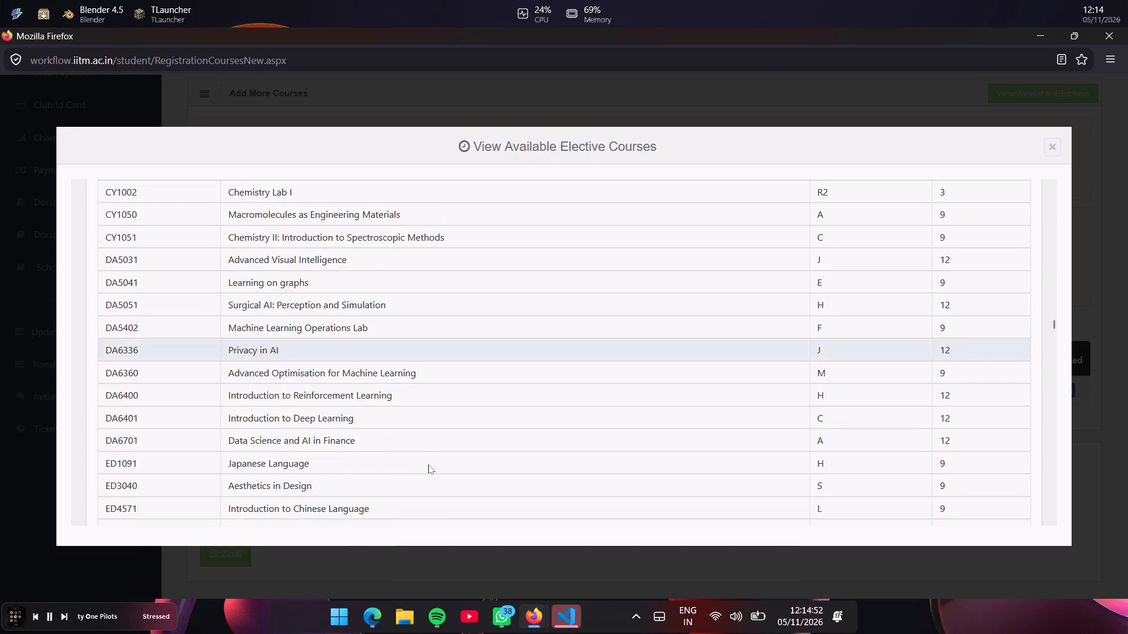
middle_click(418, 504)
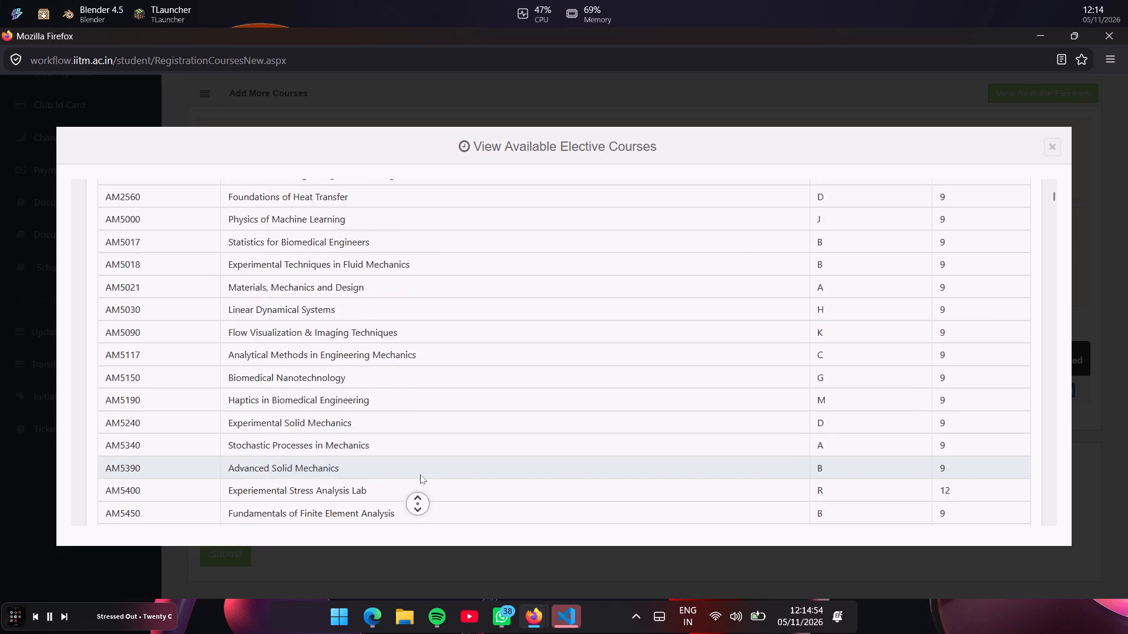
left_click(416, 500)
middle_click_drag(563, 314, 576, 632)
Examine the OB-coded NT-slot courses in the elective list, including OB2204 Machine Learning Foundations, with their slots and credits.
scroll(455, 406, "up", 12)
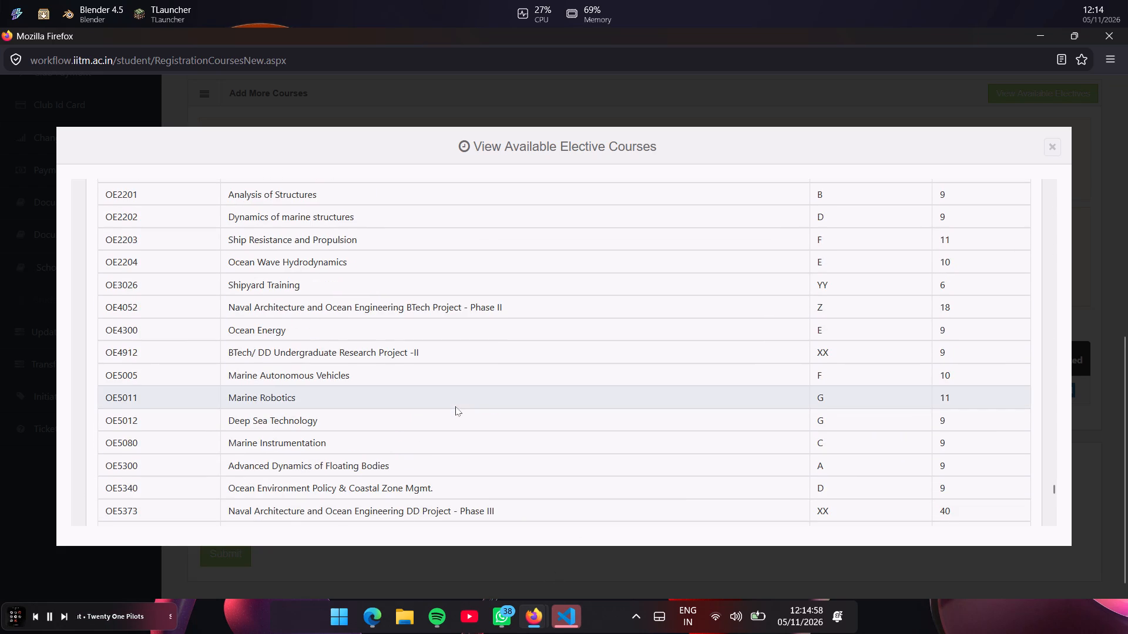
scroll(455, 406, "up", 7)
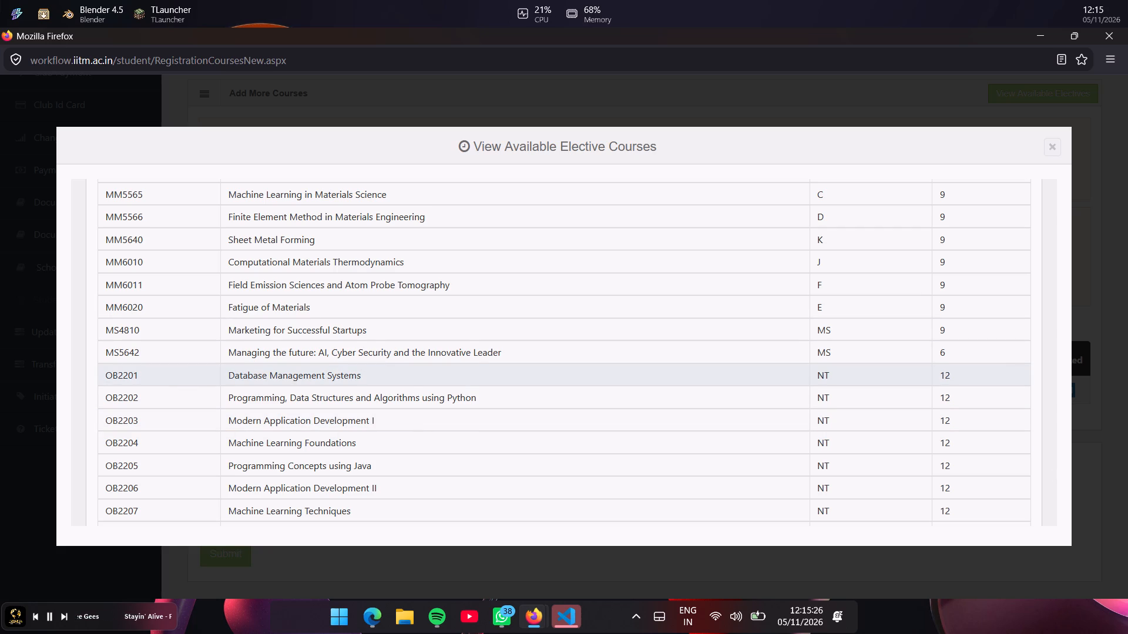
scroll(358, 374, "down", 1)
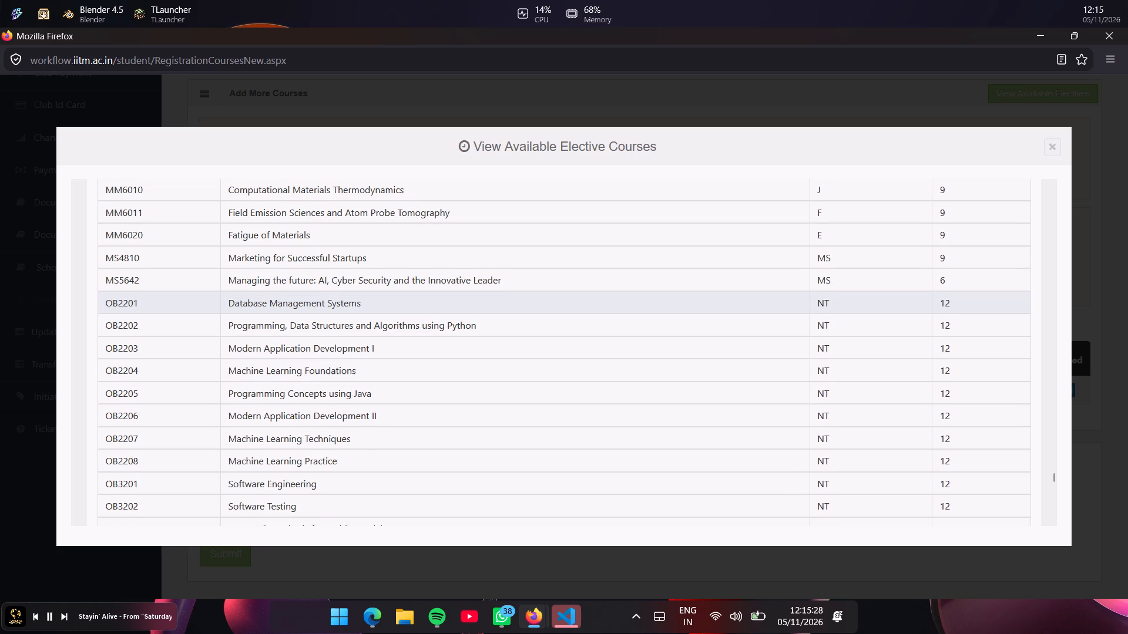
scroll(358, 374, "up", 1)
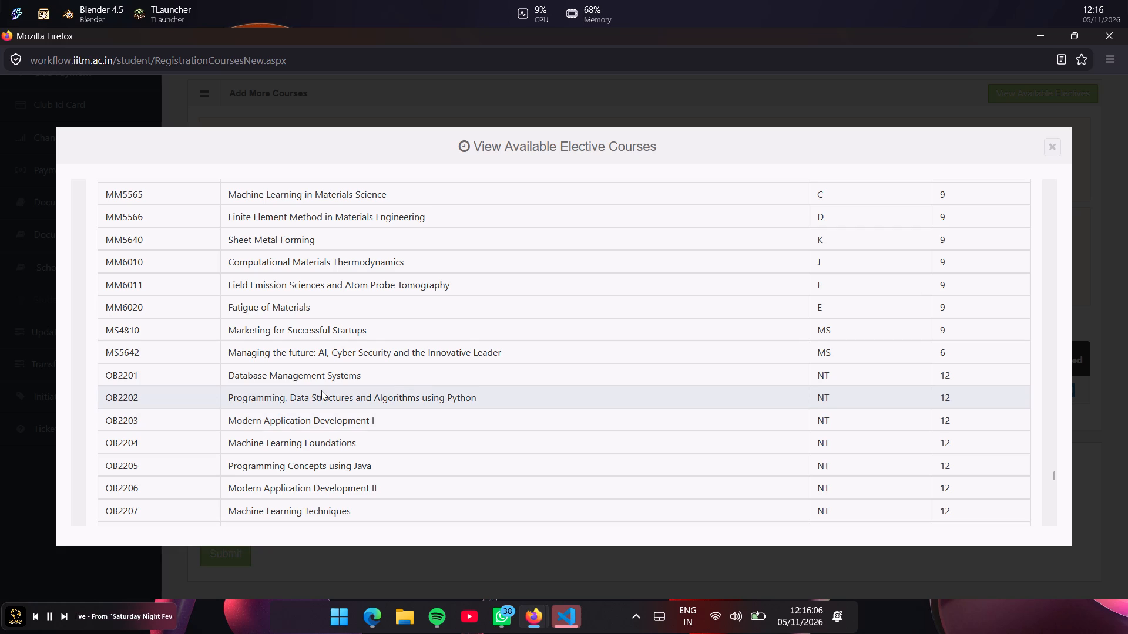
scroll(321, 390, "down", 1)
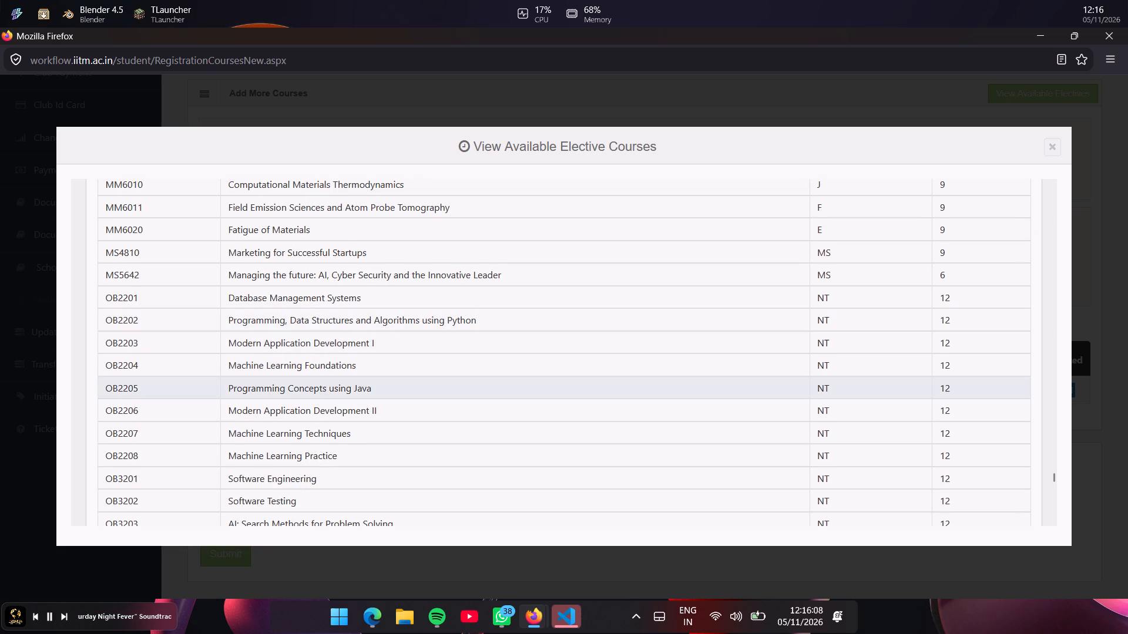
left_click_drag(228, 363, 362, 363)
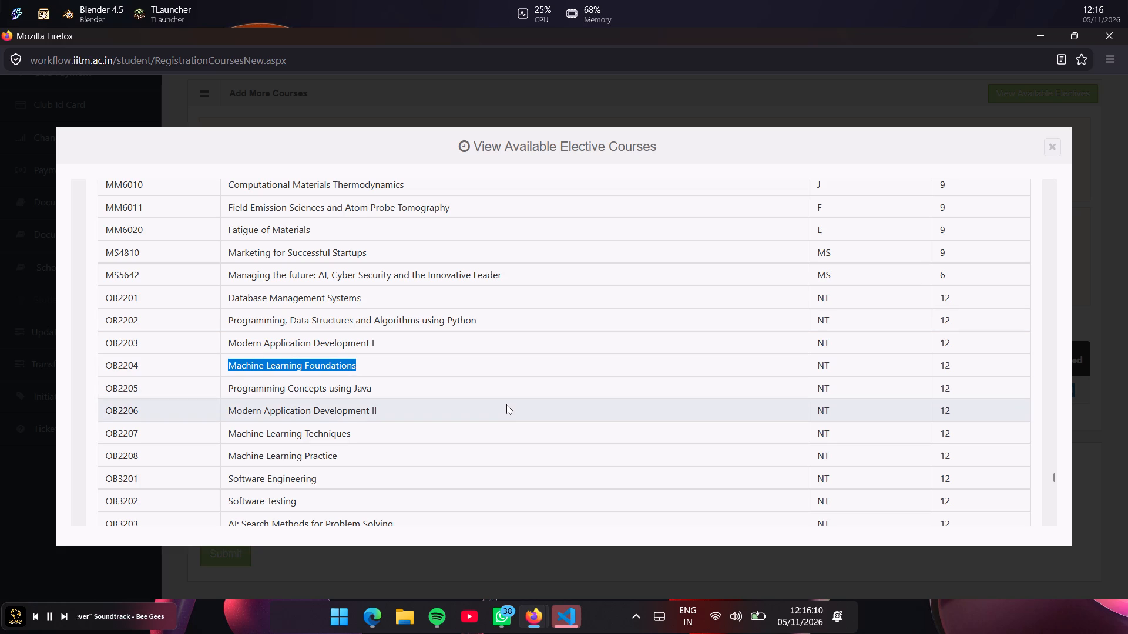
left_click(425, 365)
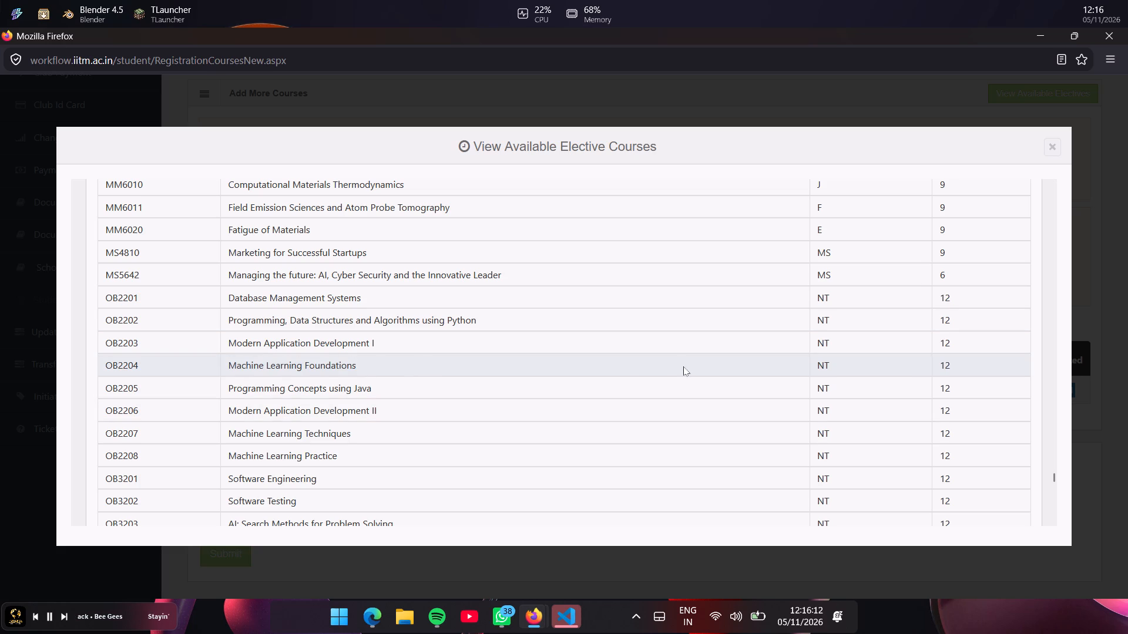
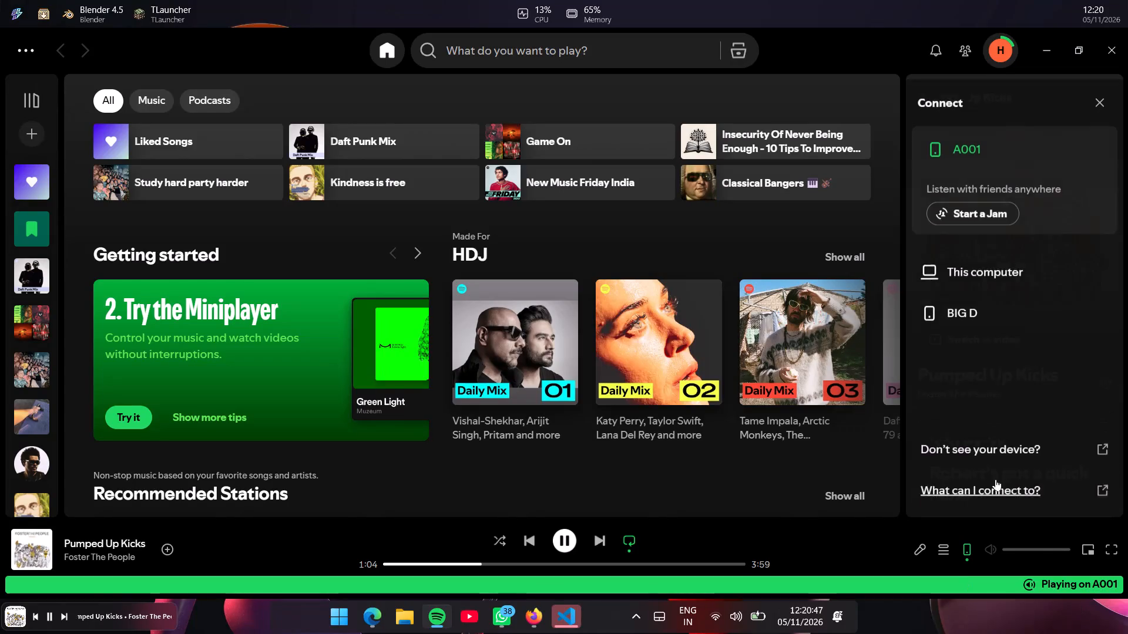
Transfer the Spotify playback from the phone to this computer and put the player away.
left_click(1001, 269)
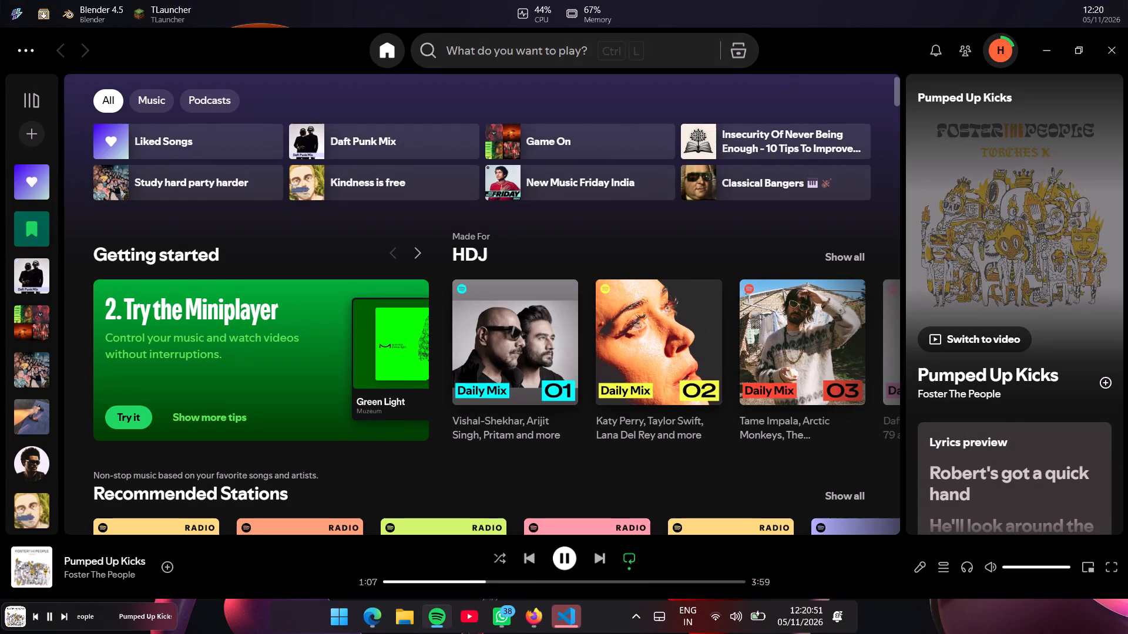
left_click(1052, 55)
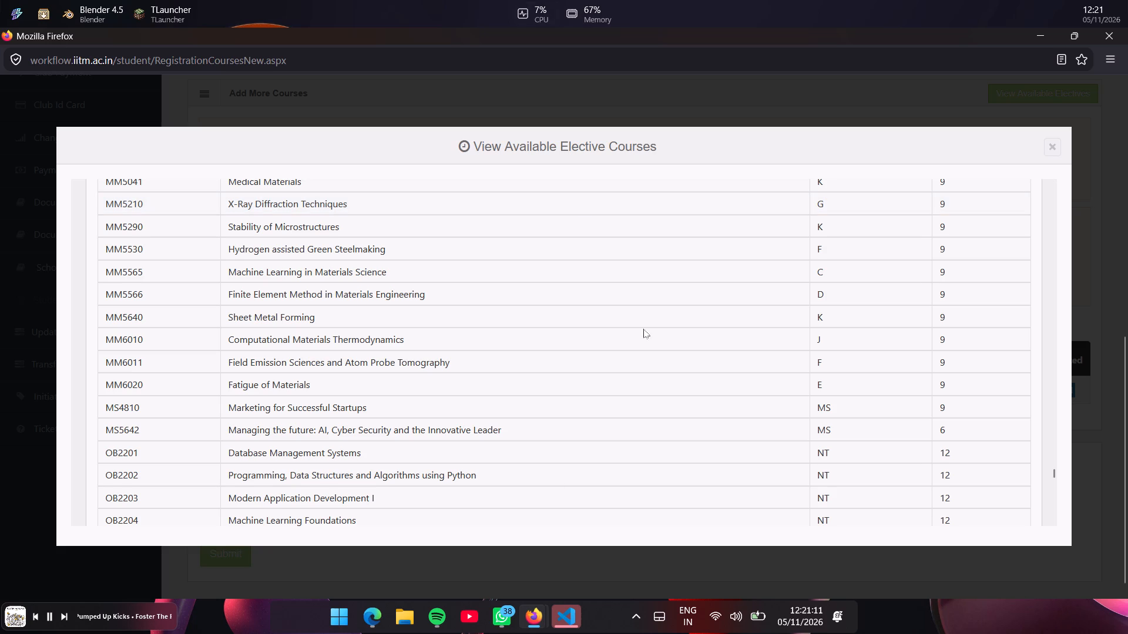
Examine the OB-coded courses in the elective list, especially OB2202 Programming, Data Structures and Algorithms using Python, and close the list.
scroll(521, 487, "down", 4)
scroll(395, 397, "up", 2)
left_click_drag(234, 318, 461, 320)
left_click(506, 319)
left_click_drag(505, 318, 503, 318)
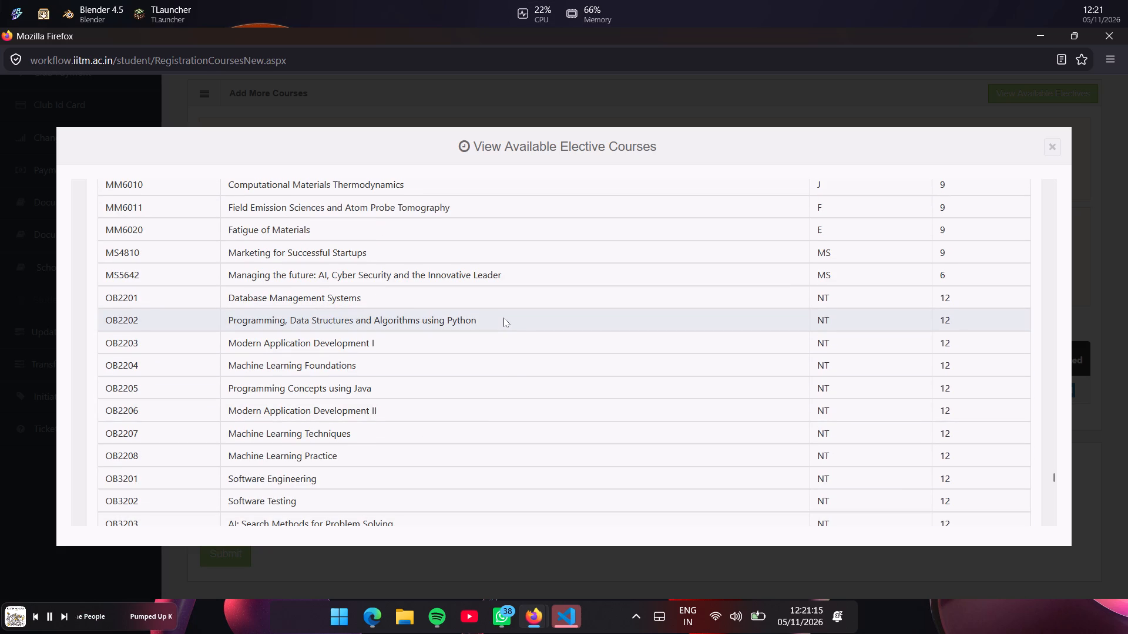
left_click_drag(503, 318, 223, 313)
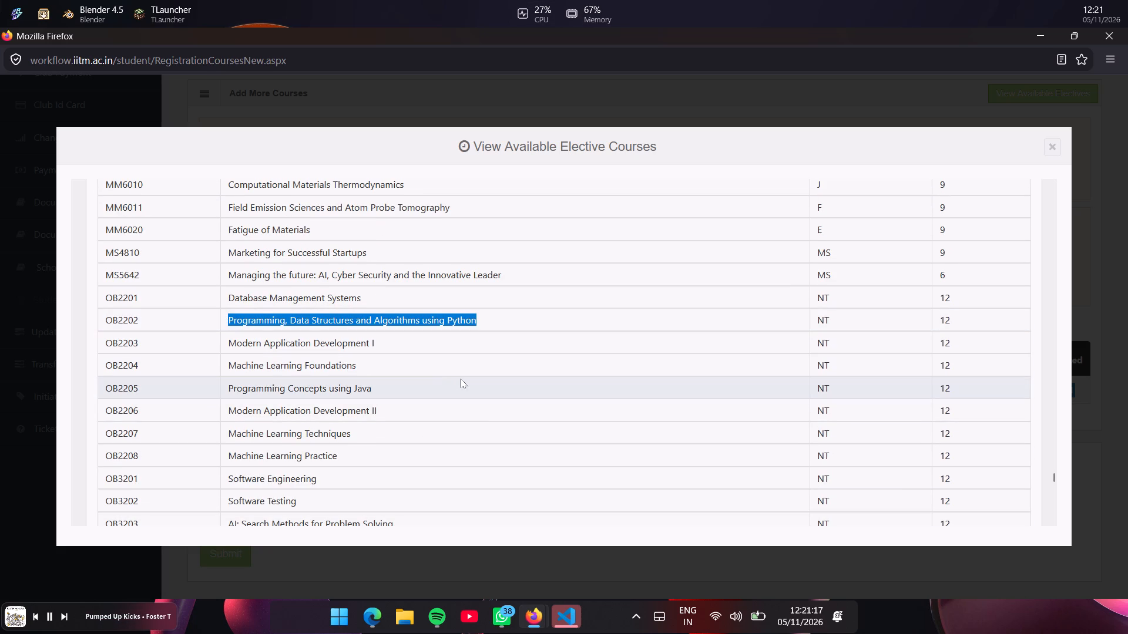
scroll(448, 379, "down", 1)
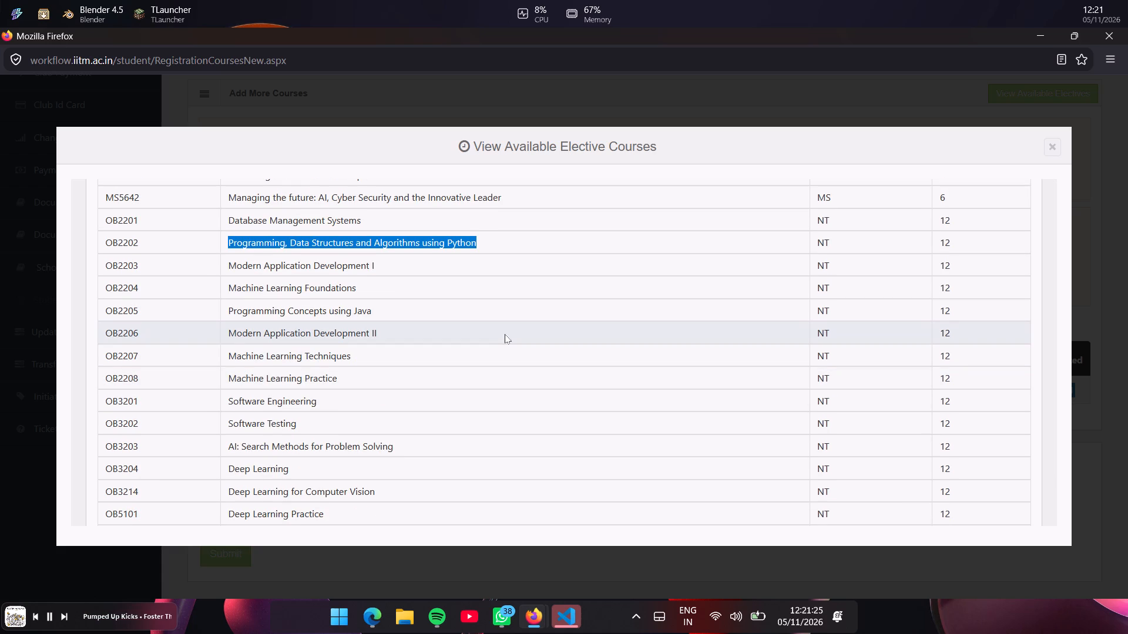
scroll(364, 333, "up", 1)
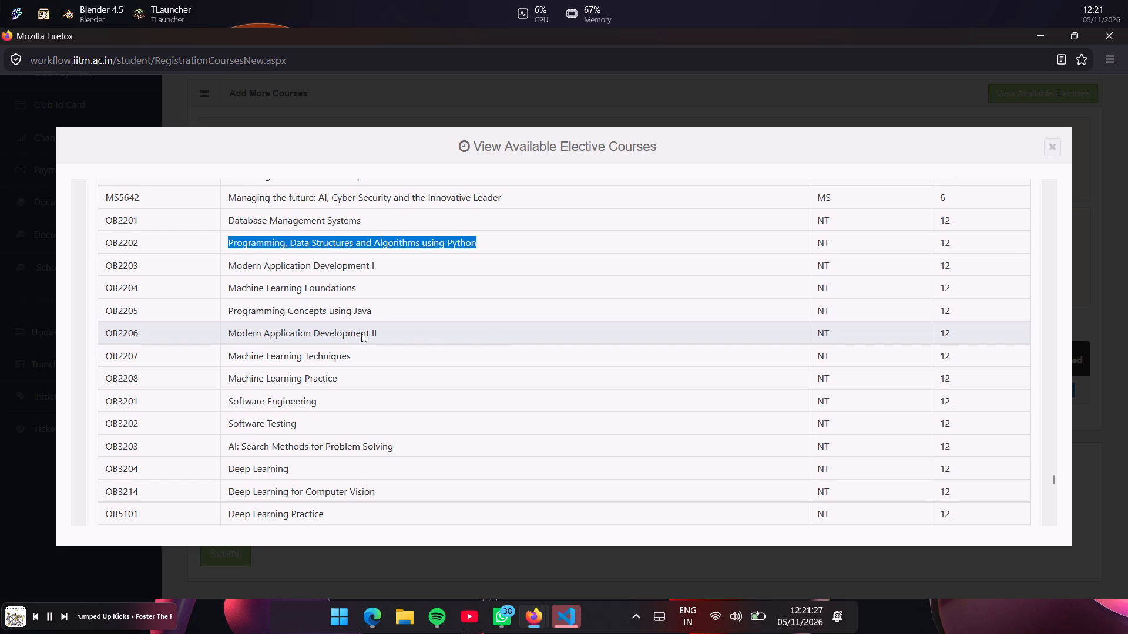
left_click(1049, 144)
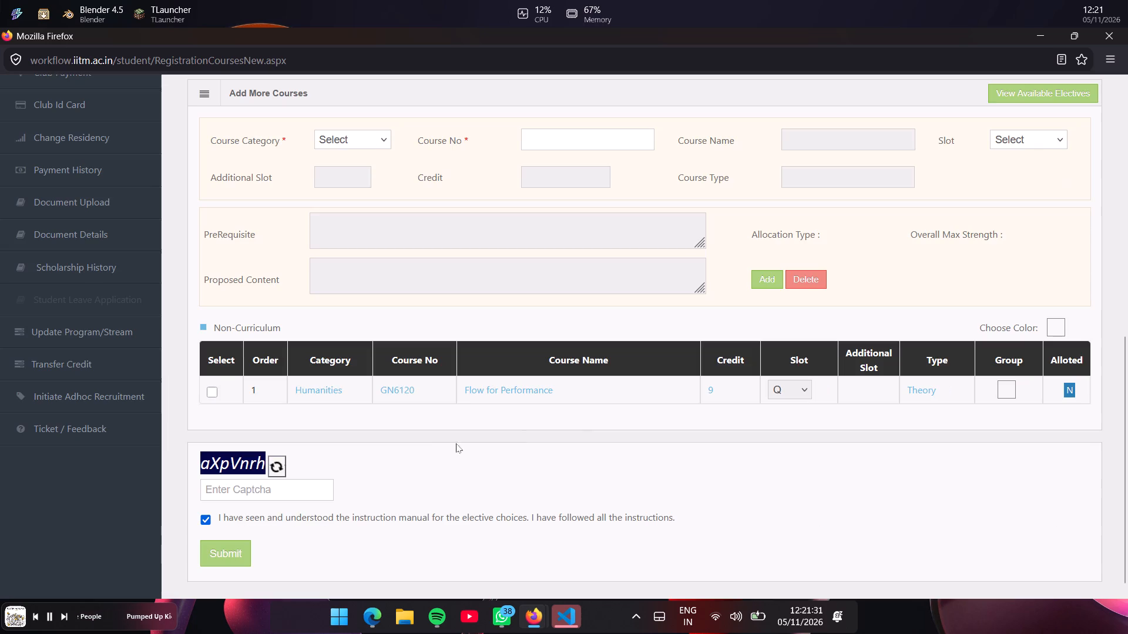
Enter OB2202 as the course number for the additional course and load its details.
left_click(374, 140)
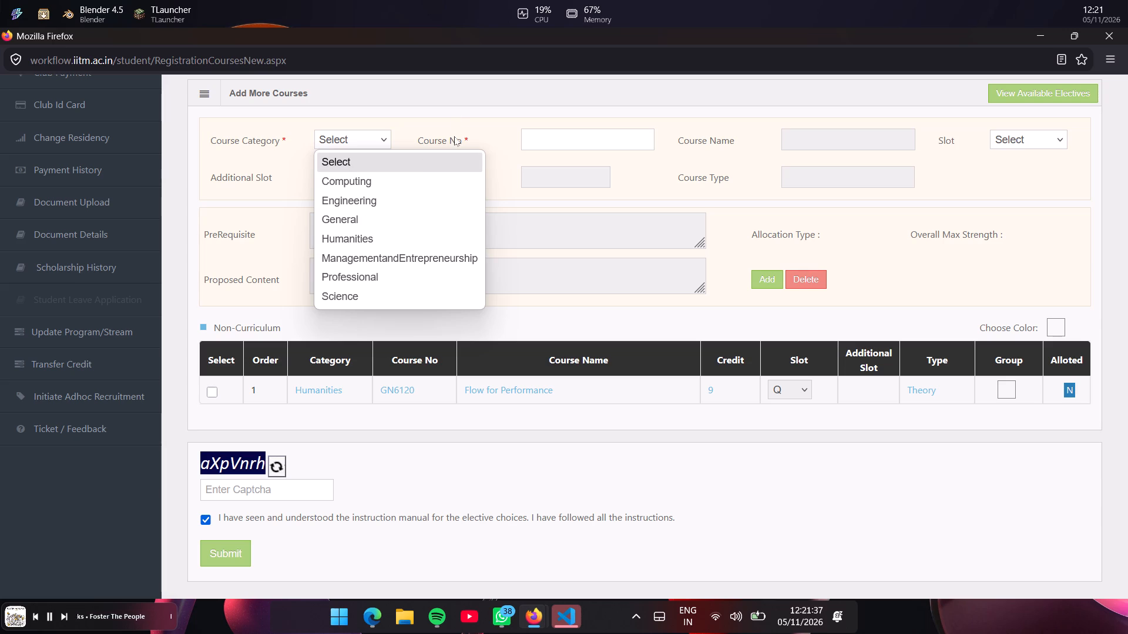
left_click(592, 143)
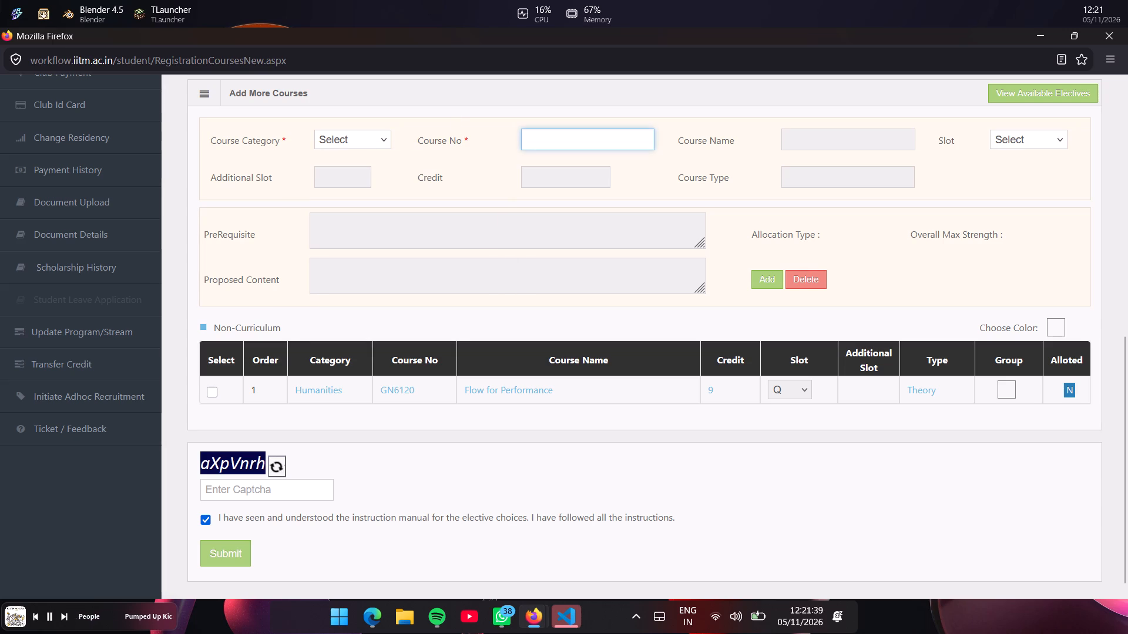
type("OB")
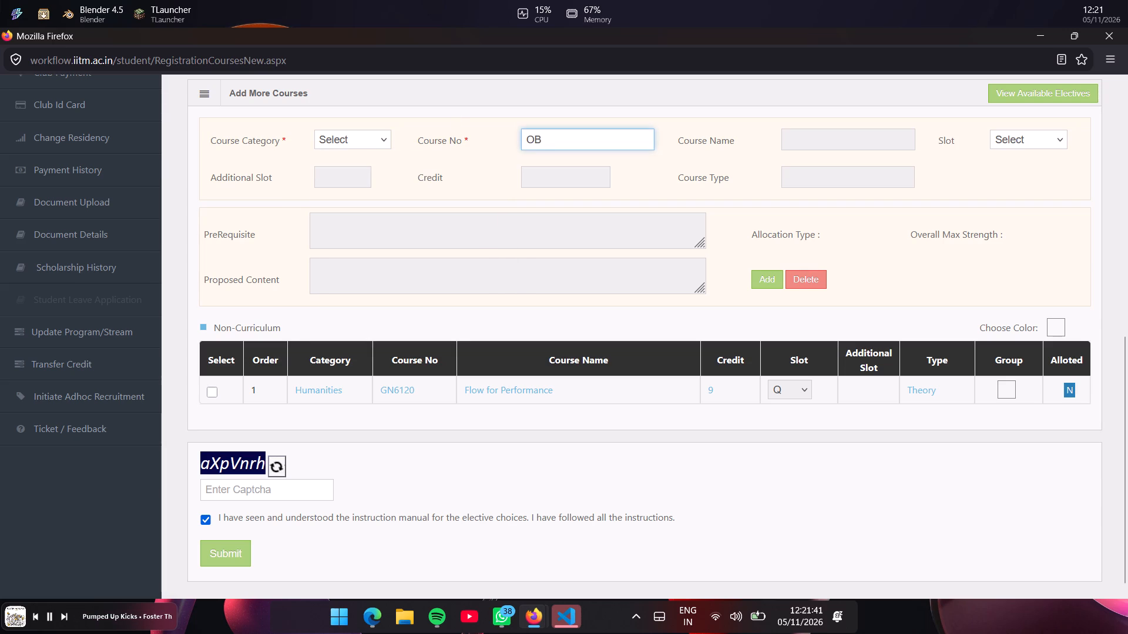
type("2202")
scroll(583, 143, "down", 1)
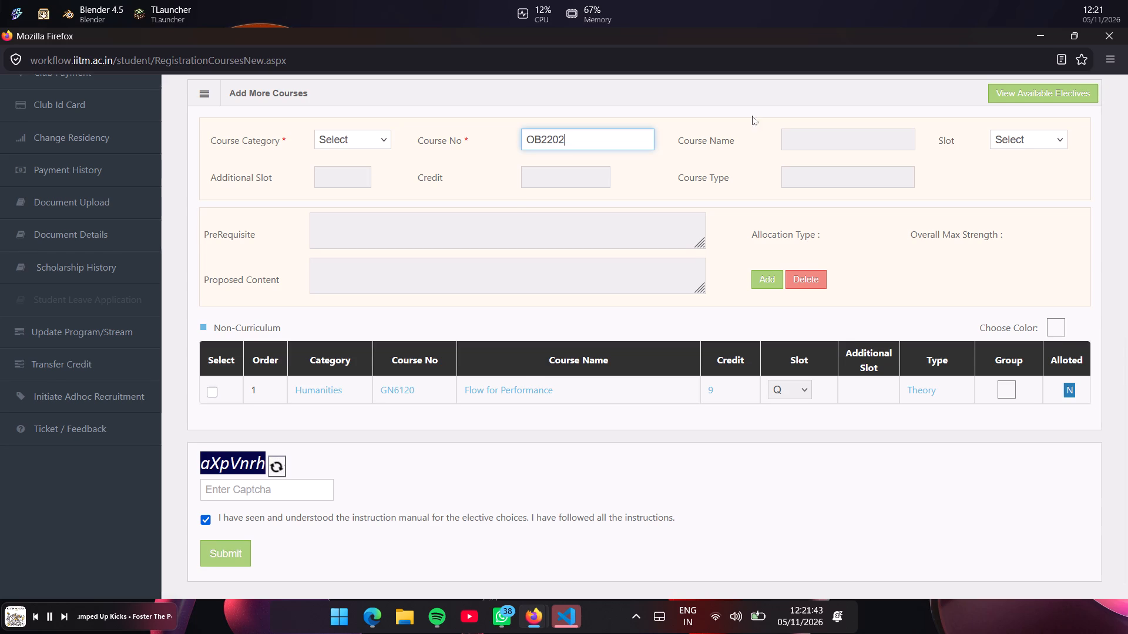
left_click_drag(892, 238, 901, 240)
left_click(642, 164)
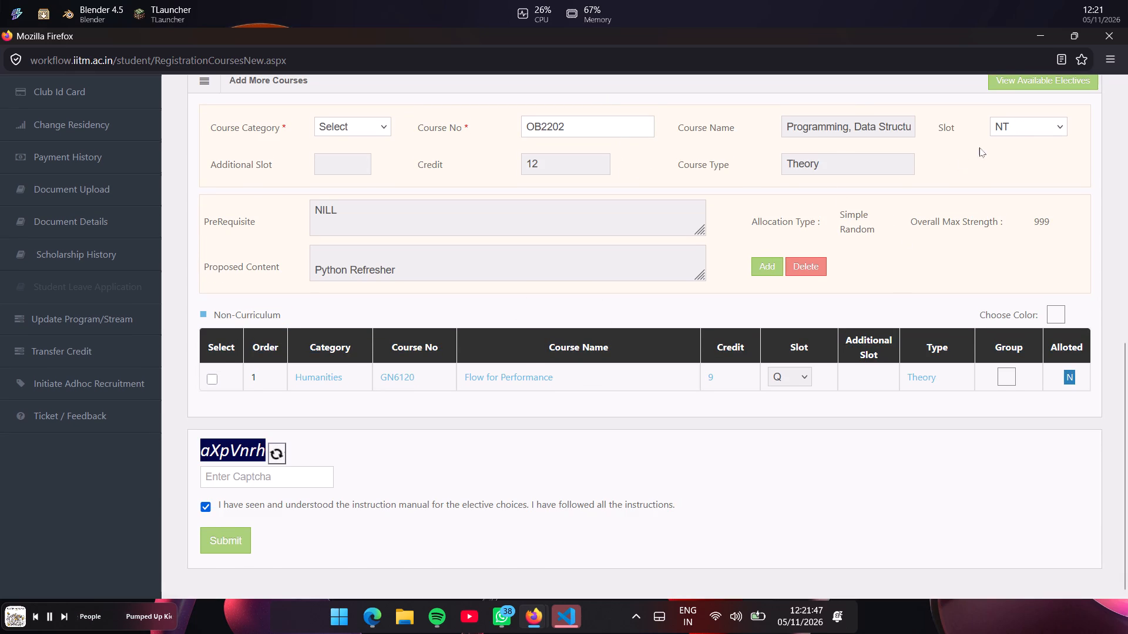
Review the course category choices for OB2202, recheck the OB-coded courses in the available electives list, and close it.
left_click(374, 121)
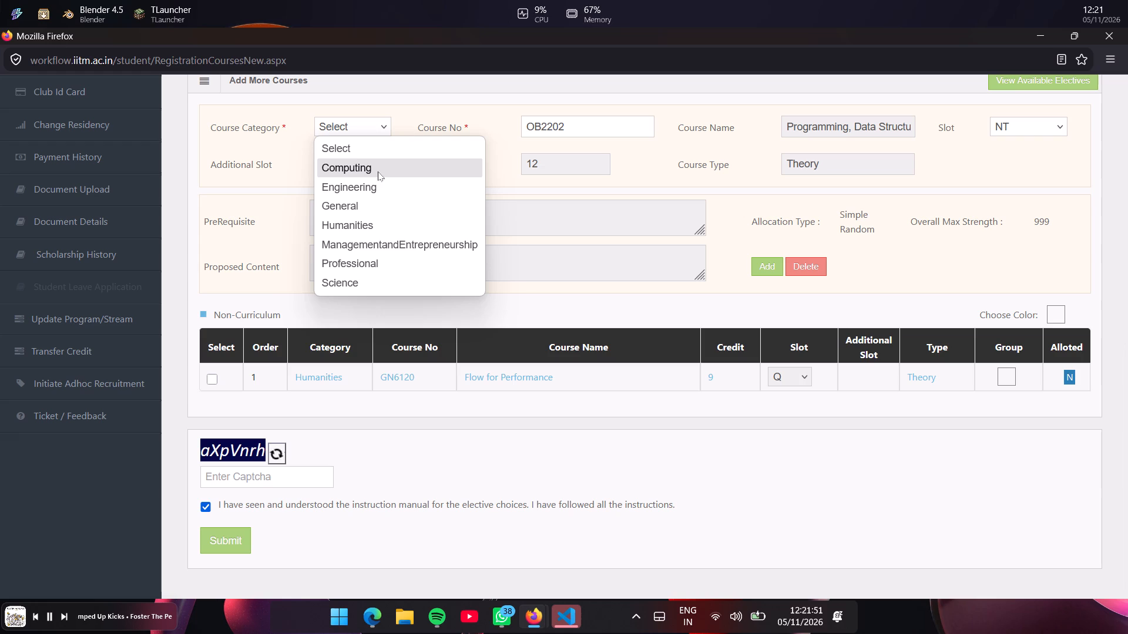
scroll(1006, 191, "up", 1)
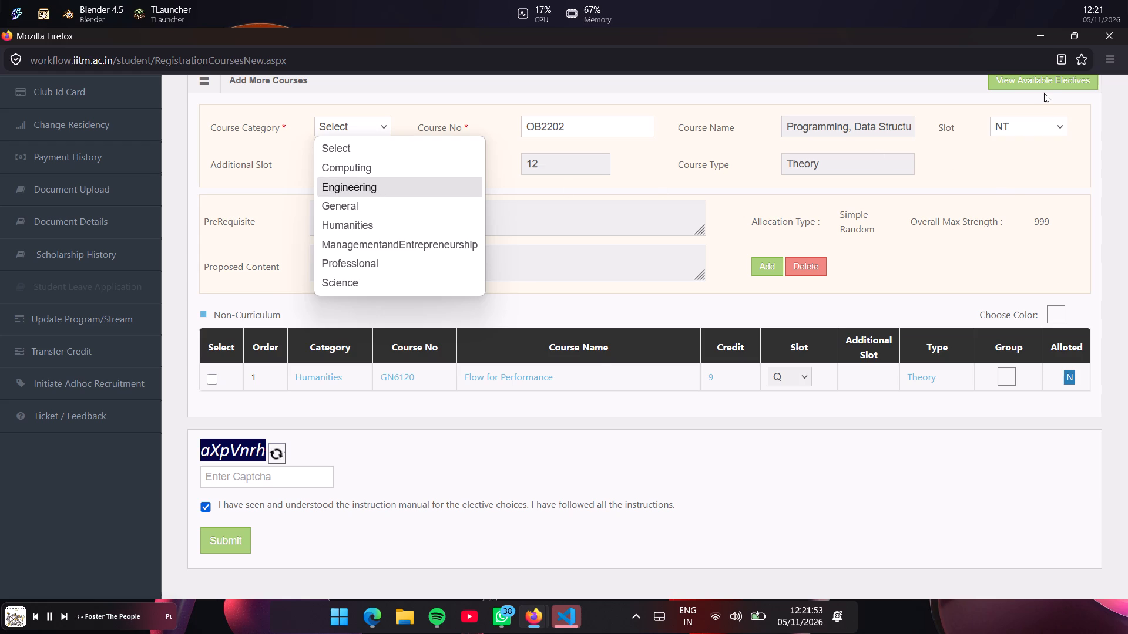
left_click(1047, 80)
scroll(544, 349, "down", 3)
middle_click_drag(536, 342, 500, 490)
scroll(481, 423, "up", 5)
scroll(454, 383, "up", 12)
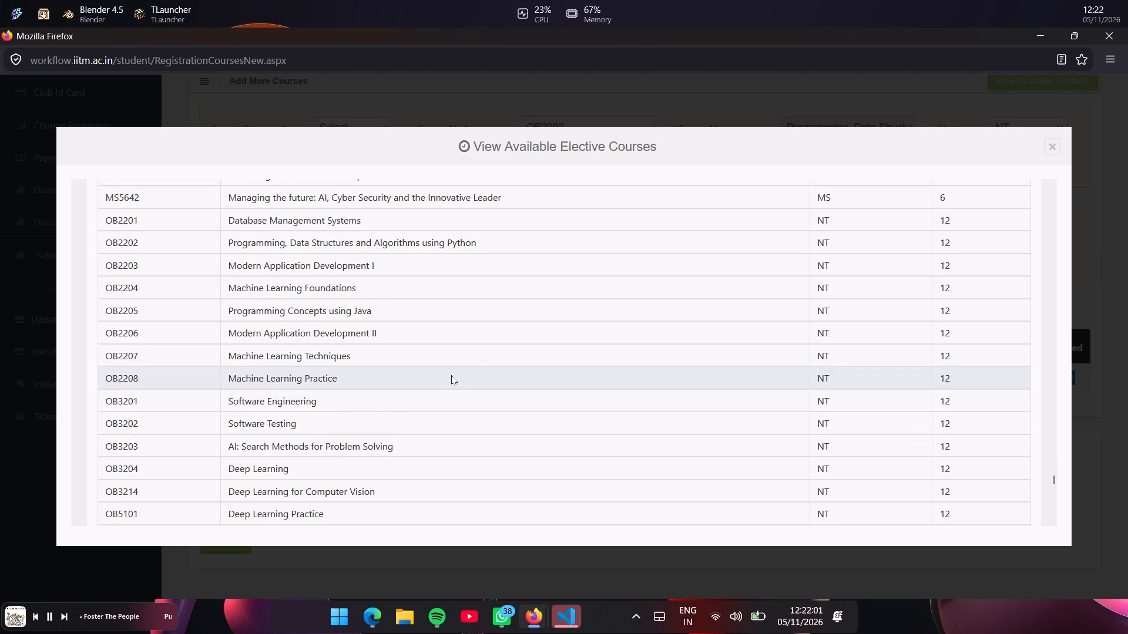
left_click(1041, 146)
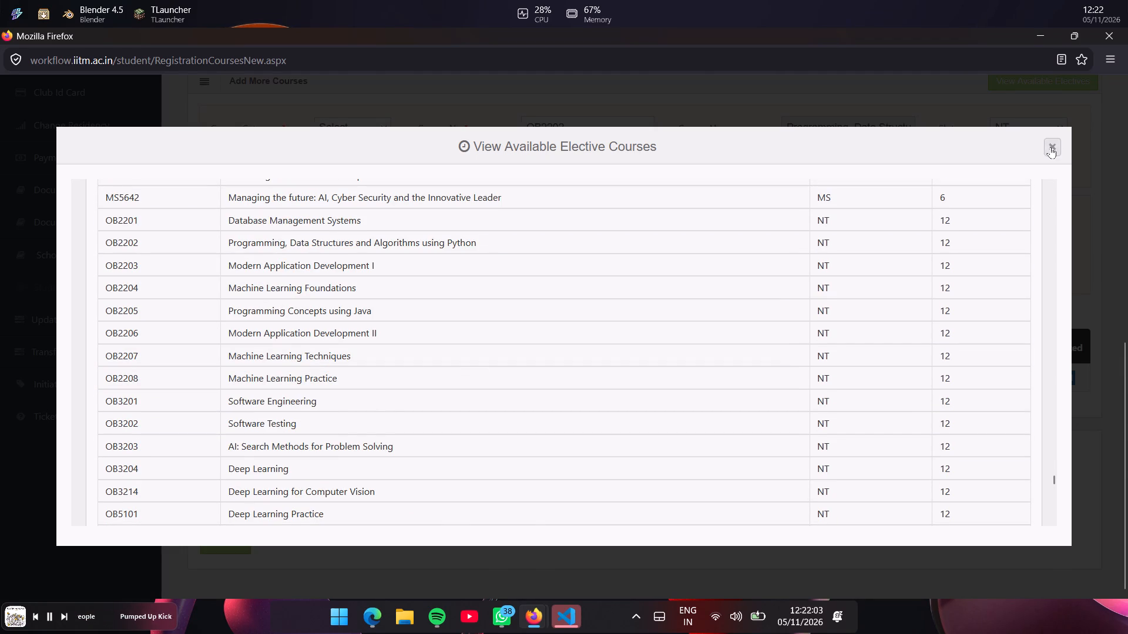
left_click(1050, 147)
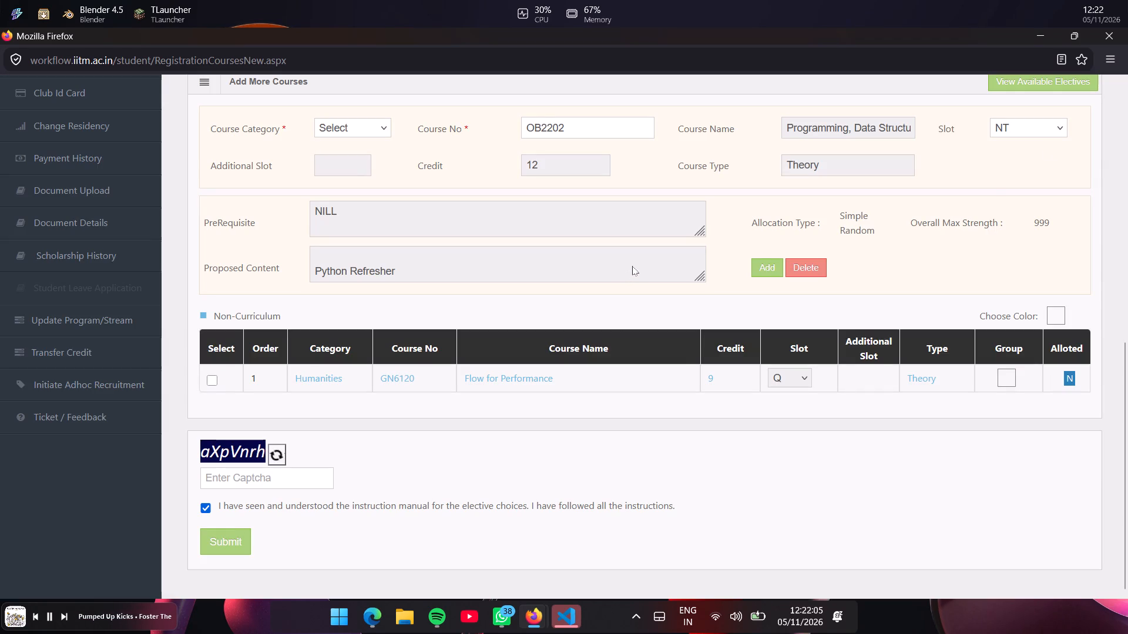
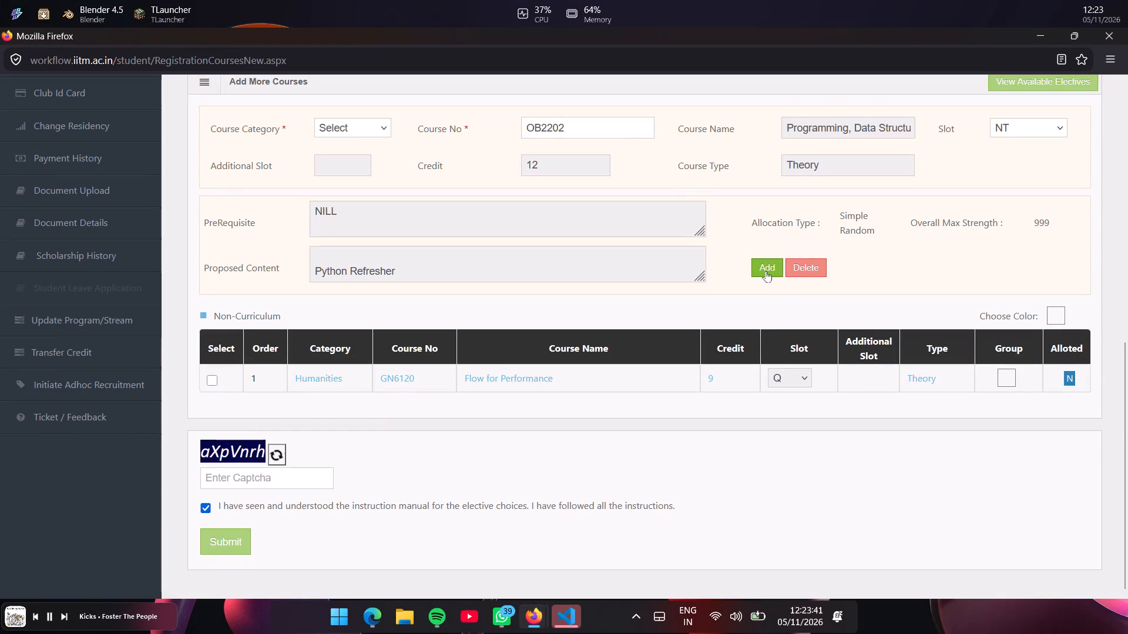
Set the course category to Computing for OB2202 and add it to the non-curriculum courses in slot NT.
scroll(395, 235, "down", 1)
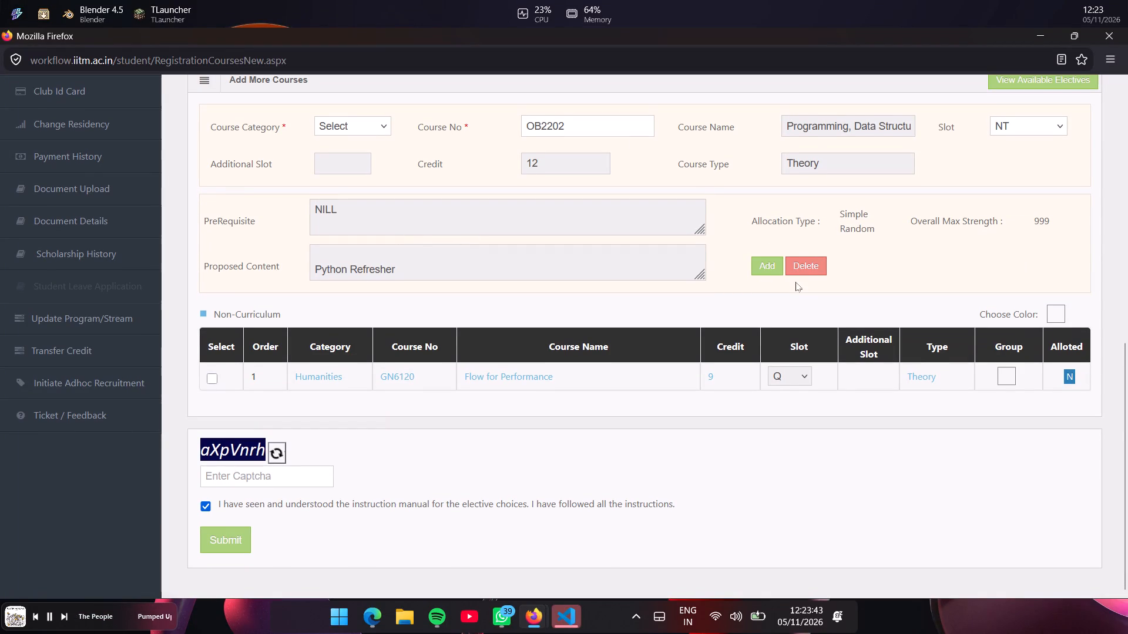
left_click(762, 267)
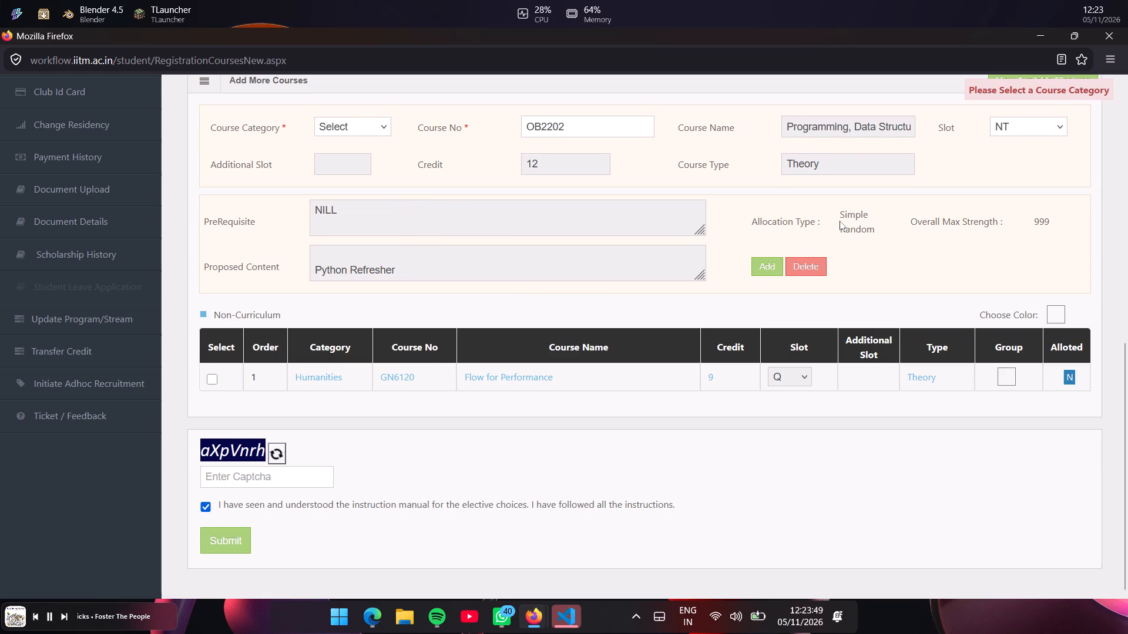
scroll(840, 221, "up", 1)
left_click(380, 200)
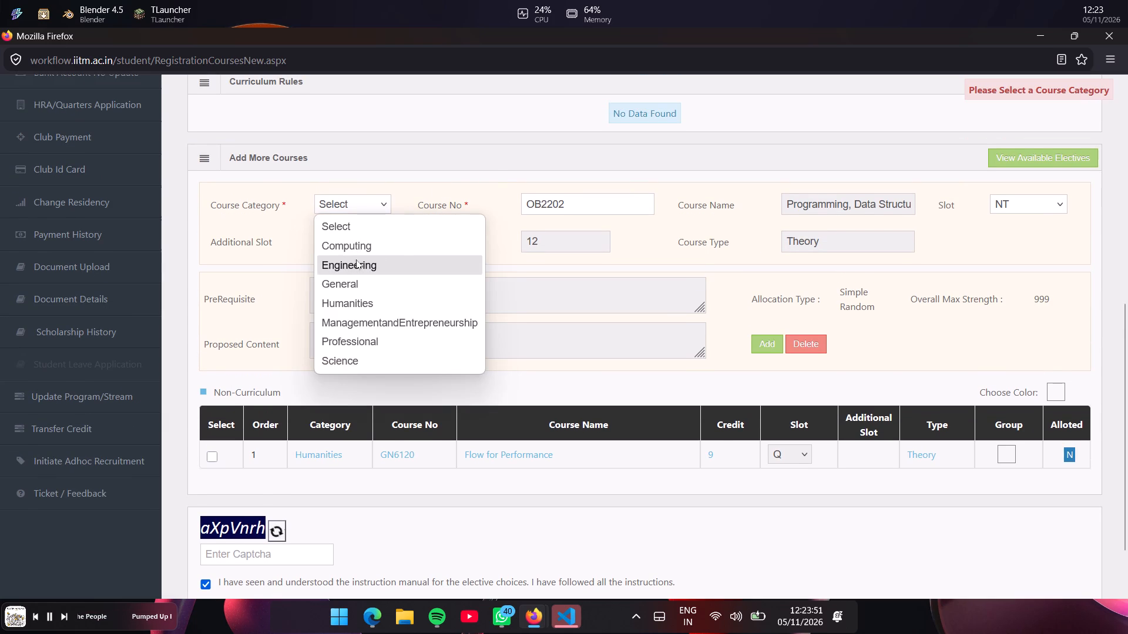
left_click(400, 238)
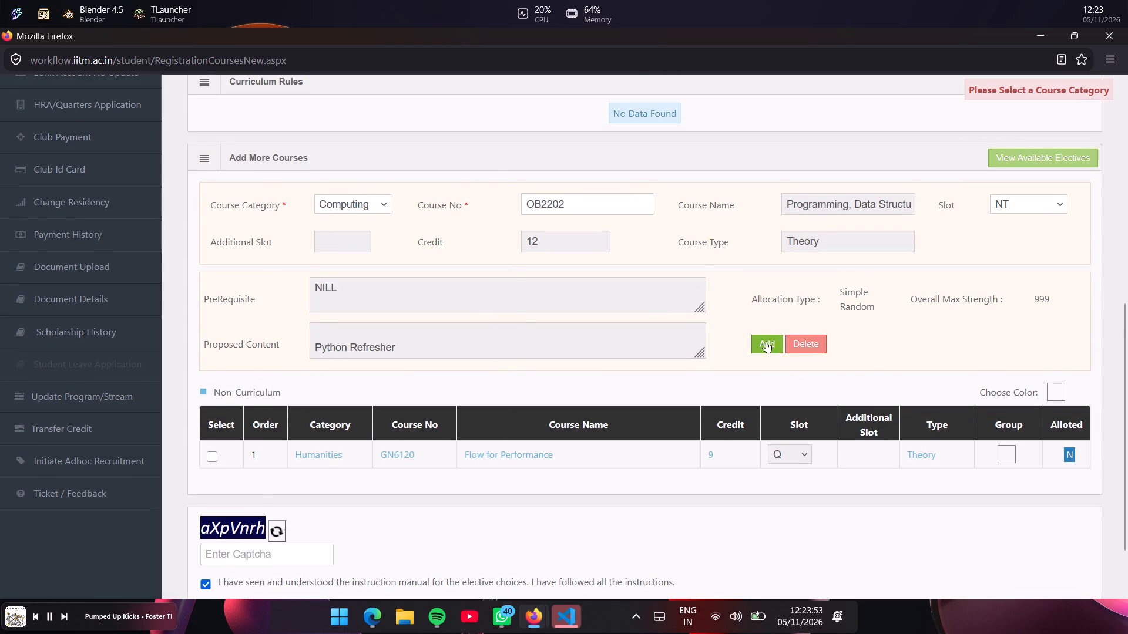
left_click(1056, 200)
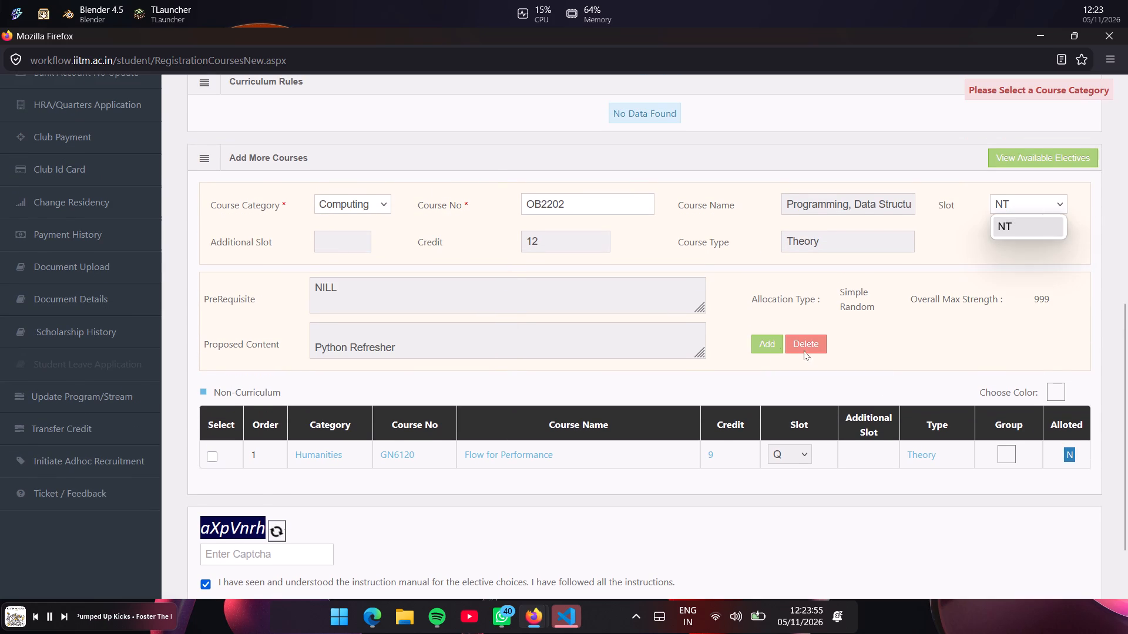
left_click(771, 341)
scroll(923, 299, "down", 1)
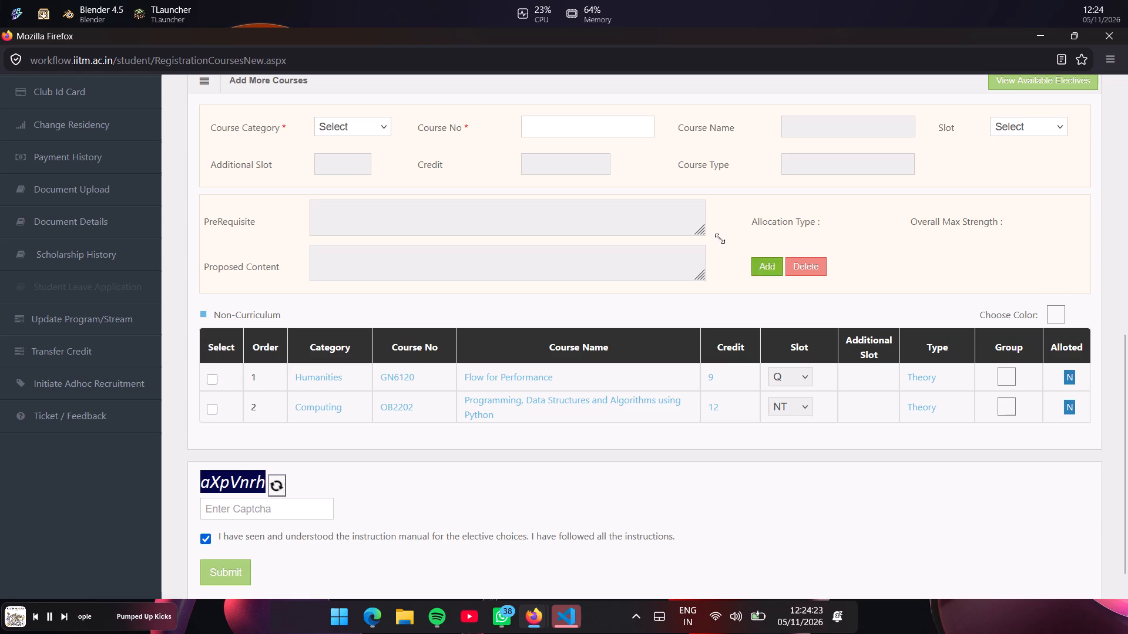
Open the available electives list and browse through the AS, ED and EE course groups.
scroll(658, 173, "up", 2)
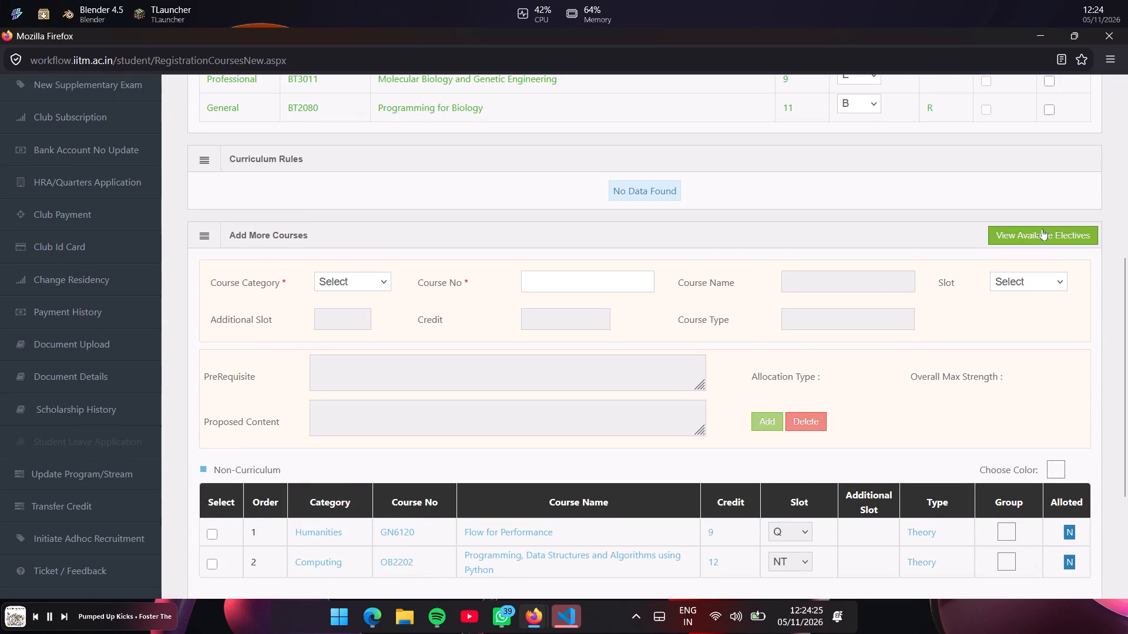
left_click(1042, 228)
middle_click_drag(454, 301, 434, 407)
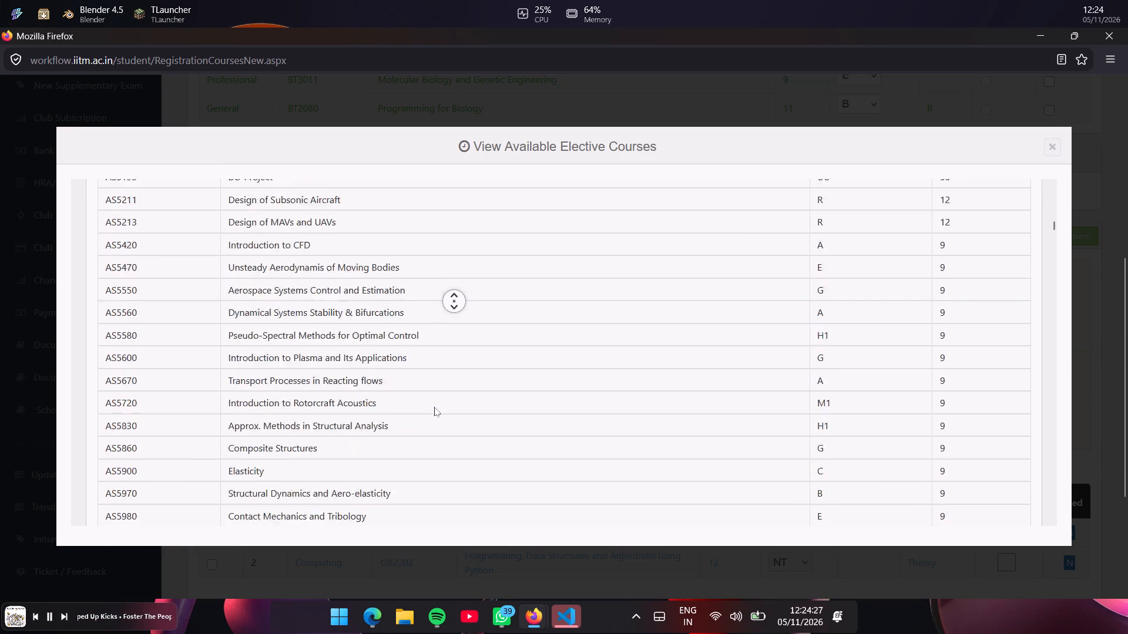
middle_click_drag(434, 407, 434, 407)
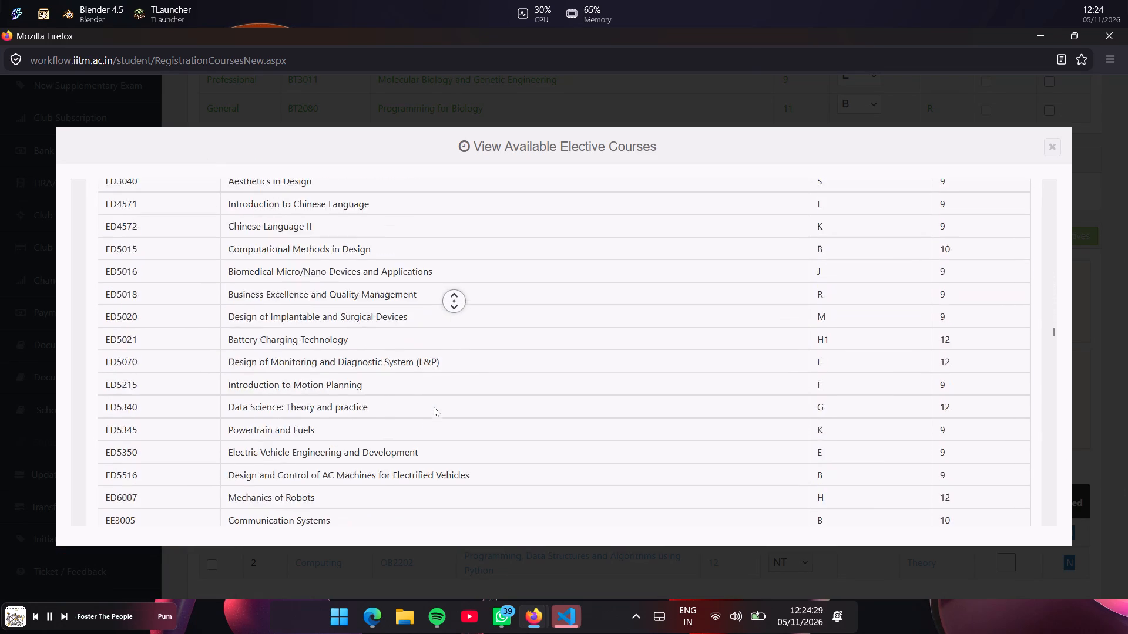
middle_click_drag(434, 407, 434, 406)
middle_click_drag(425, 430, 341, 500)
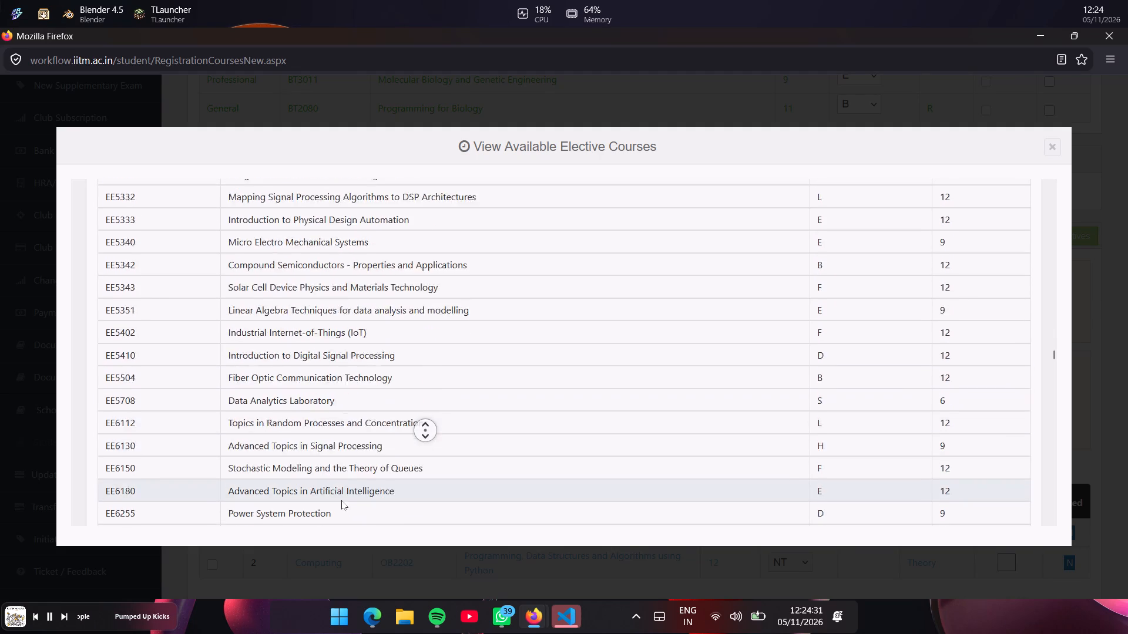
middle_click_drag(341, 500, 329, 497)
scroll(411, 377, "up", 9)
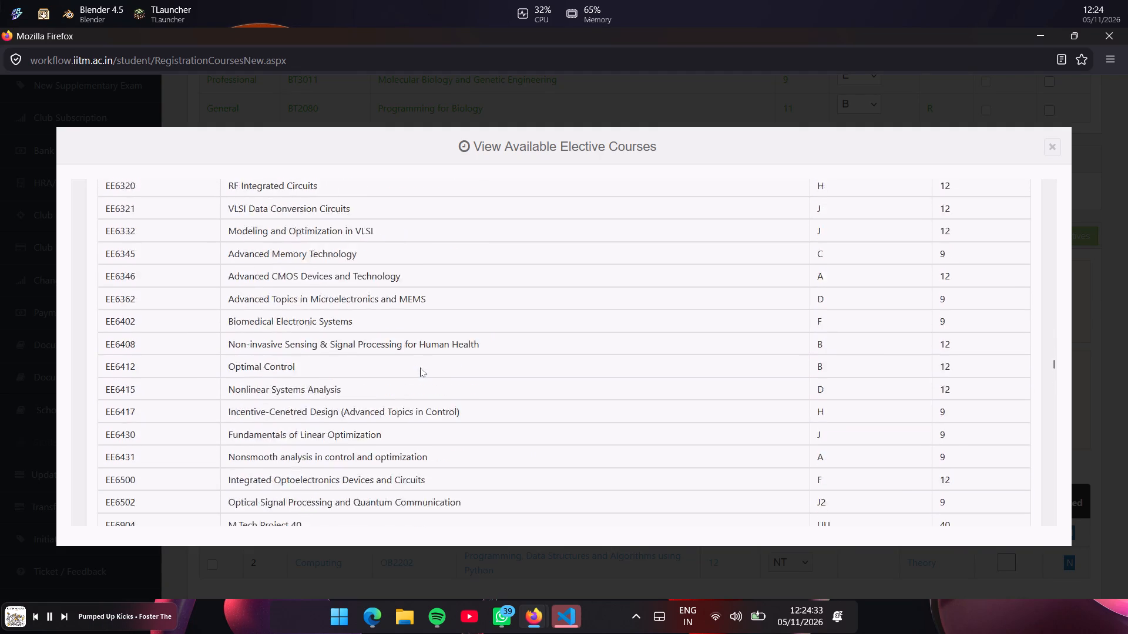
scroll(428, 362, "up", 5)
scroll(488, 357, "up", 10)
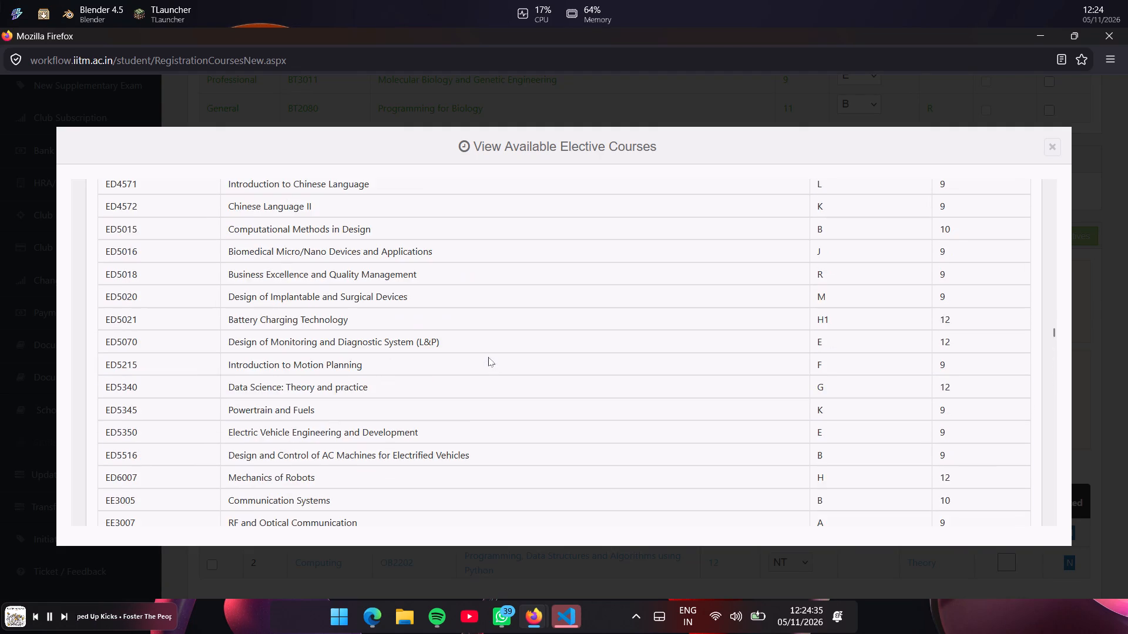
scroll(488, 357, "up", 5)
Examine the slot and credits of ED1091 Japanese Language in the electives list, and close the list.
scroll(488, 357, "down", 4)
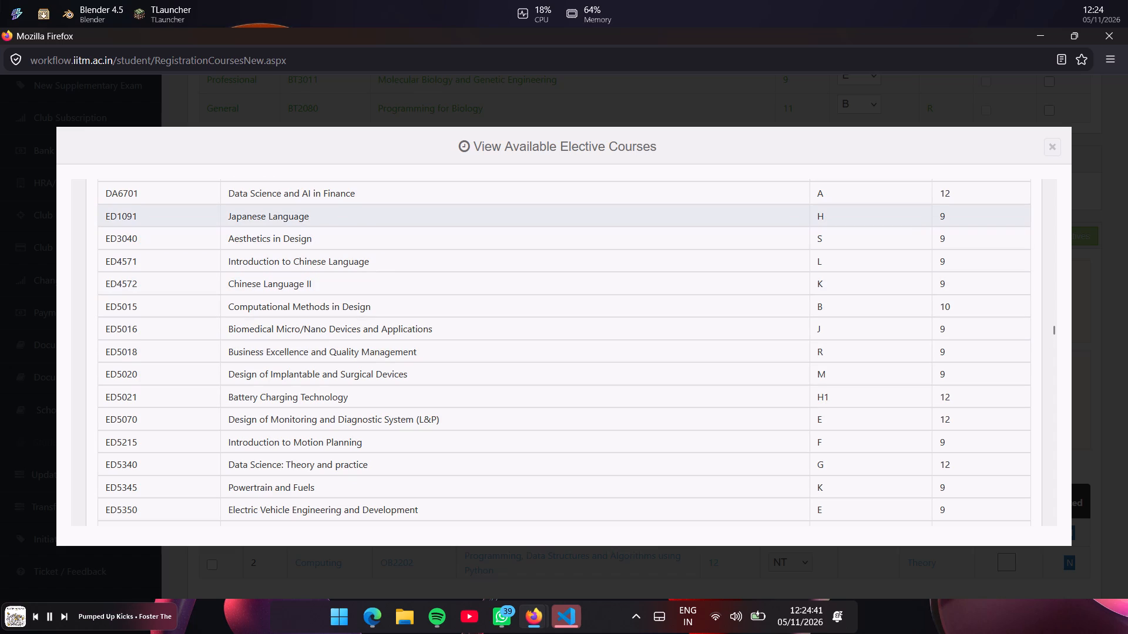
left_click_drag(327, 222, 190, 220)
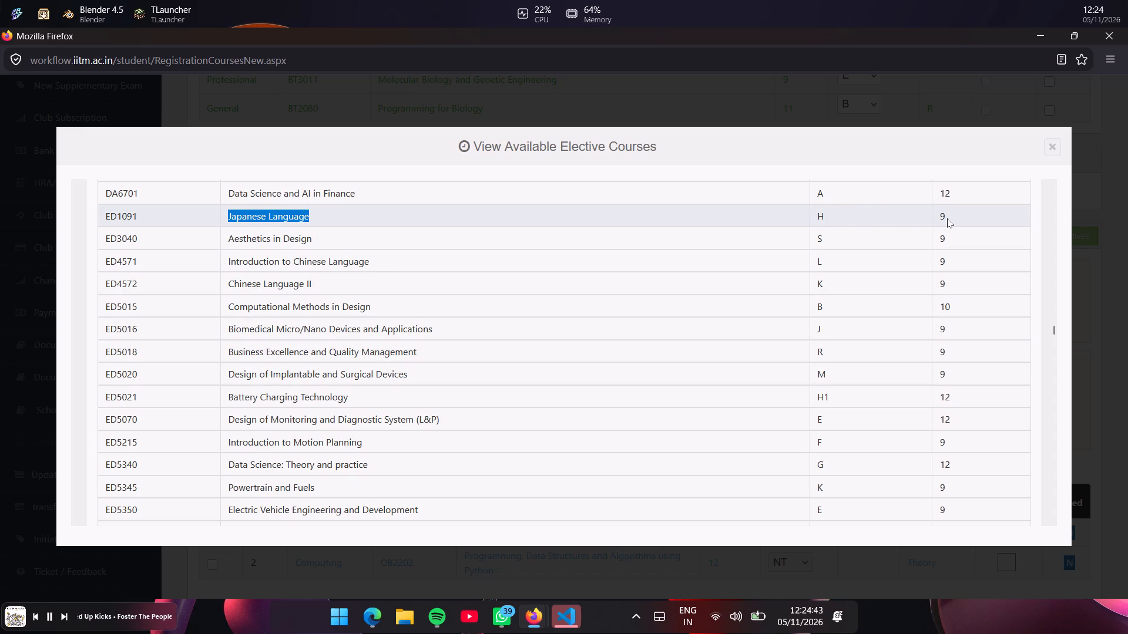
scroll(854, 238, "up", 2)
left_click_drag(837, 372, 802, 373)
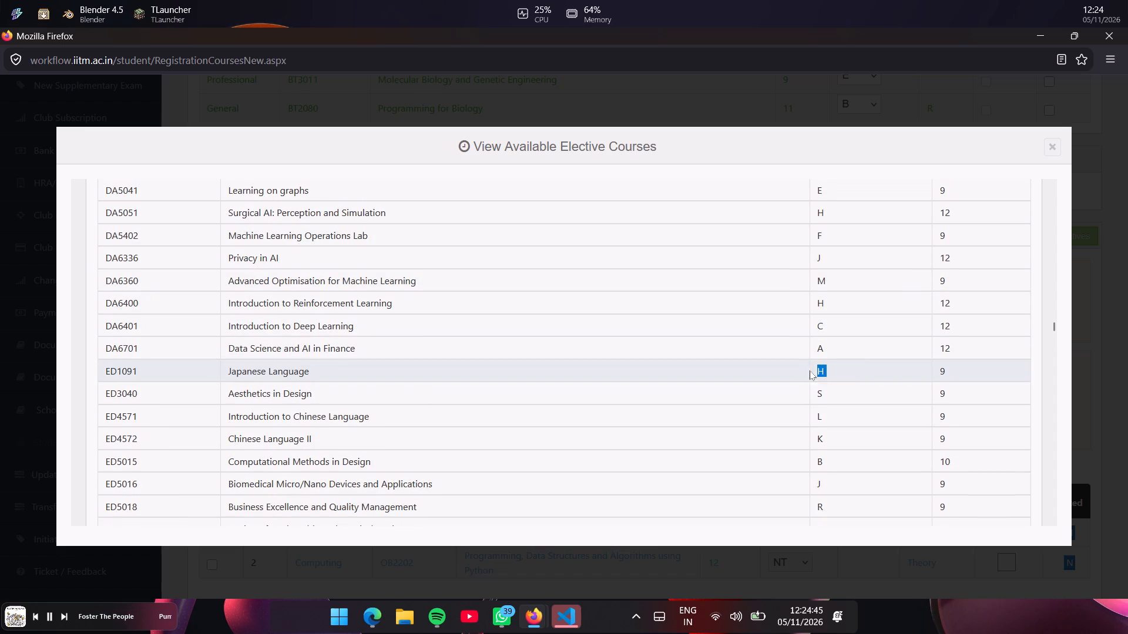
left_click(960, 368)
left_click_drag(959, 369, 105, 370)
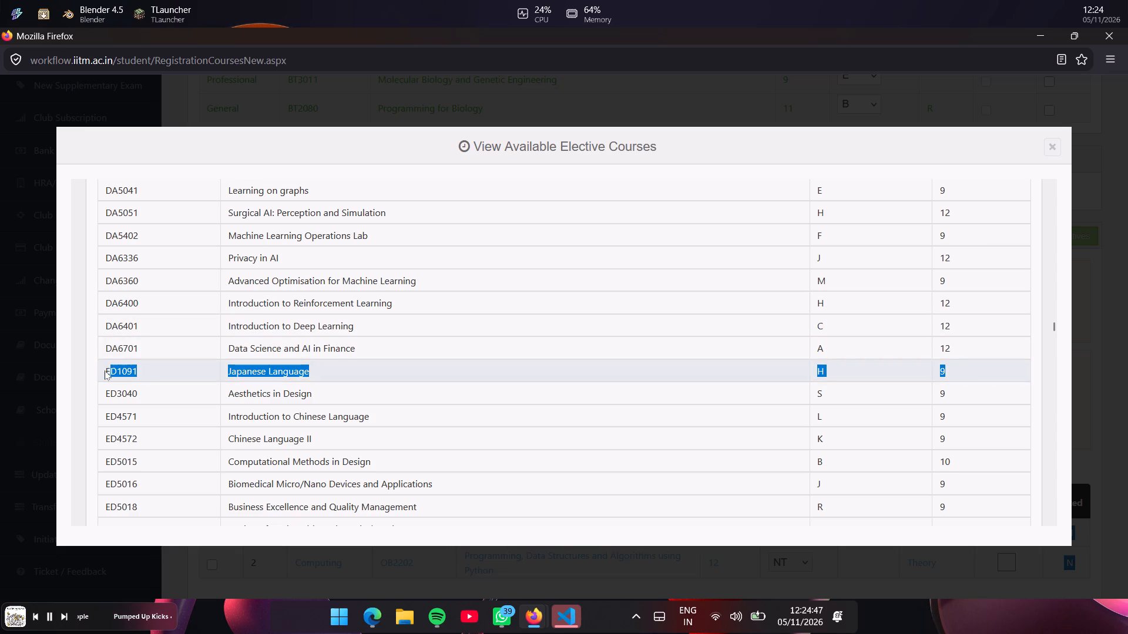
left_click_drag(105, 370, 103, 370)
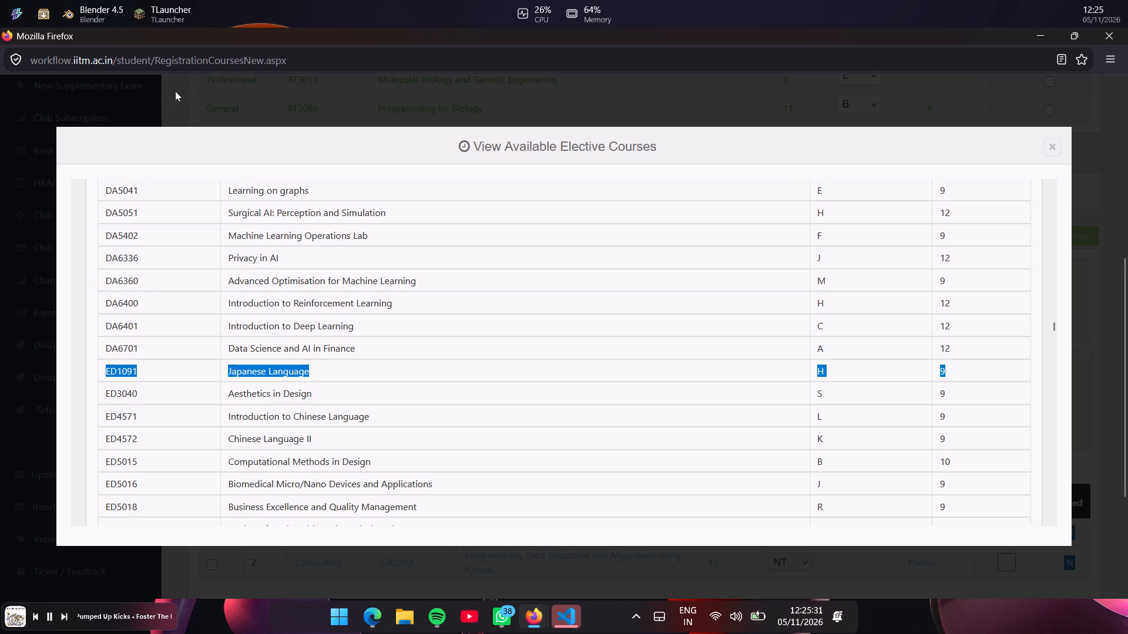
key("alt+Tab")
key("alt+Tab")
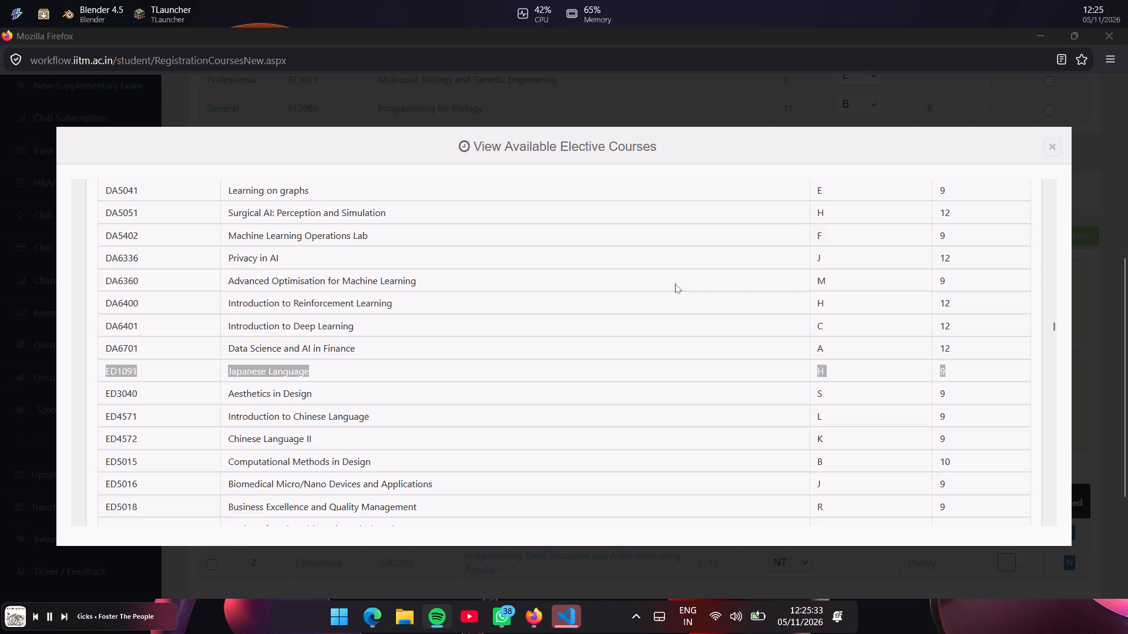
left_click(1049, 140)
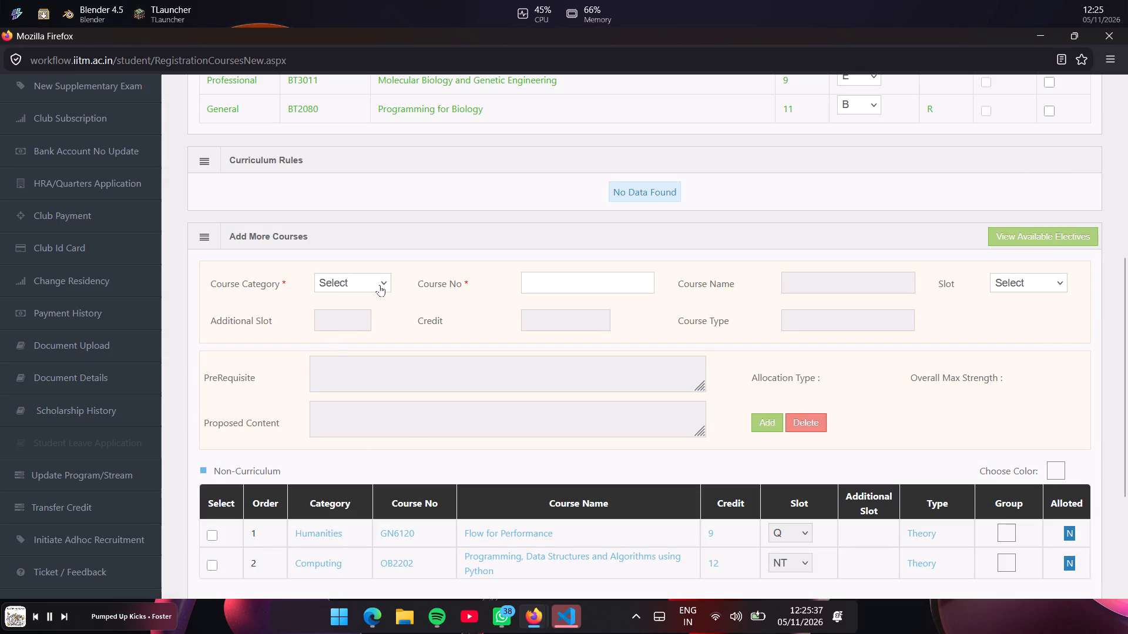
Add course ED1091 under the General category in slot H to the non-curriculum courses.
left_click(375, 284)
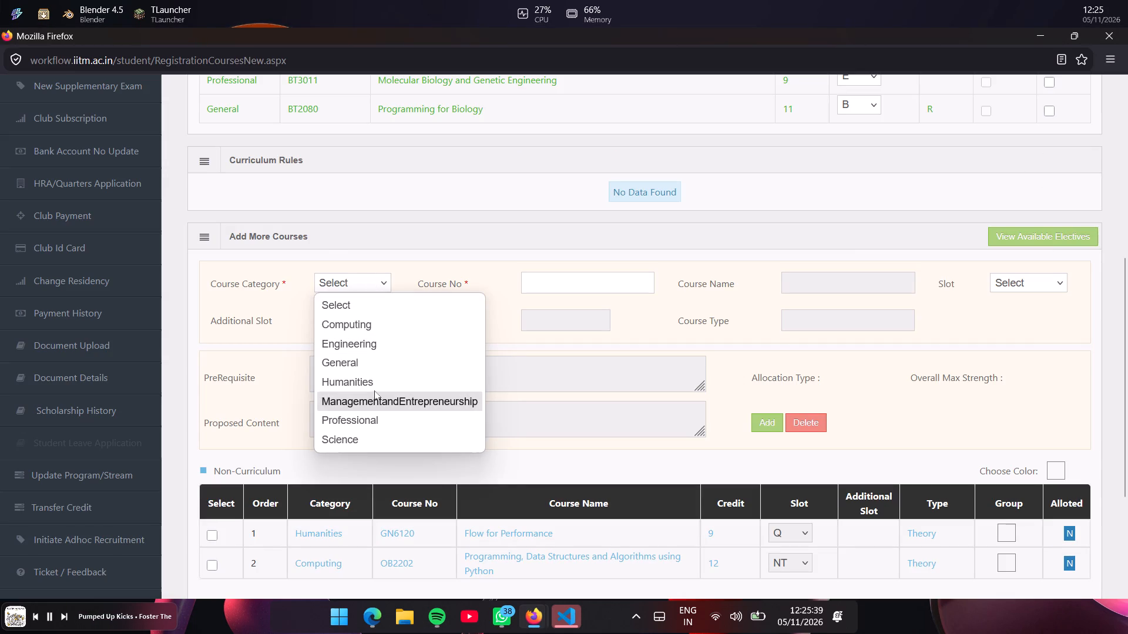
left_click(408, 368)
left_click(560, 289)
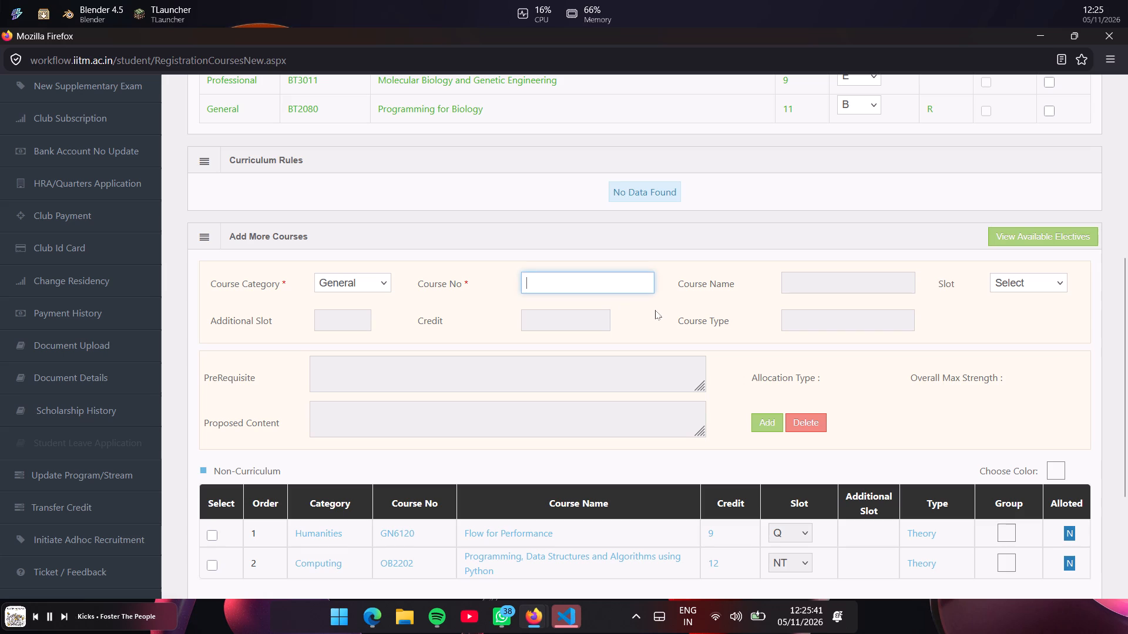
key("e")
key("d")
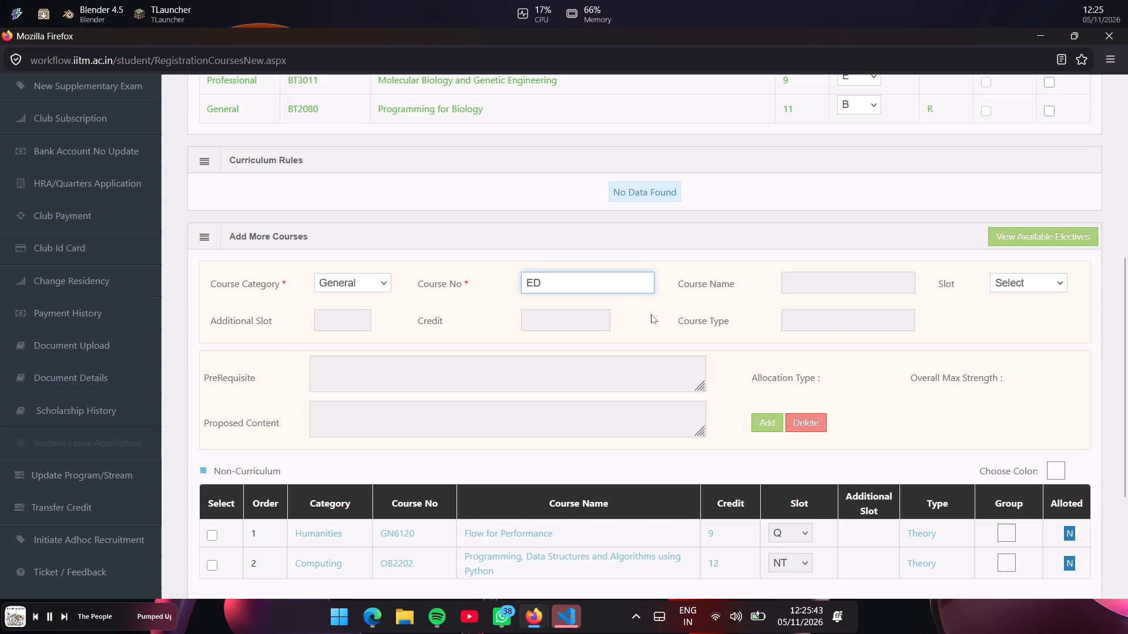
type("10")
key("9")
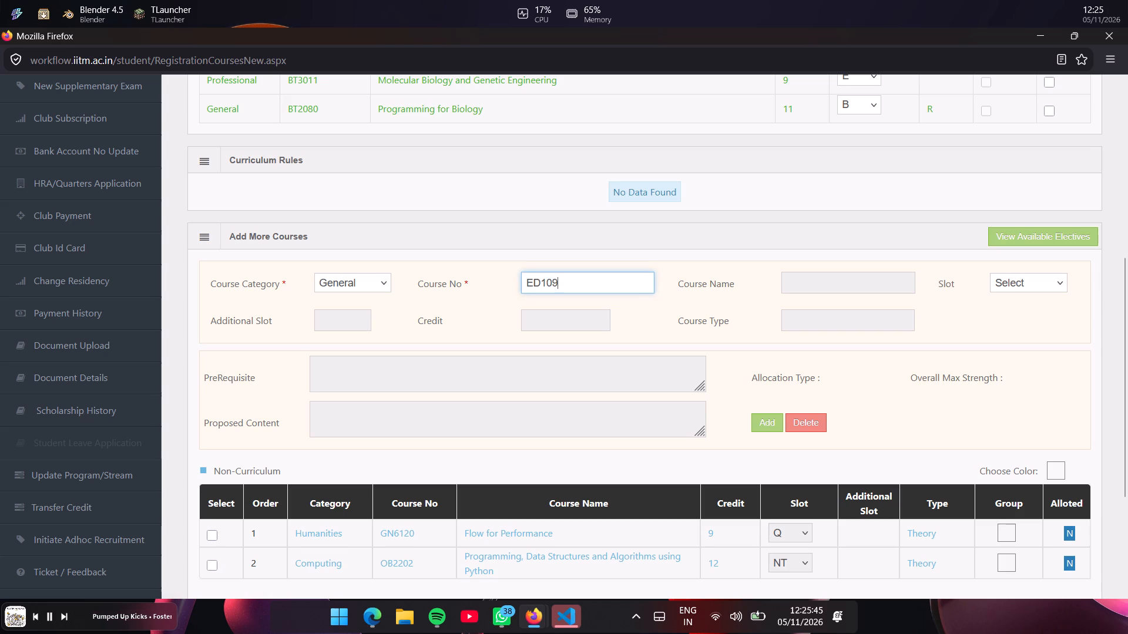
key("1")
key("Return")
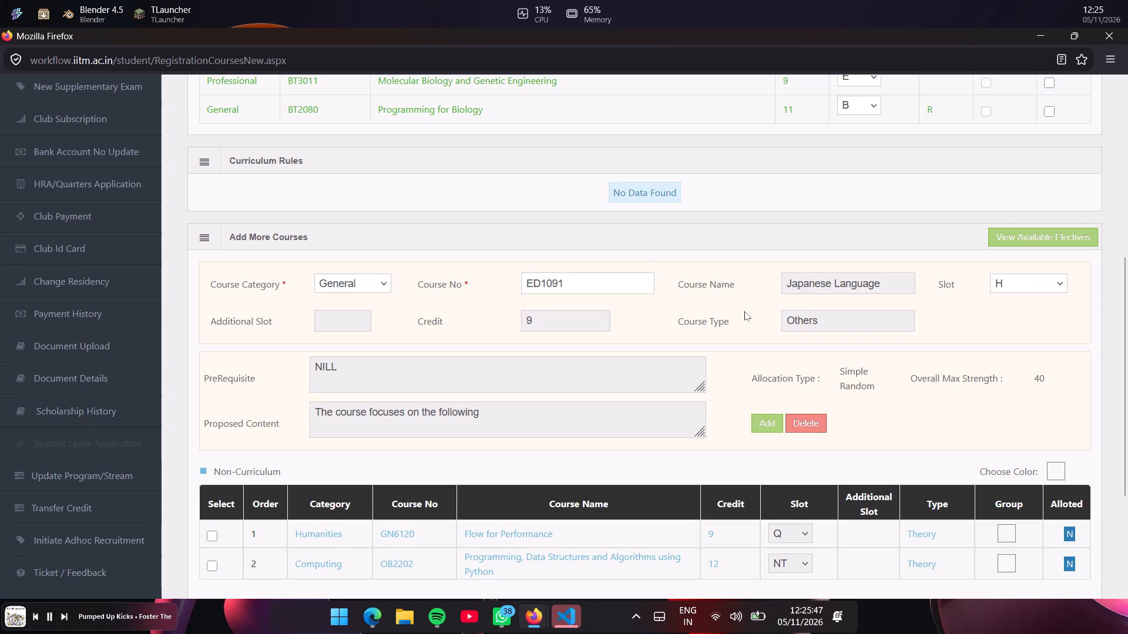
left_click(1062, 276)
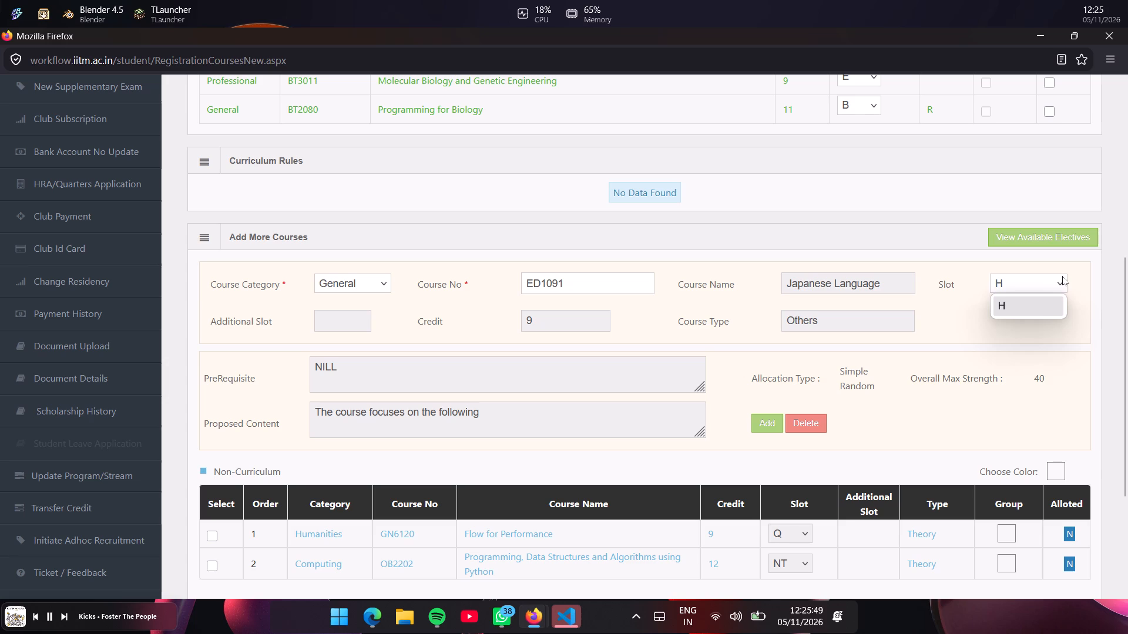
left_click(770, 421)
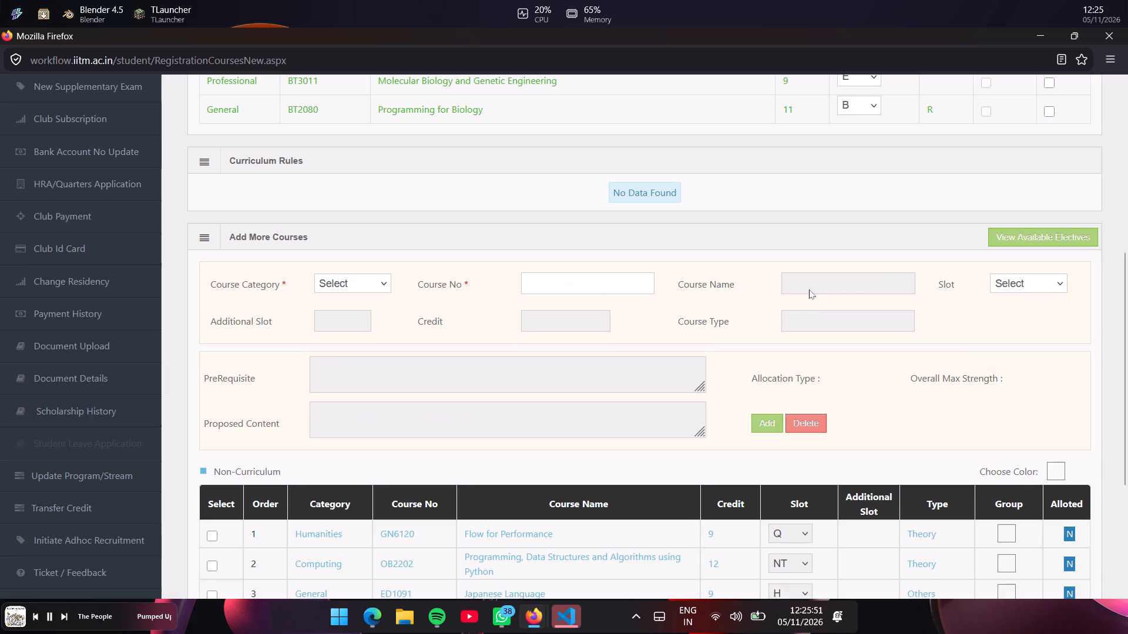
scroll(810, 288, "down", 2)
scroll(972, 255, "down", 2)
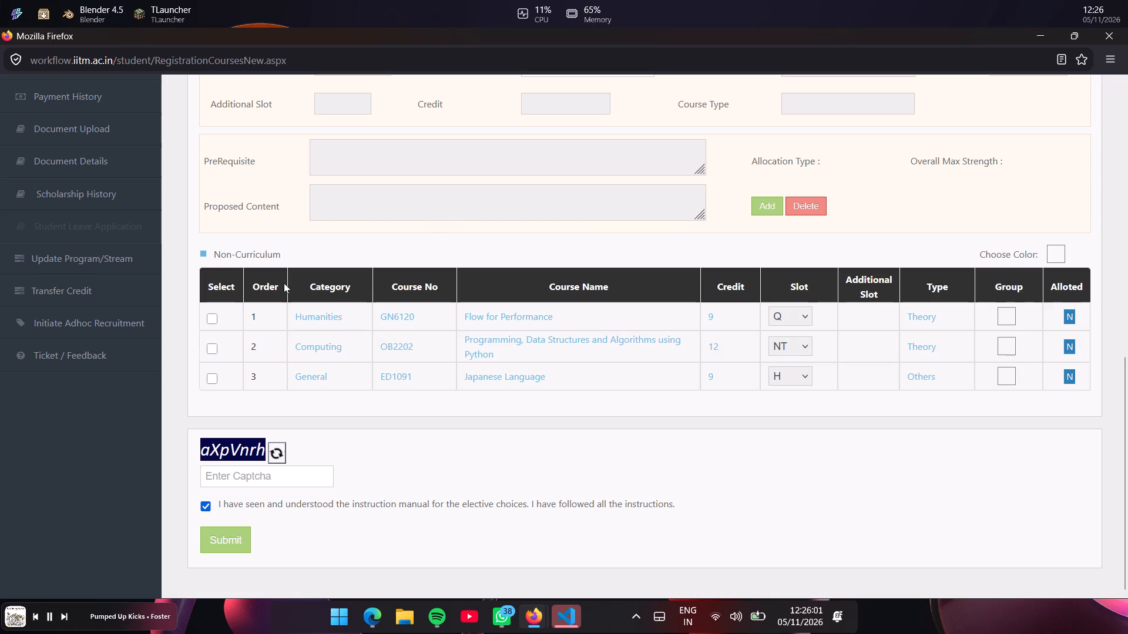
Switch to the Timetable Generator in Microsoft Edge and add a new course row with slot H, ready for its course number.
key("alt+Tab")
key("alt+Tab")
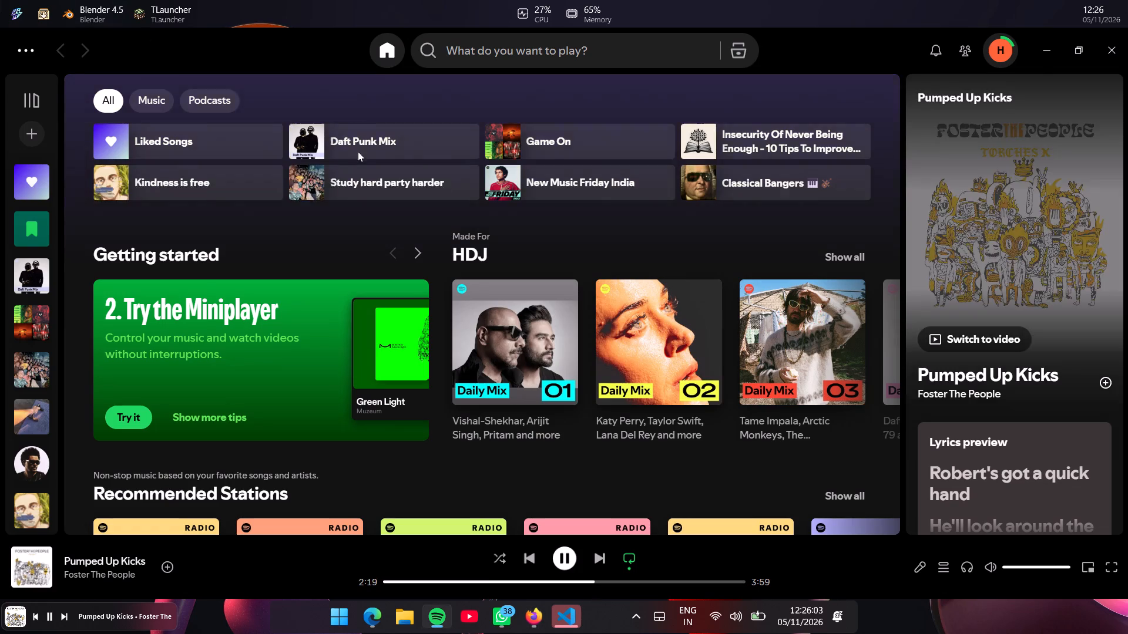
left_click(369, 612)
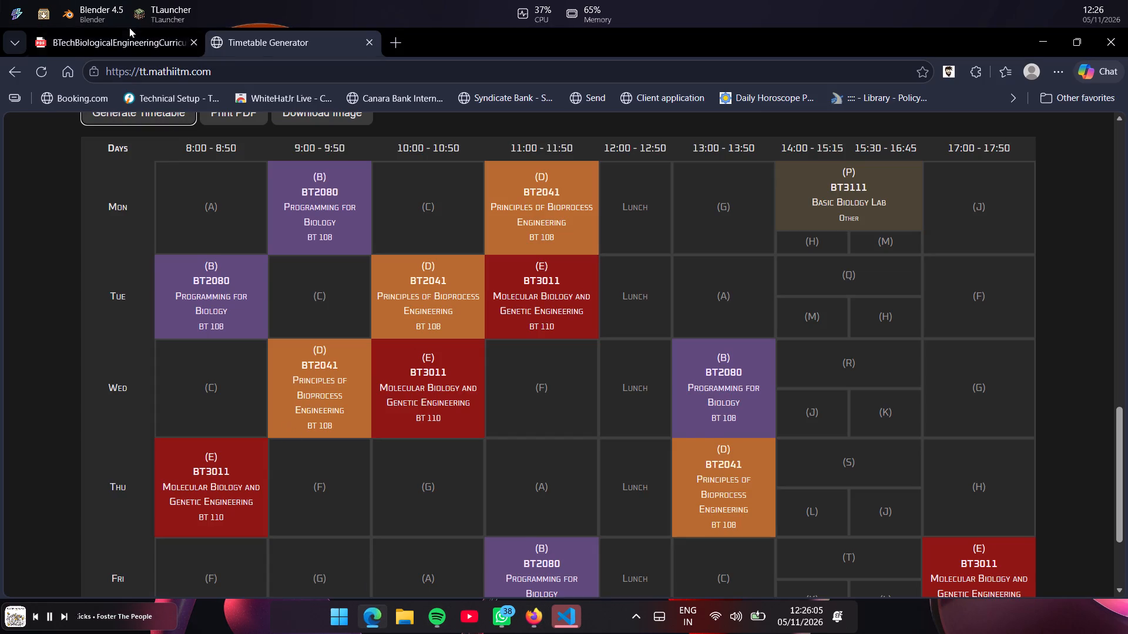
left_click(116, 35)
left_click(301, 47)
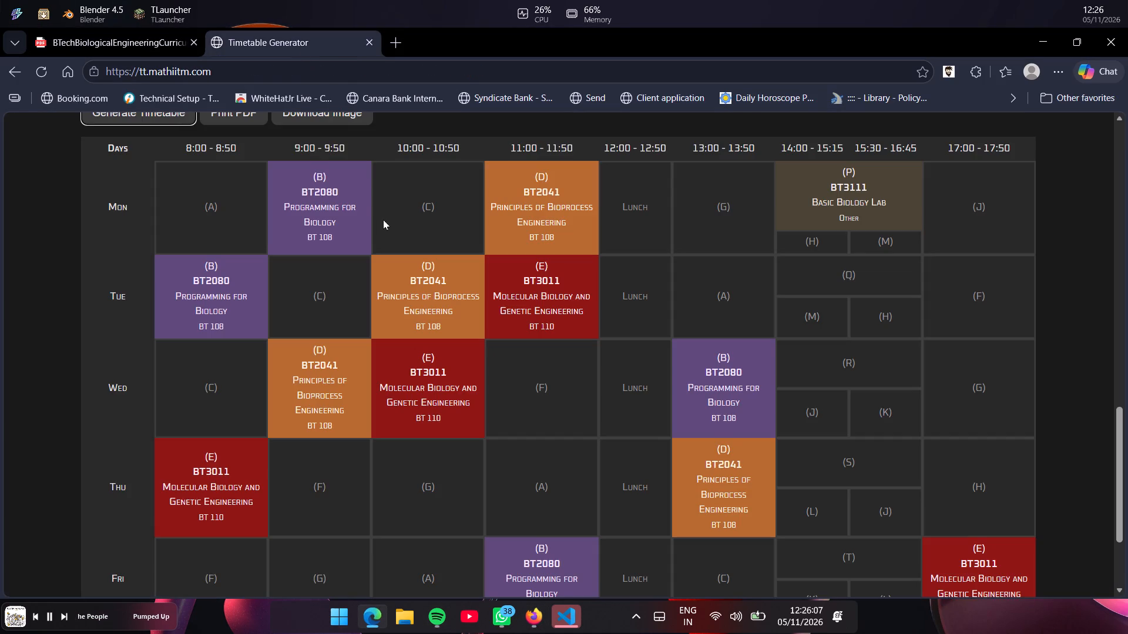
scroll(361, 168, "up", 9)
scroll(132, 252, "up", 4)
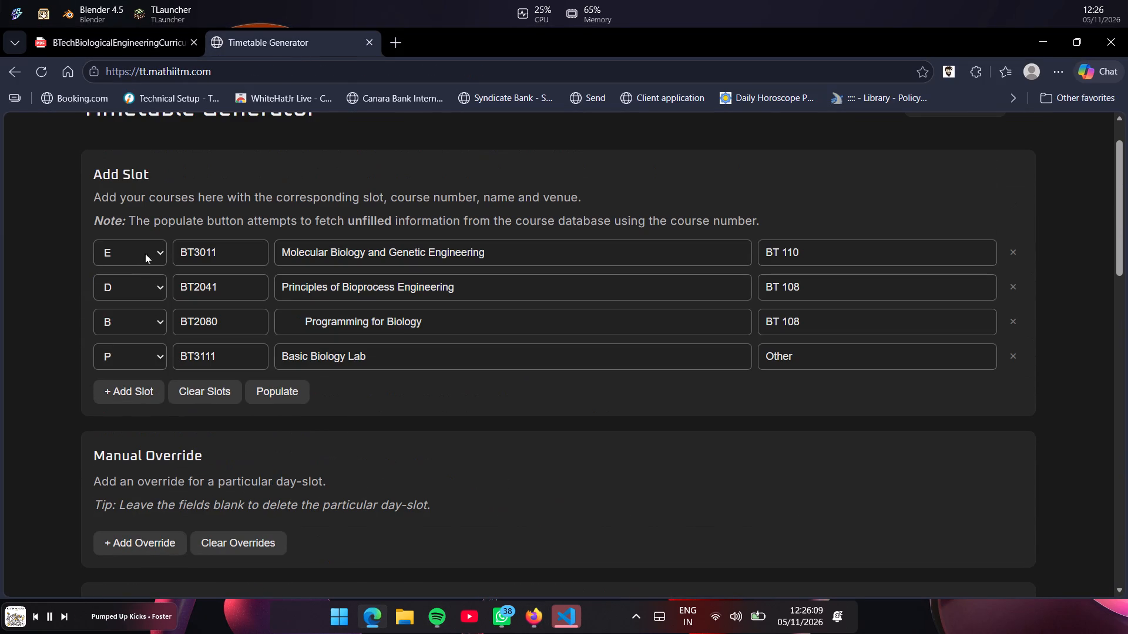
left_click(131, 393)
left_click(157, 390)
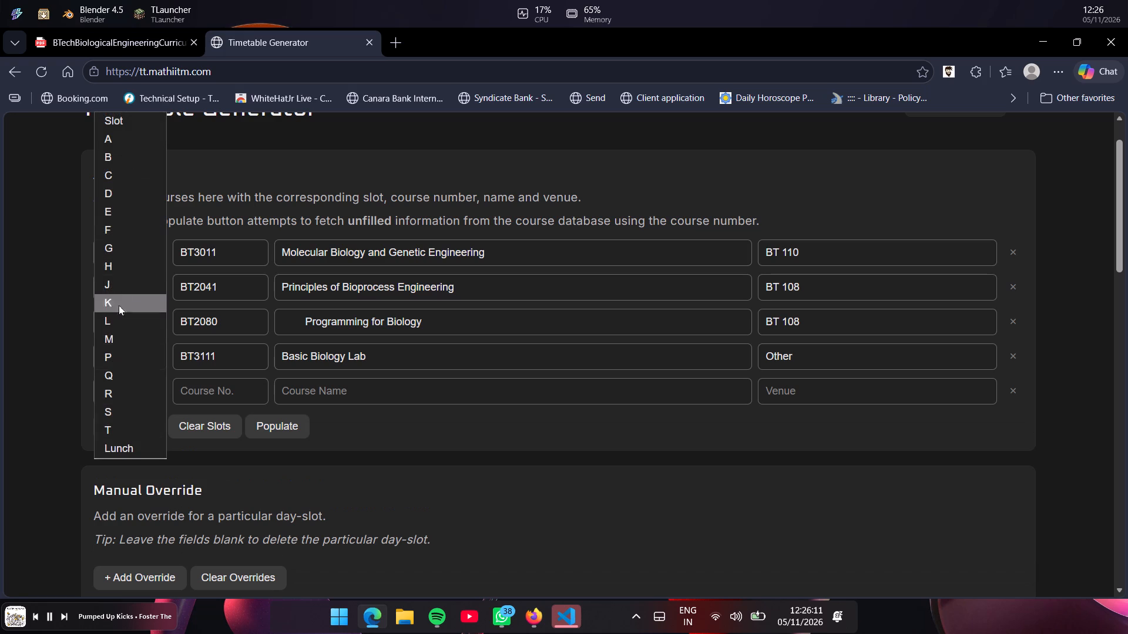
left_click(130, 268)
left_click(211, 393)
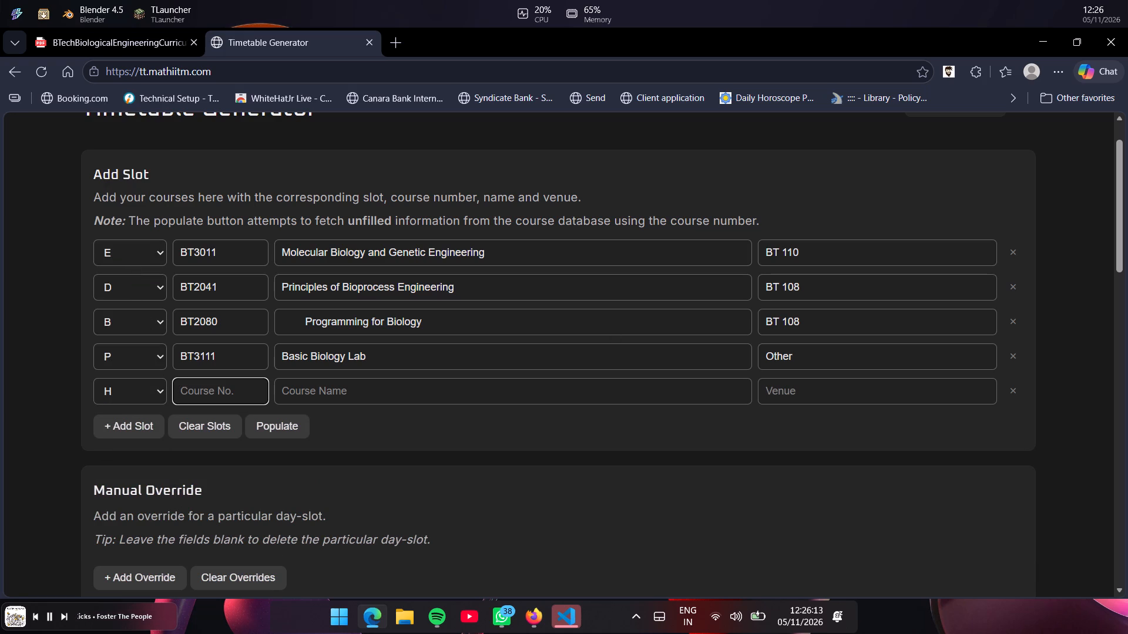
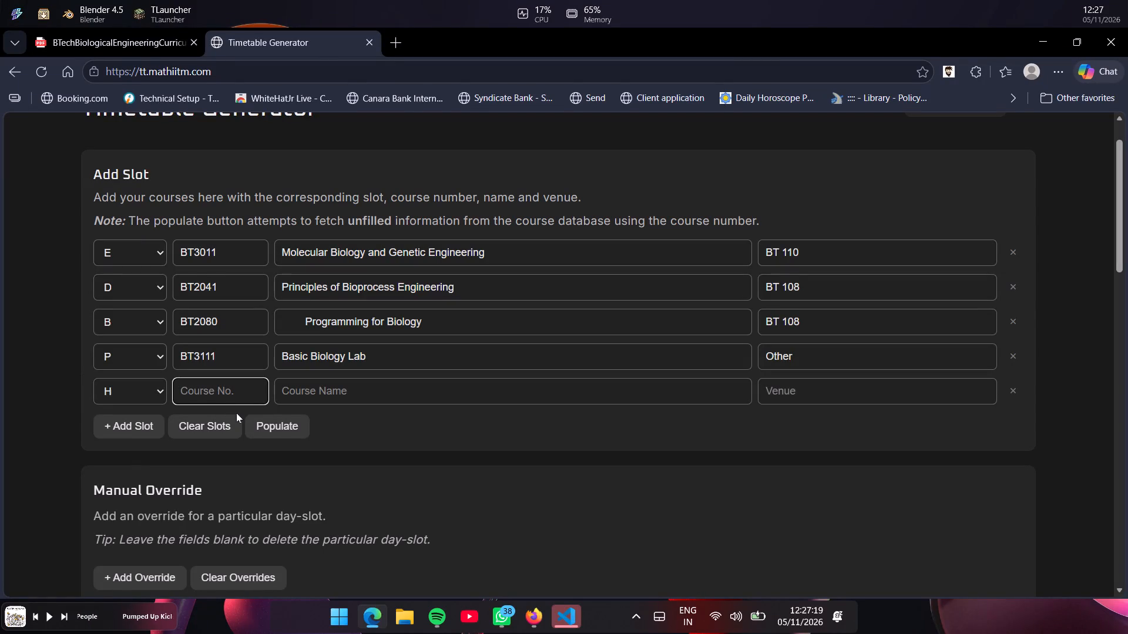
Enter course number ED1091 and name Japanese in the slot H row, and populate its missing details.
type("ED")
key("1")
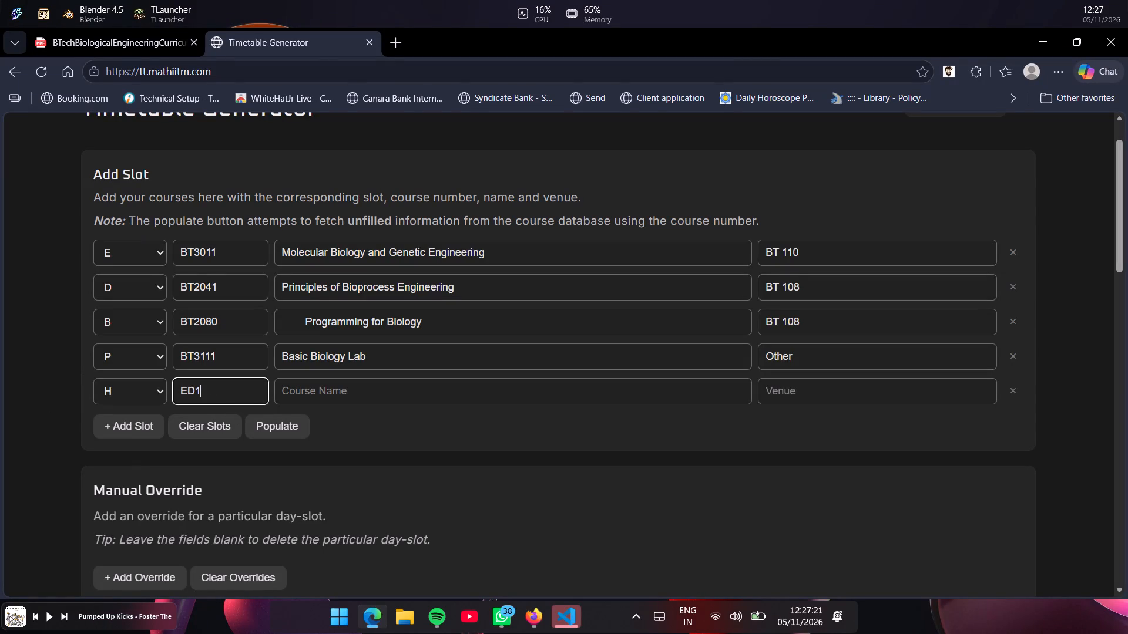
key("0")
type("91")
left_click(356, 395)
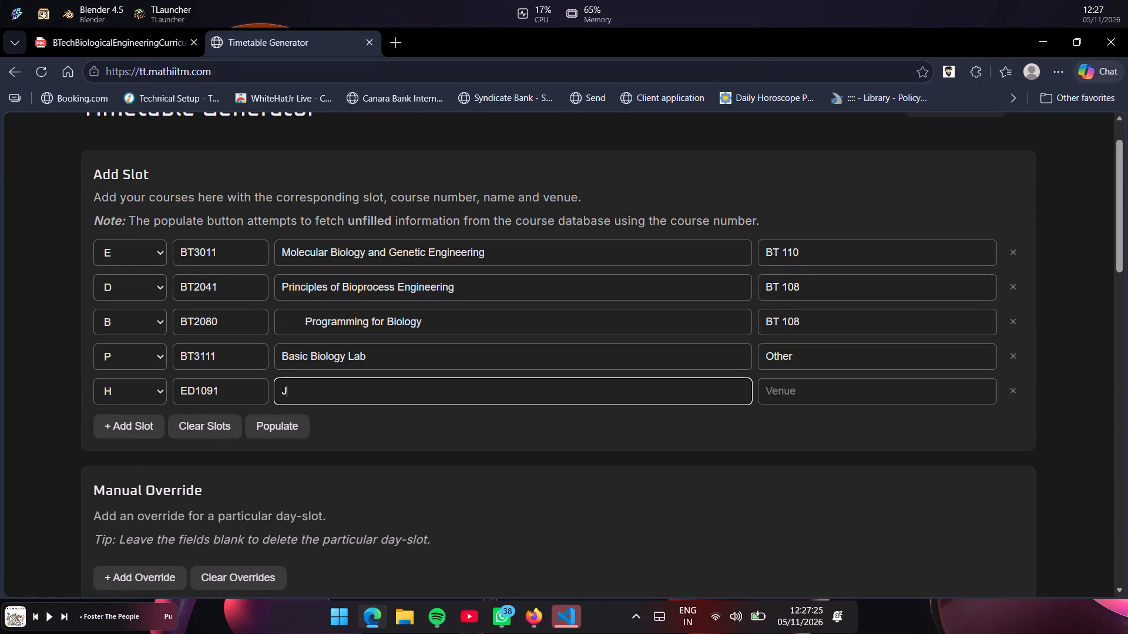
key("p")
type("anese")
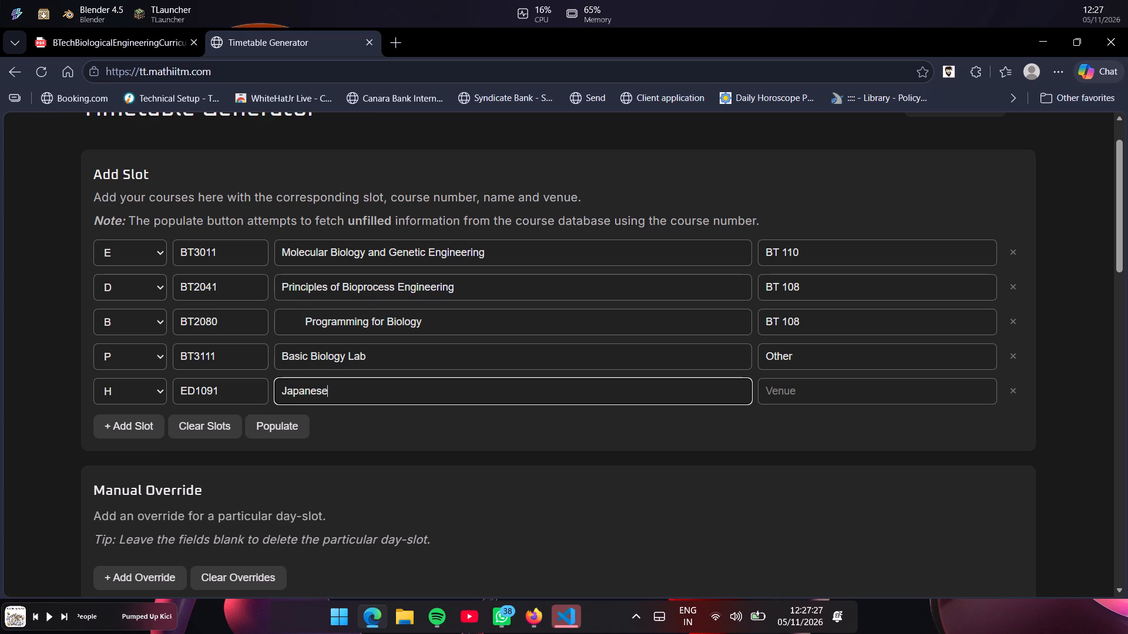
left_click(268, 436)
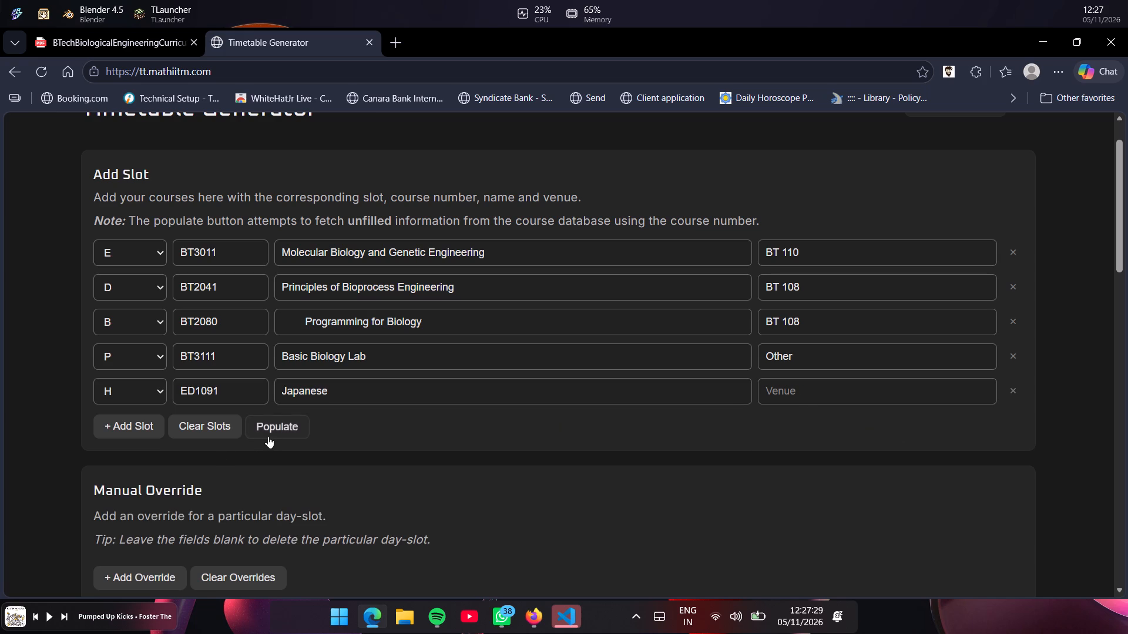
Regenerate the timetable with the ED1091 course included.
scroll(683, 427, "down", 1)
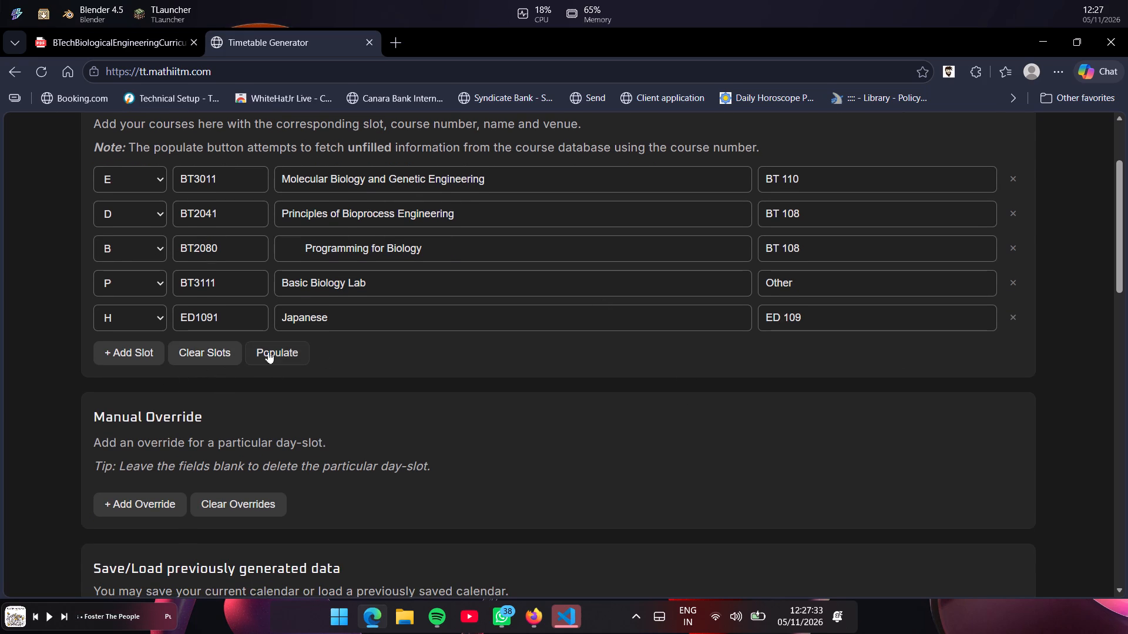
scroll(313, 350, "down", 7)
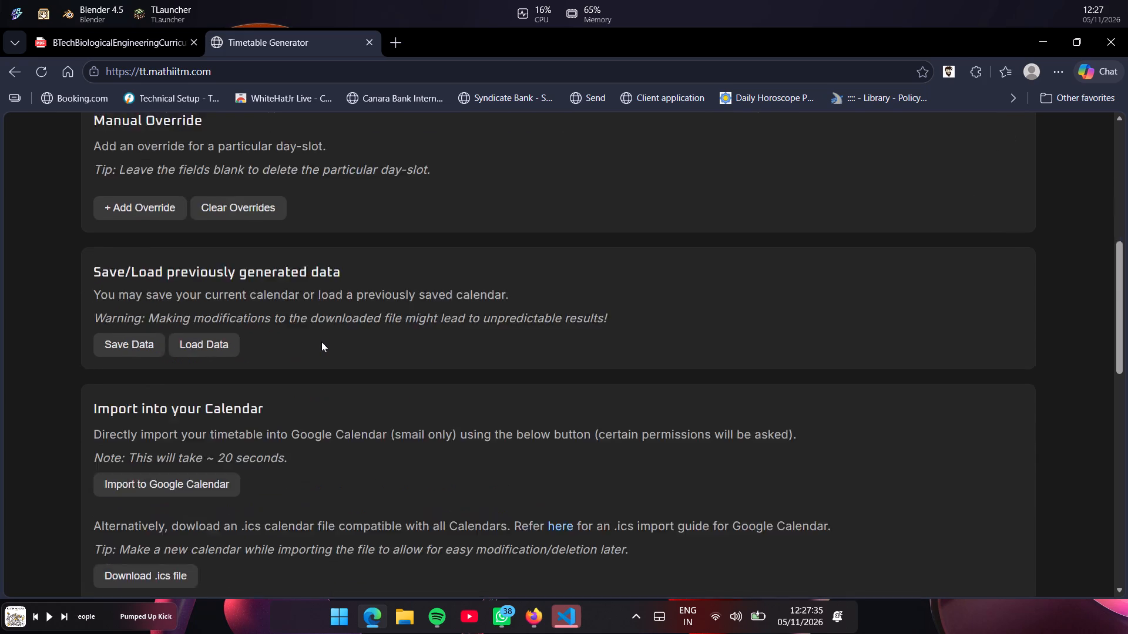
scroll(320, 340, "down", 3)
left_click(112, 284)
Examine the weekly timetable for where the slot H Japanese classes fall, with a brief check of the curriculum PDF.
scroll(441, 288, "down", 2)
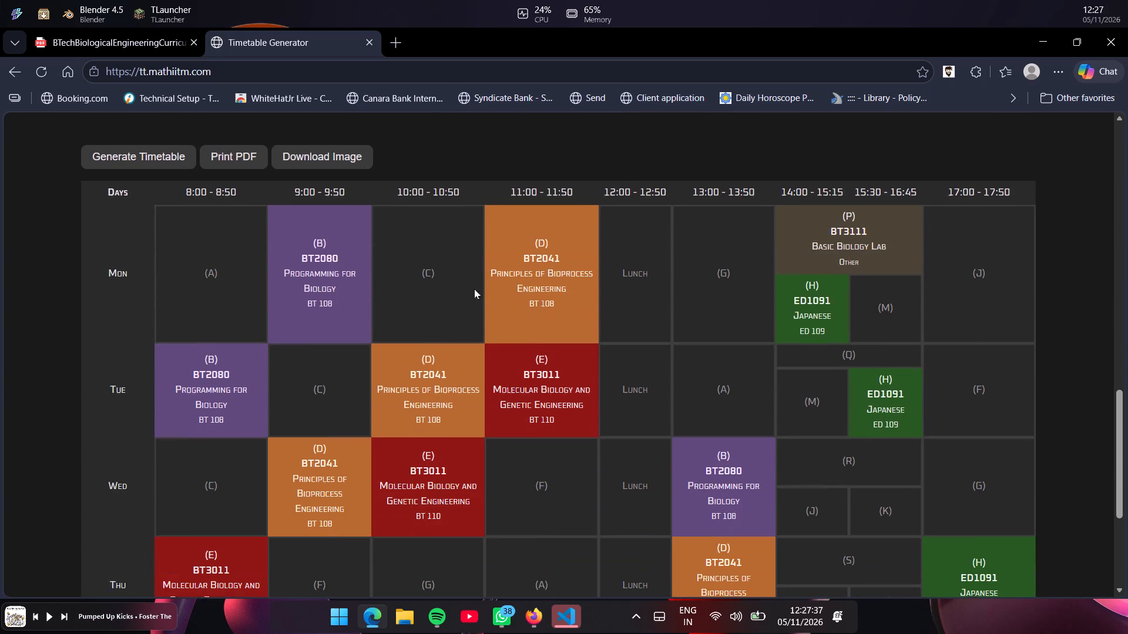
scroll(866, 299, "down", 2)
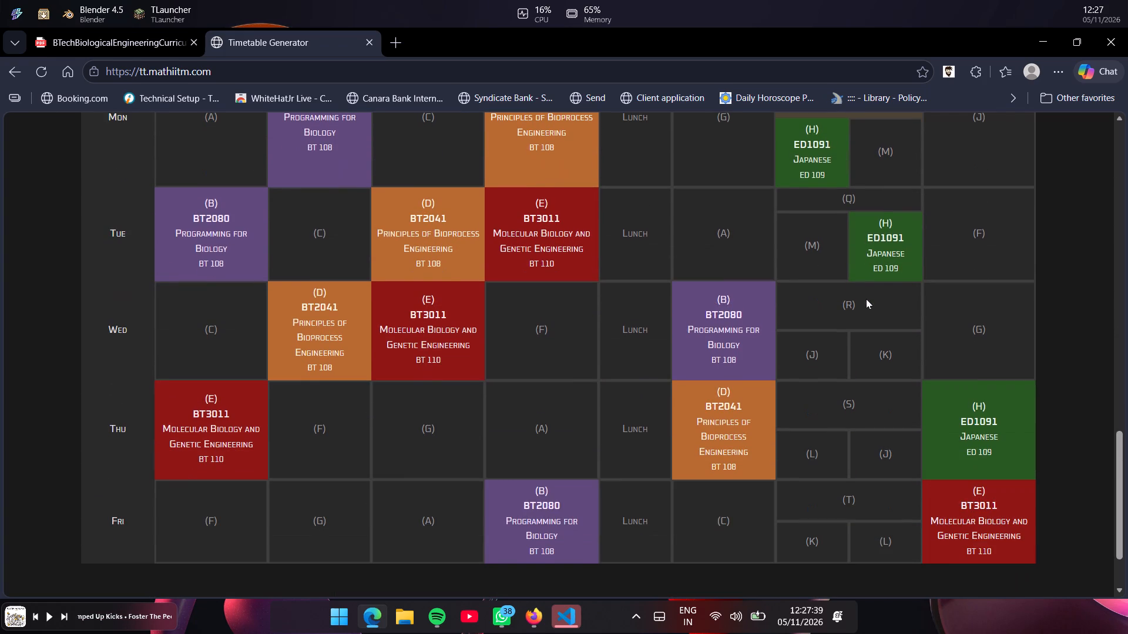
scroll(923, 260, "up", 1)
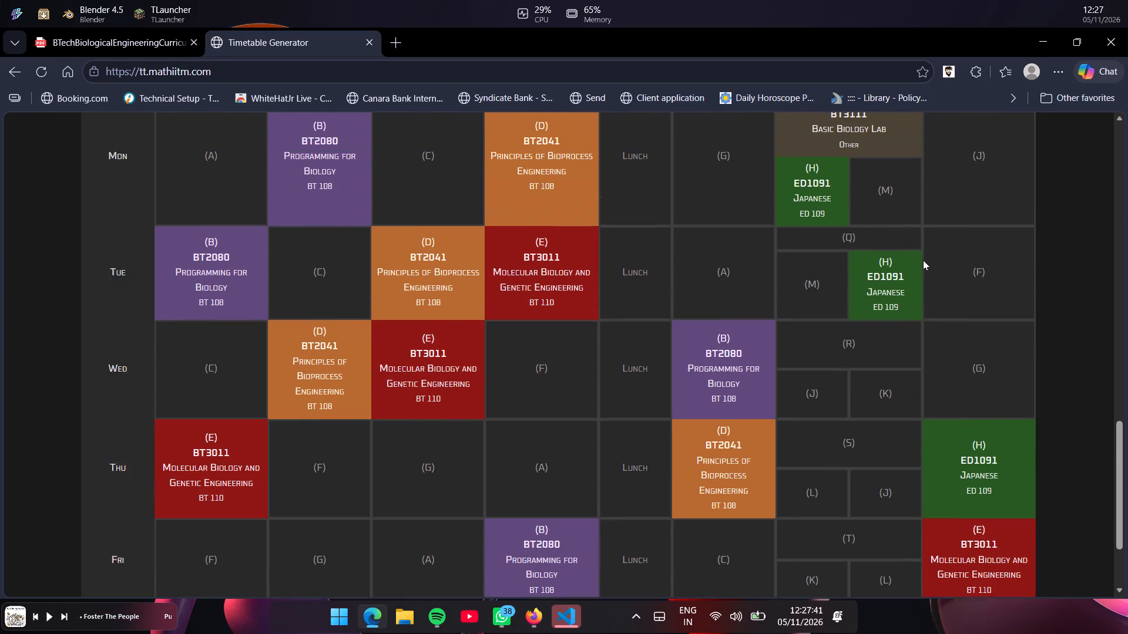
scroll(923, 260, "up", 1)
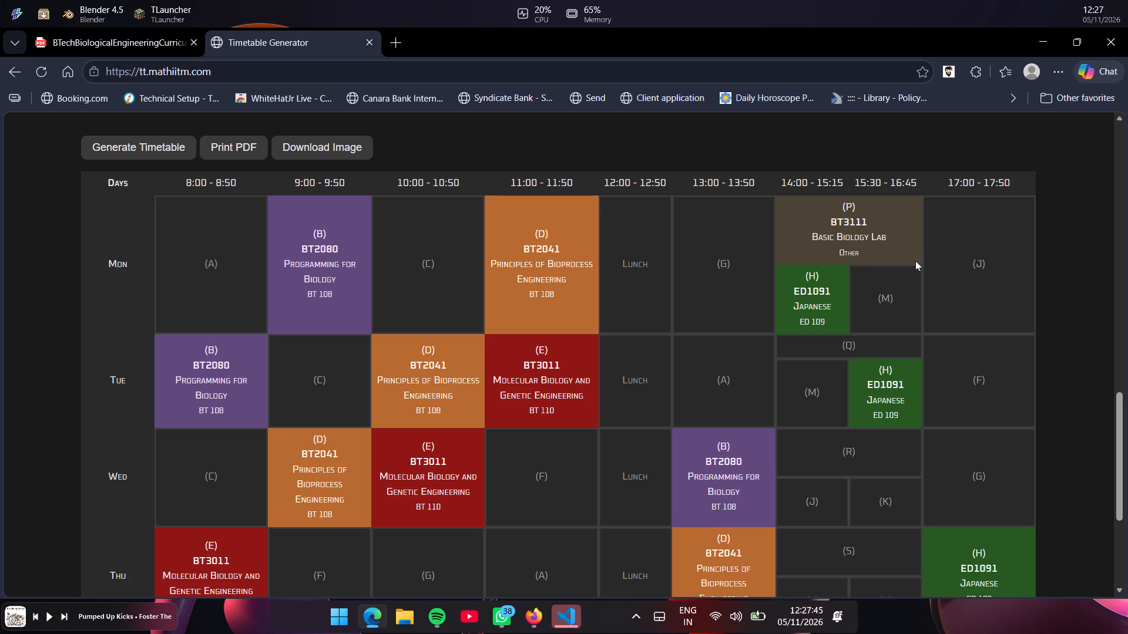
key("alt+Tab")
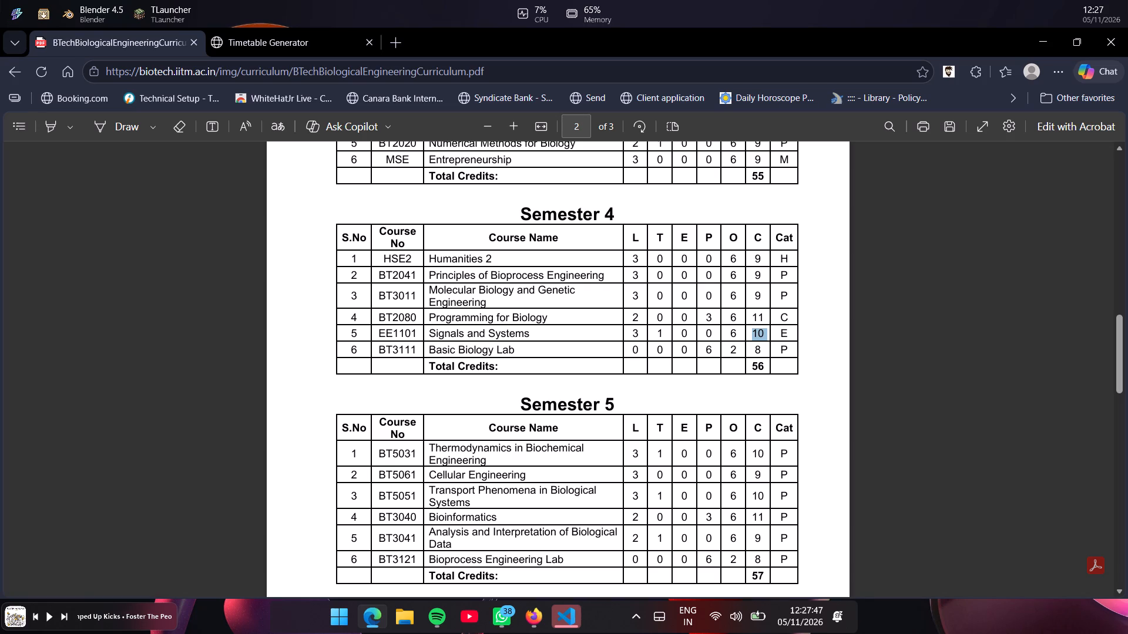
key("alt+Tab")
scroll(925, 396, "down", 4)
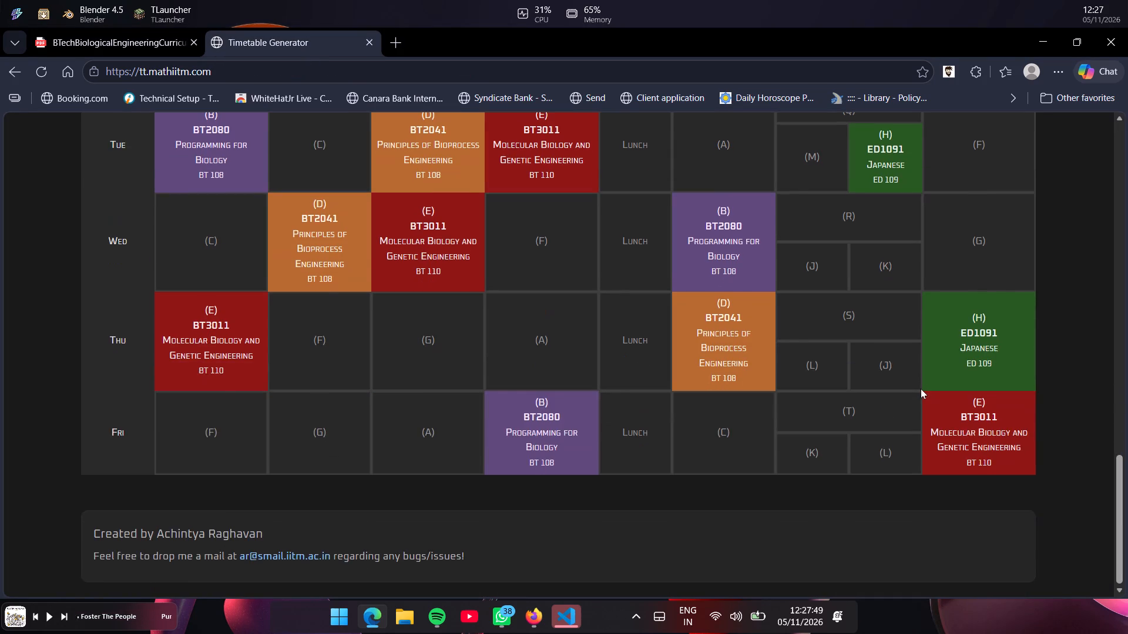
scroll(917, 389, "up", 5)
scroll(916, 389, "down", 3)
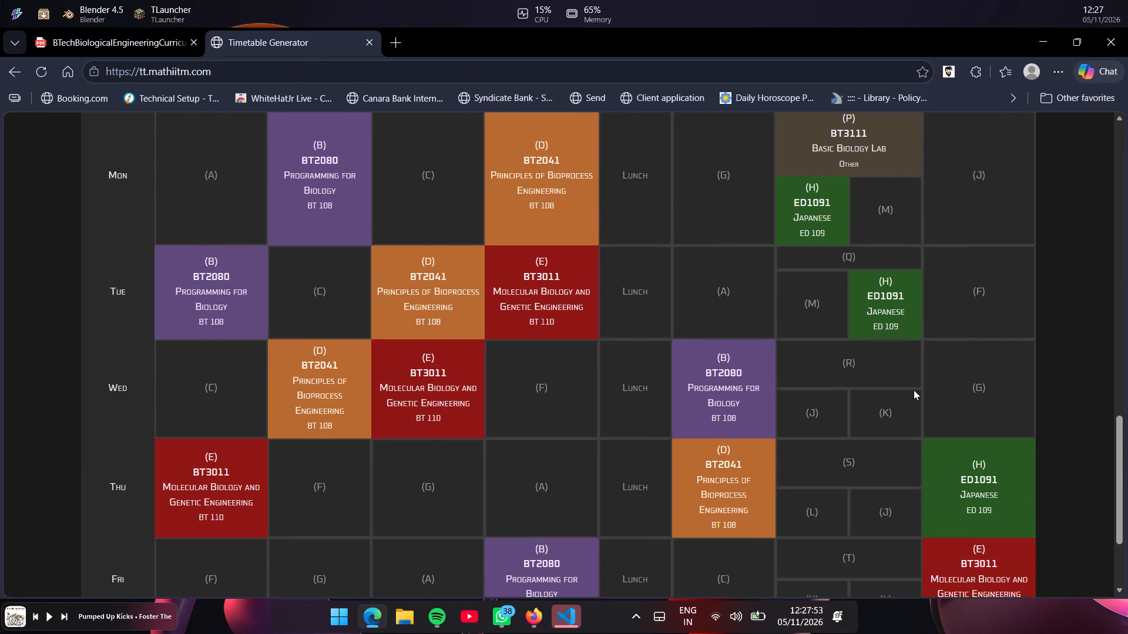
Add another blank course row and look through its slot options without choosing one.
scroll(709, 399, "up", 4)
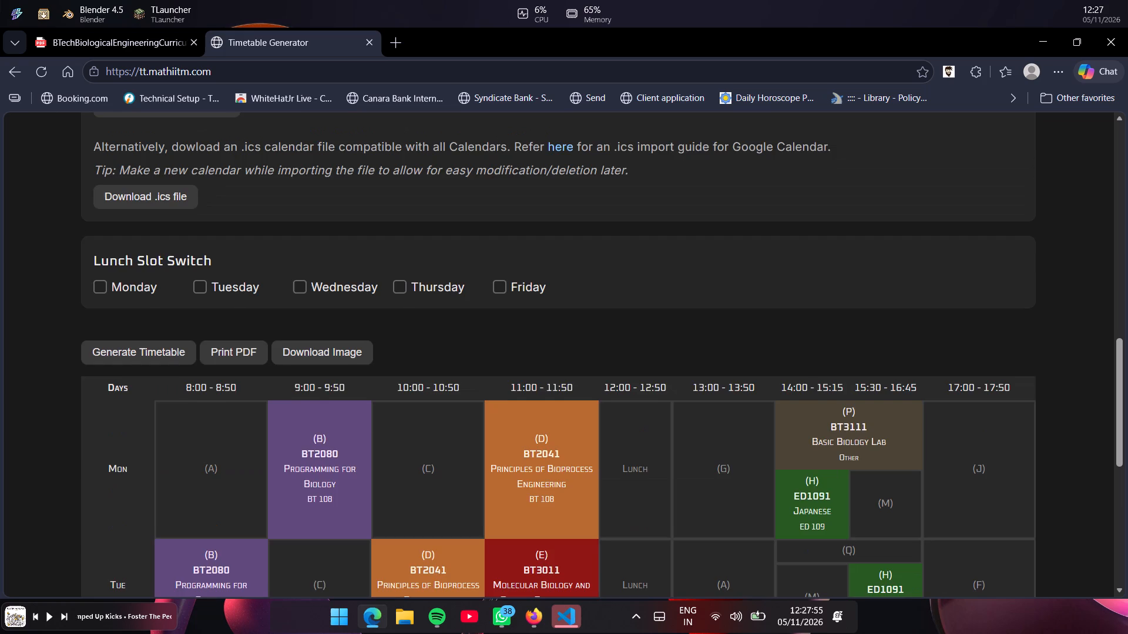
scroll(703, 386, "up", 3)
scroll(452, 412, "up", 4)
scroll(380, 375, "up", 1)
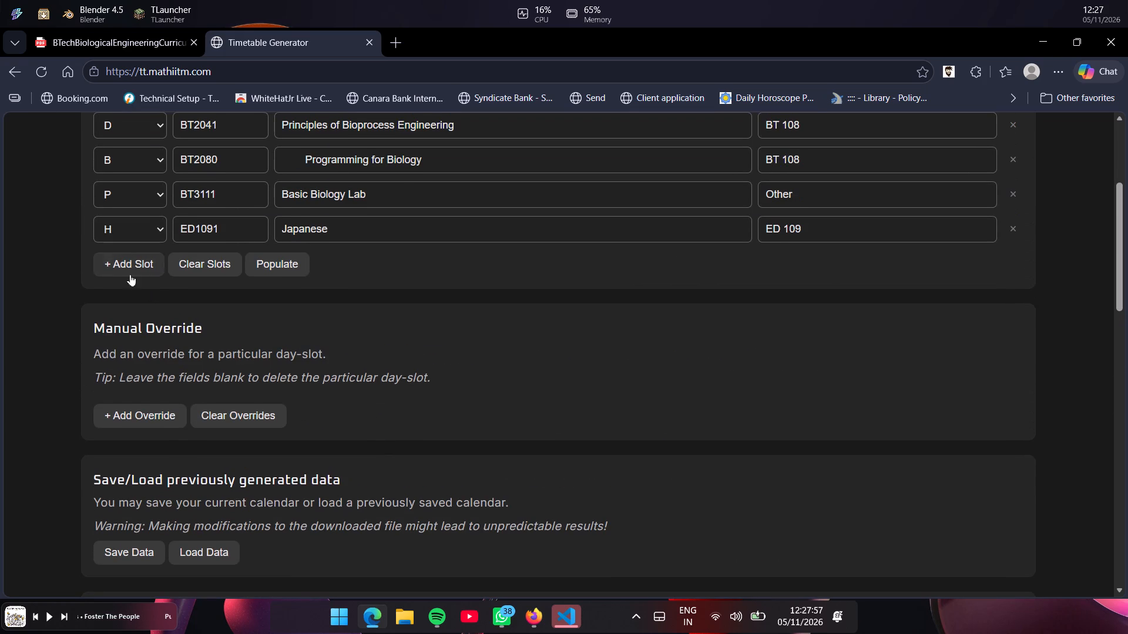
left_click(135, 269)
left_click(156, 265)
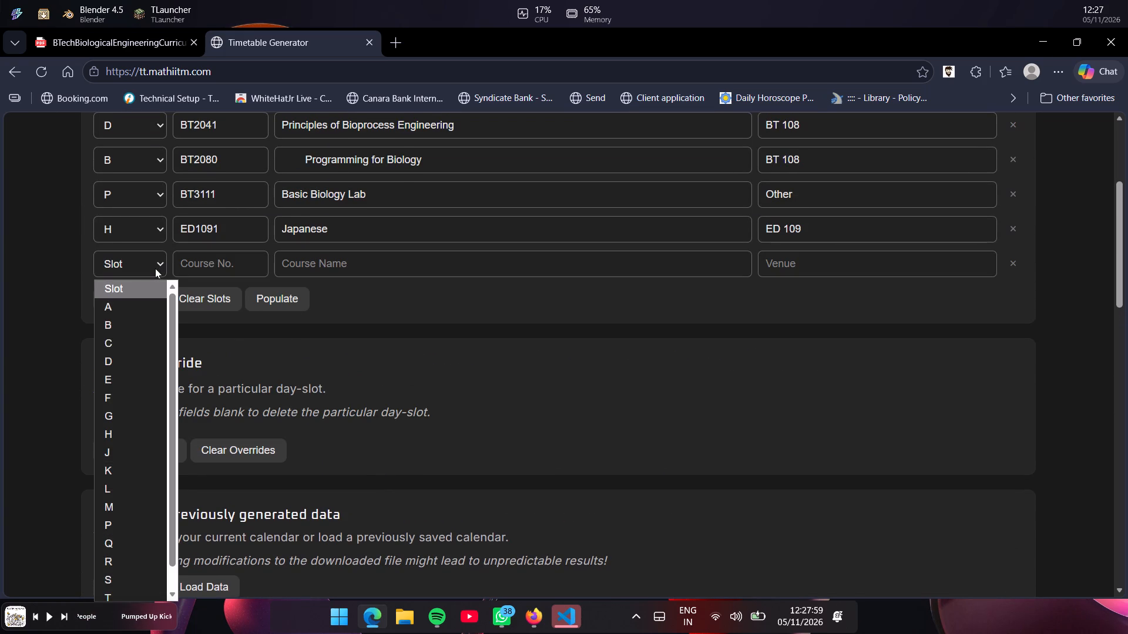
scroll(139, 307, "down", 3)
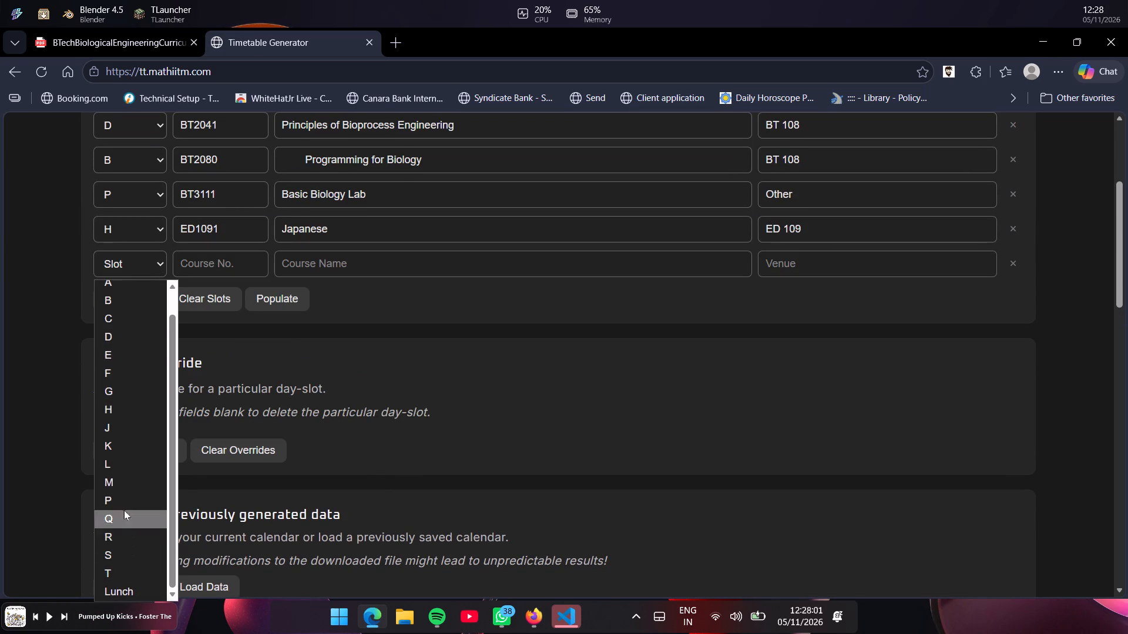
scroll(143, 317, "up", 3)
left_click(35, 264)
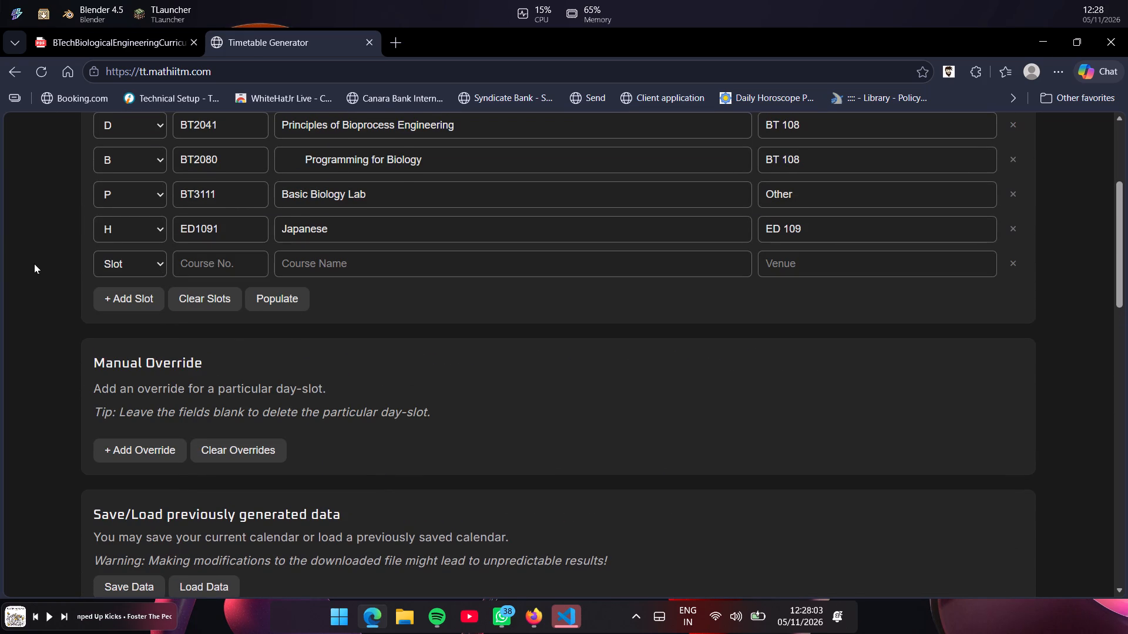
Examine the generated timetable from Monday to Friday for occupied and free slots.
scroll(594, 356, "down", 14)
scroll(590, 355, "up", 3)
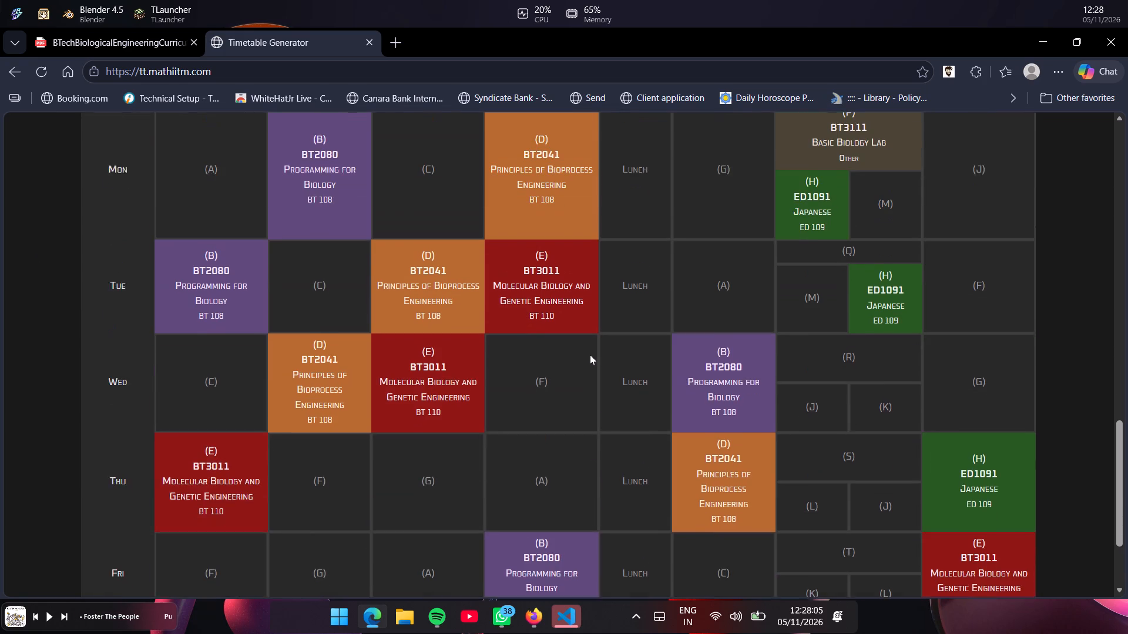
scroll(590, 355, "down", 4)
scroll(576, 356, "up", 3)
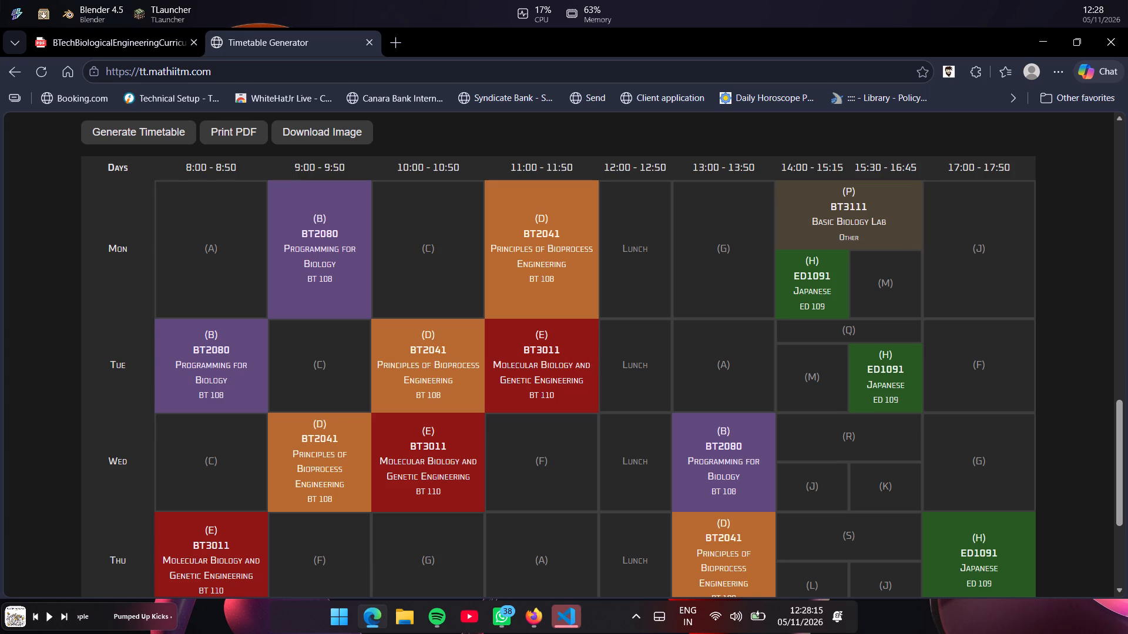
scroll(586, 361, "up", 2)
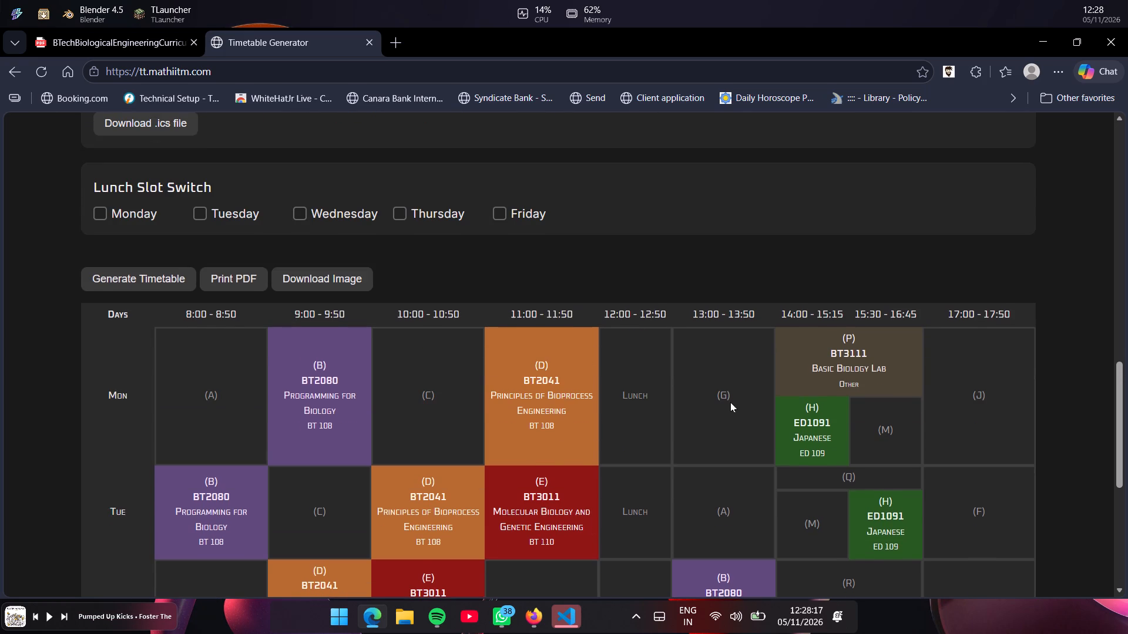
scroll(740, 394, "down", 3)
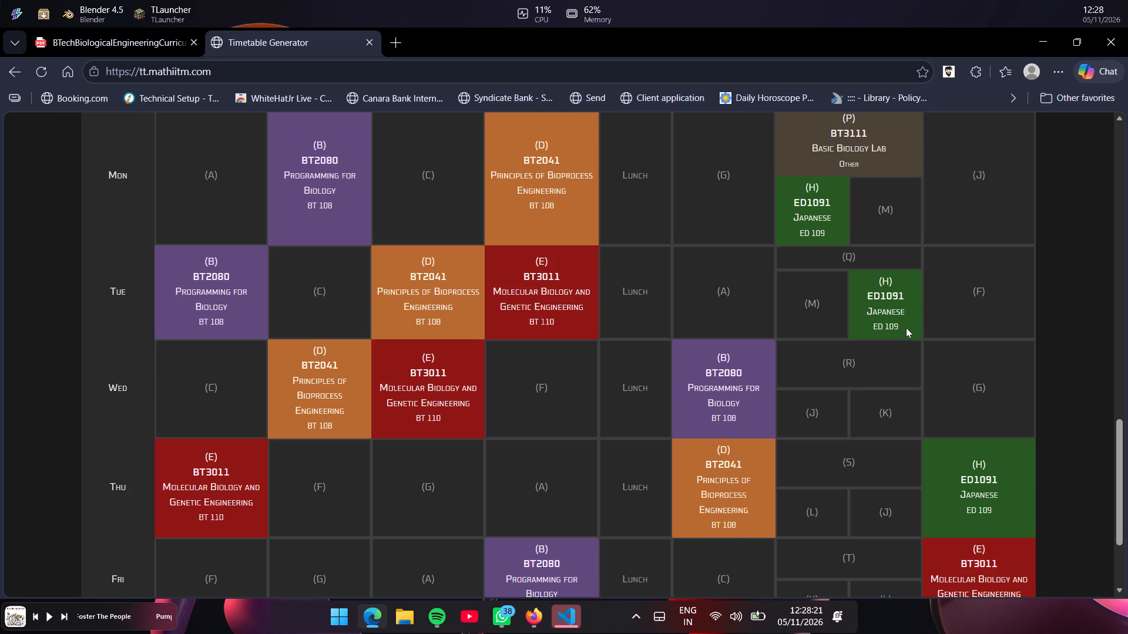
scroll(906, 328, "down", 1)
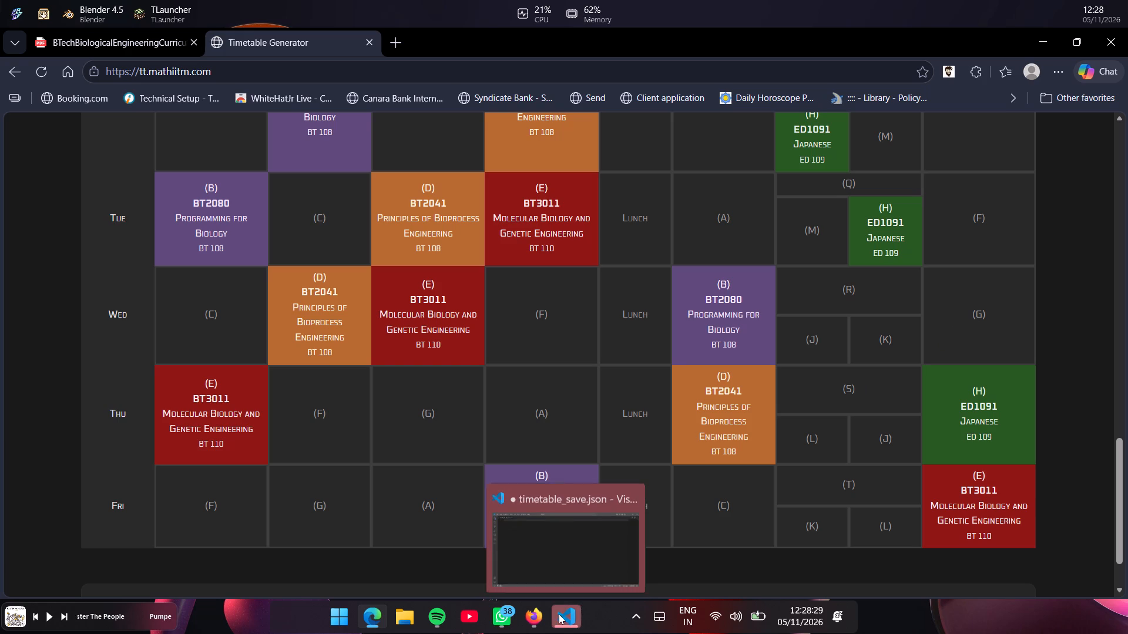
Switch to Visual Studio Code, where timetable_save.json is open, and close it.
left_click(593, 539)
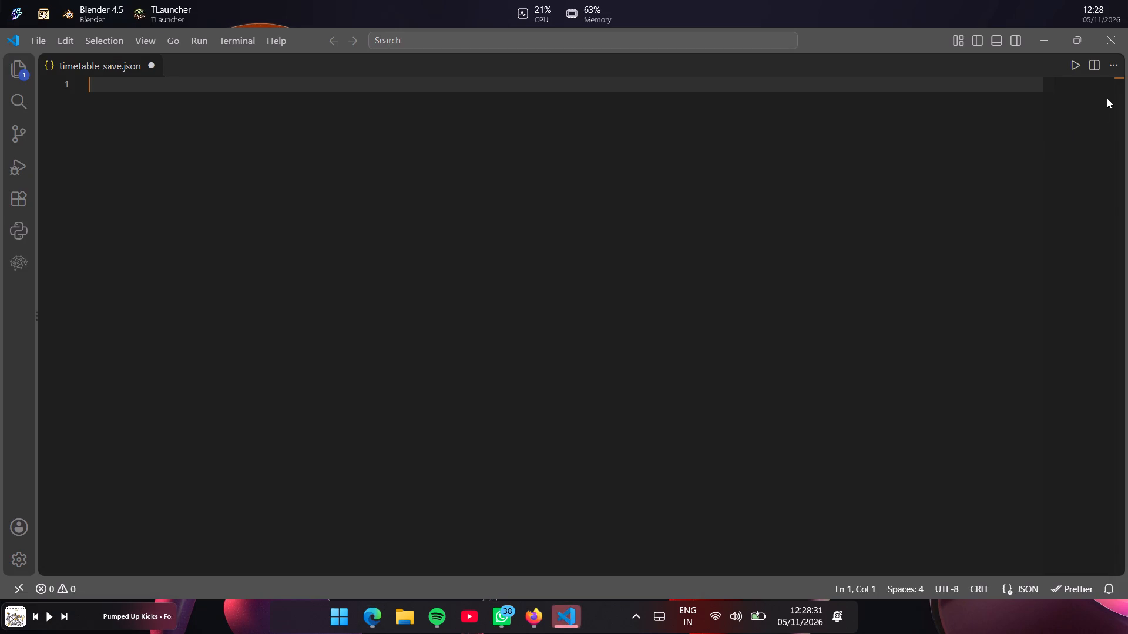
left_click(108, 66)
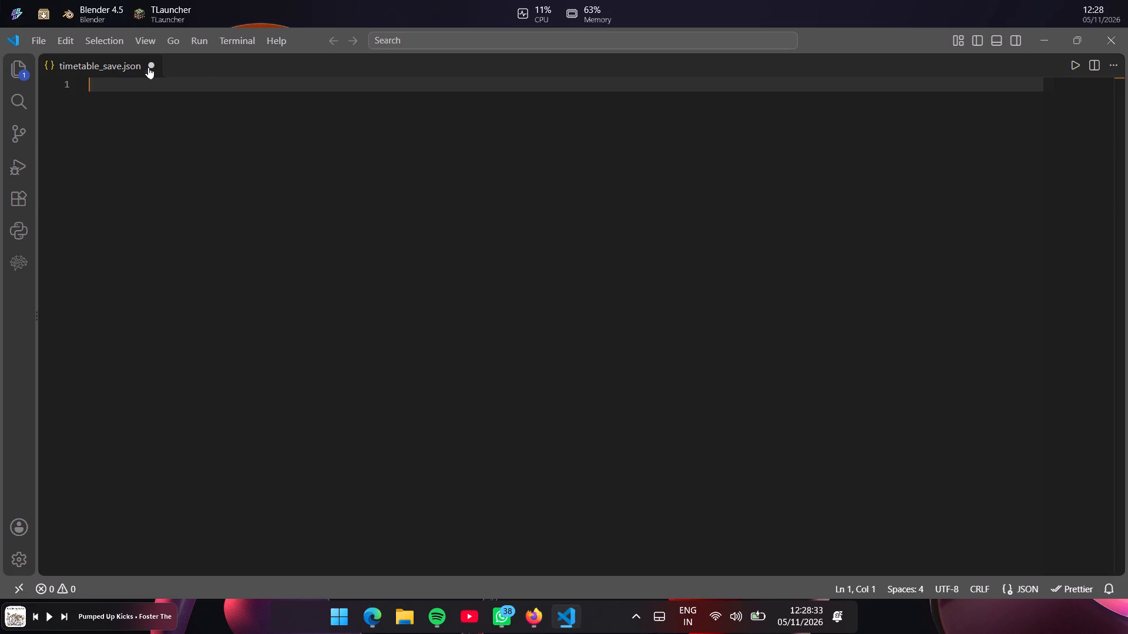
left_click(1113, 35)
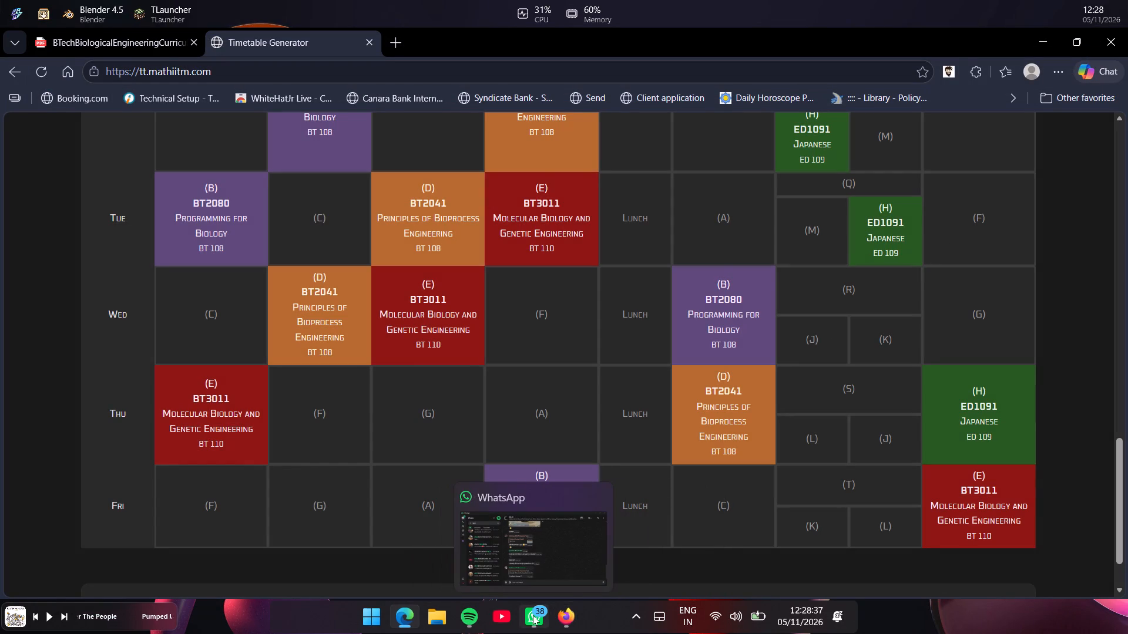
Switch to the course registration page in Firefox, look up ED1091 under the General category, and check its slot options.
left_click(636, 562)
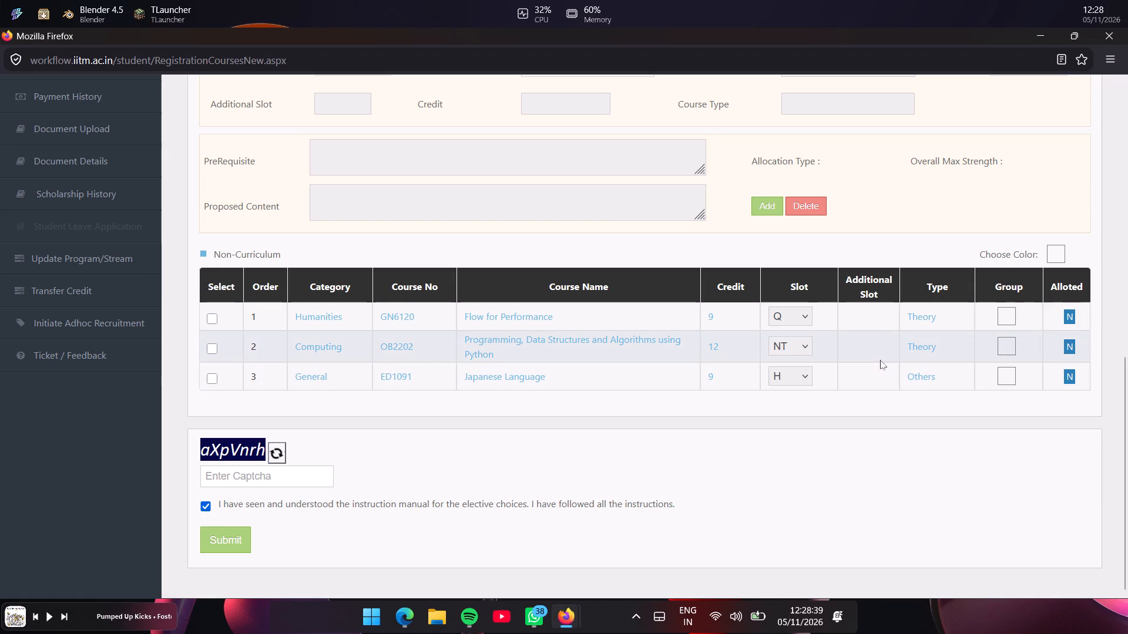
left_click(800, 379)
scroll(755, 380, "up", 1)
scroll(639, 380, "up", 3)
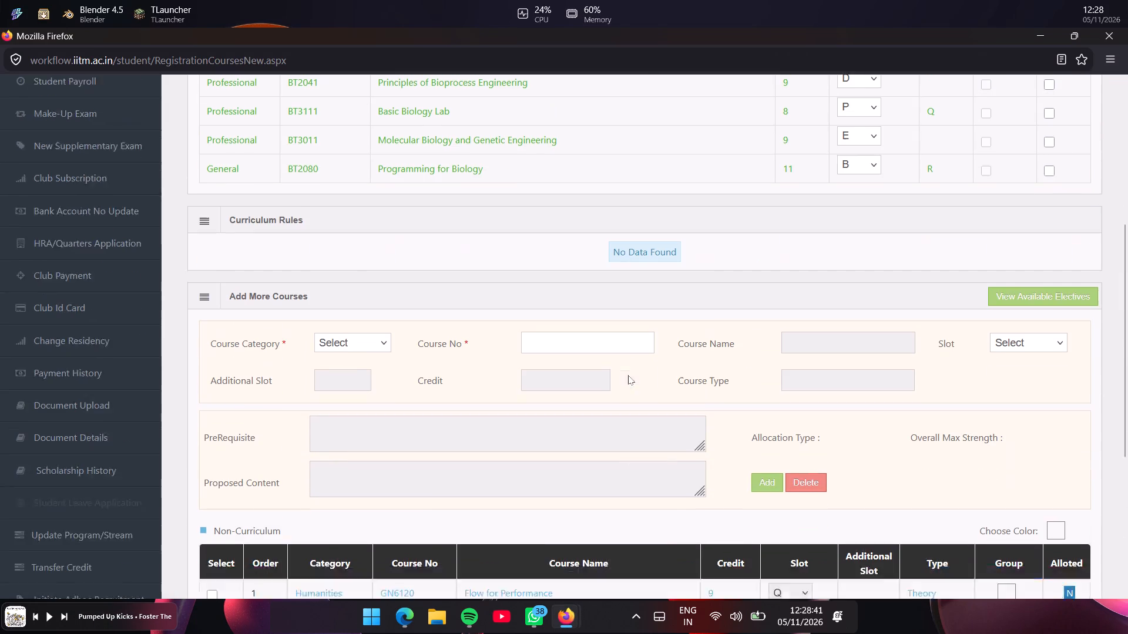
left_click(579, 379)
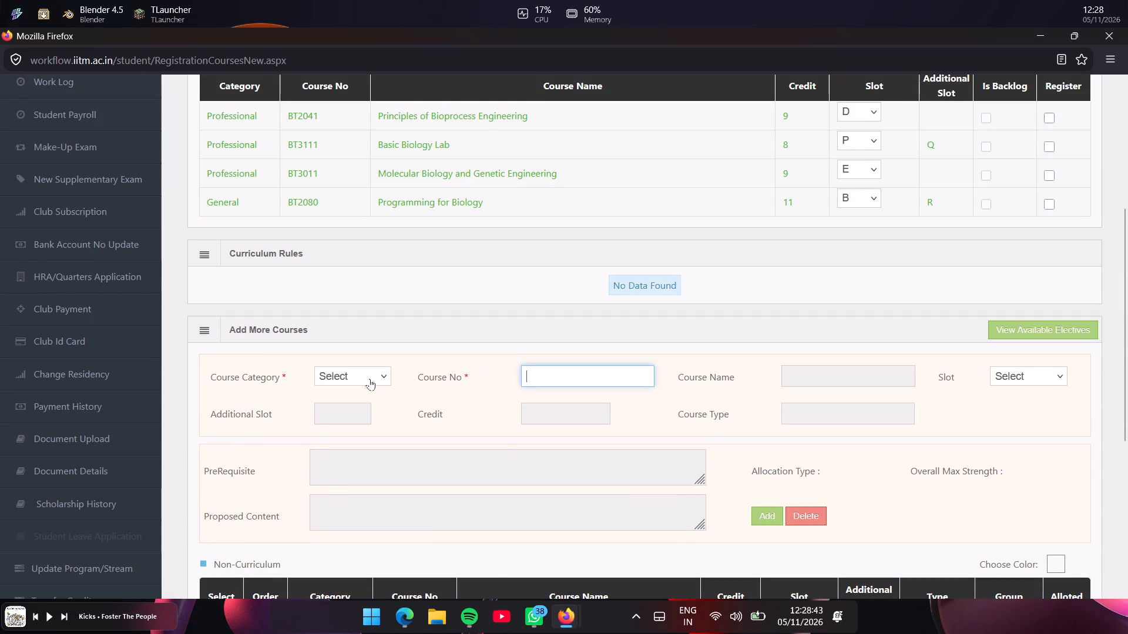
left_click(365, 378)
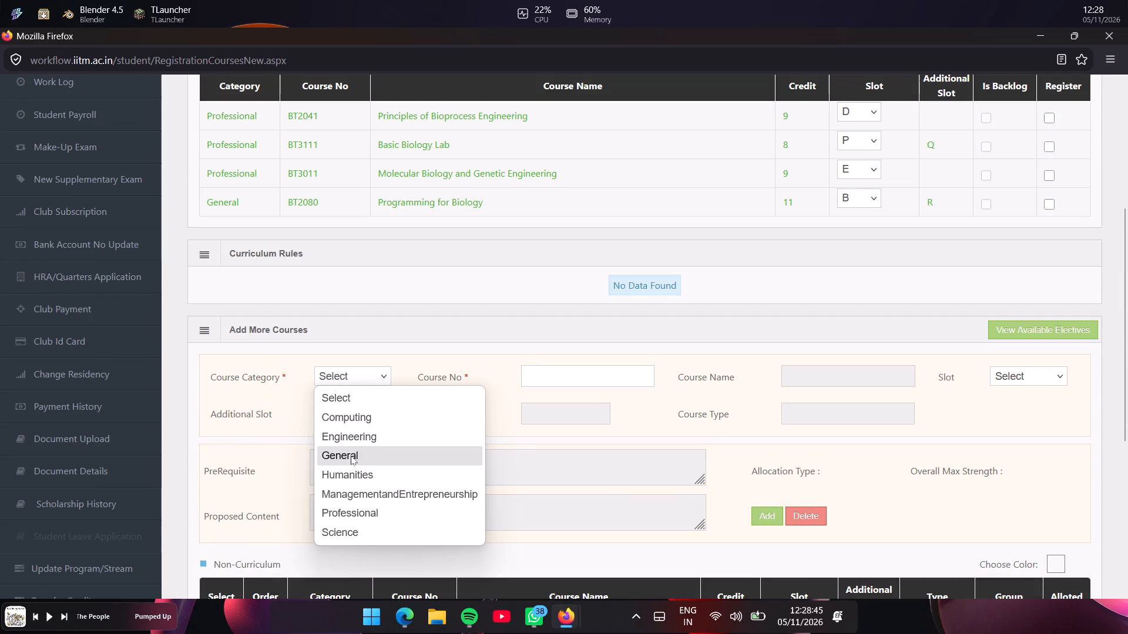
left_click(351, 456)
left_click(602, 375)
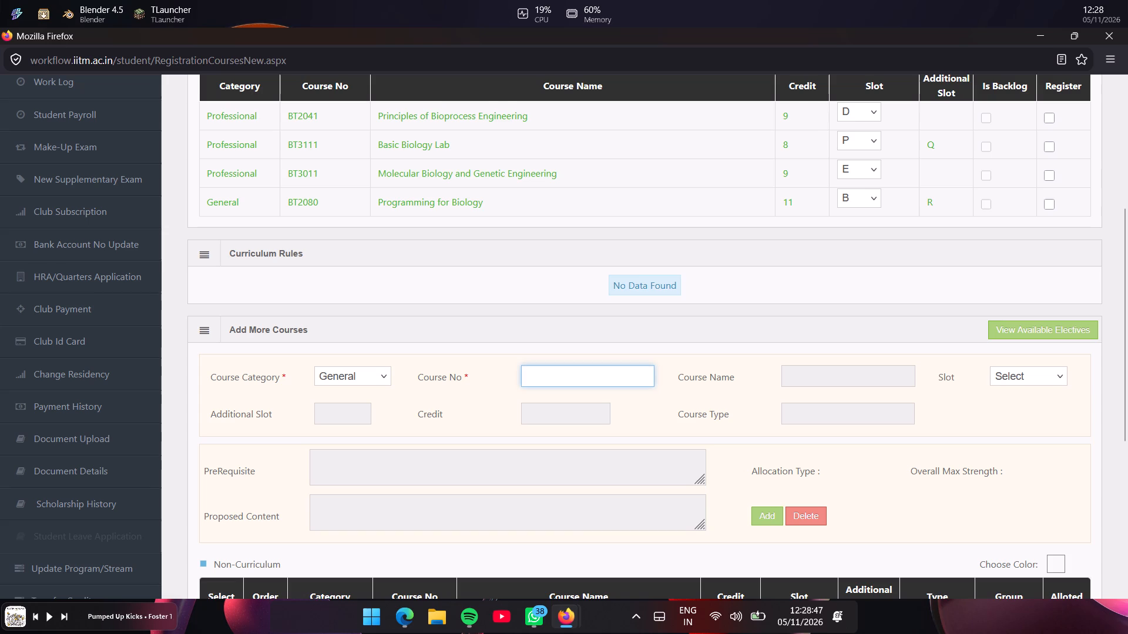
type("1091")
left_click(713, 383)
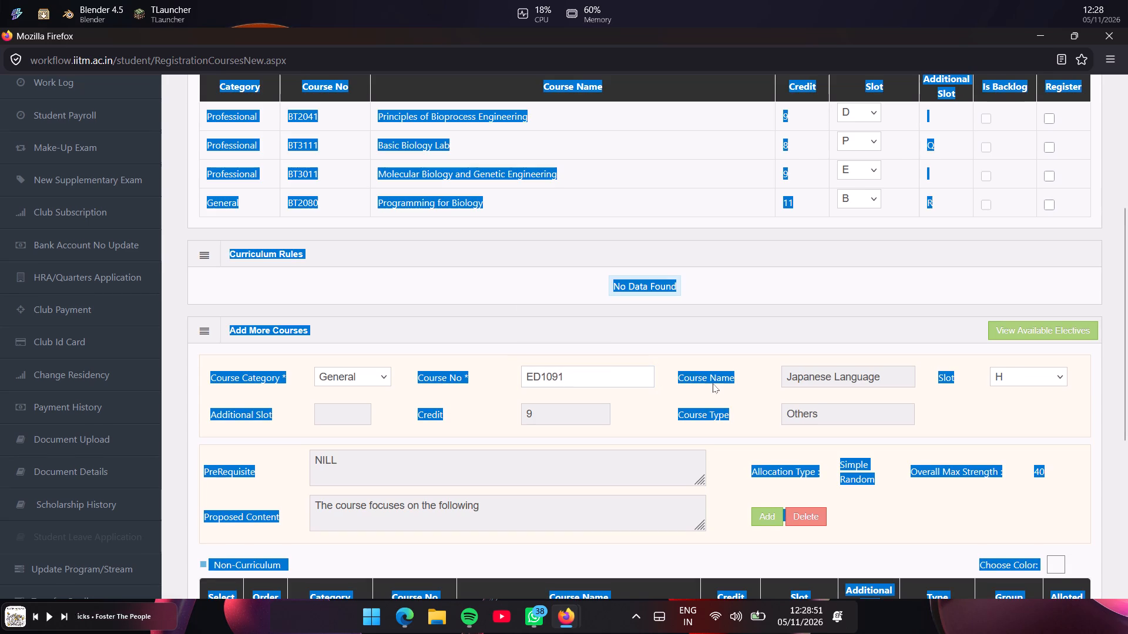
left_click(1089, 374)
left_click(1049, 379)
scroll(829, 382, "down", 1)
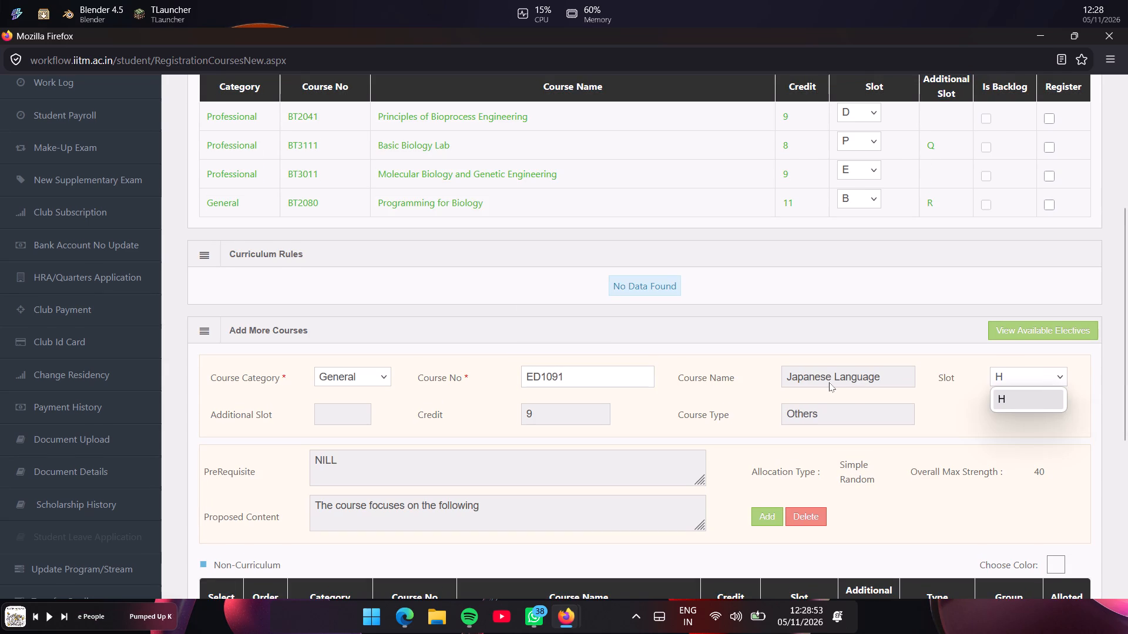
Switch back to the Timetable Generator in Microsoft Edge and examine the weekly timetable again.
key("alt+Tab")
scroll(824, 380, "up", 1)
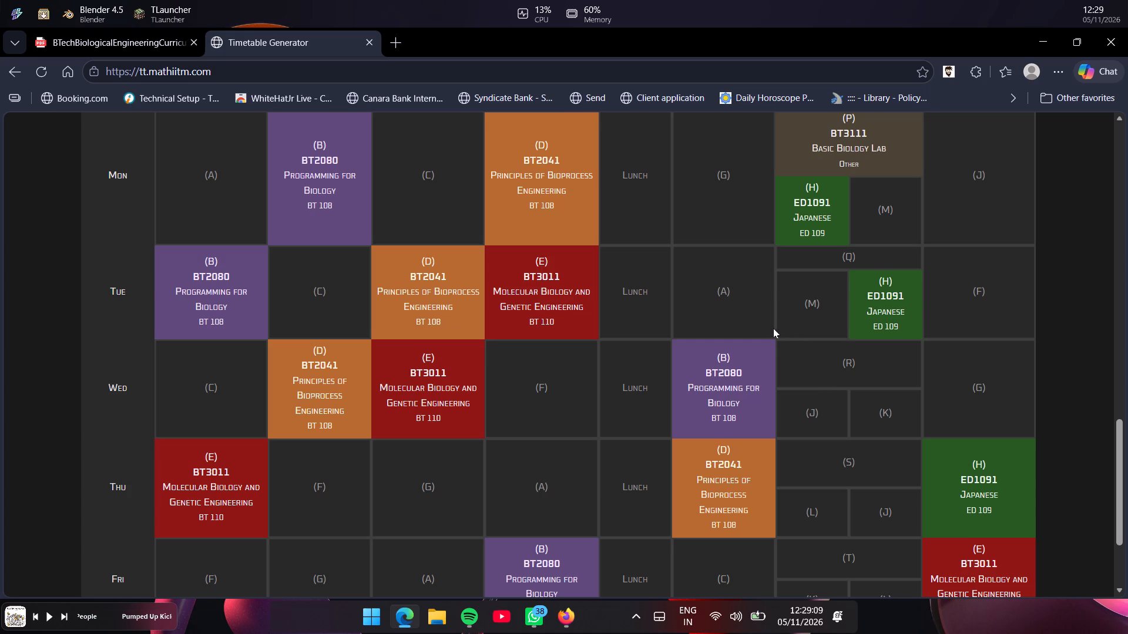
scroll(773, 328, "down", 2)
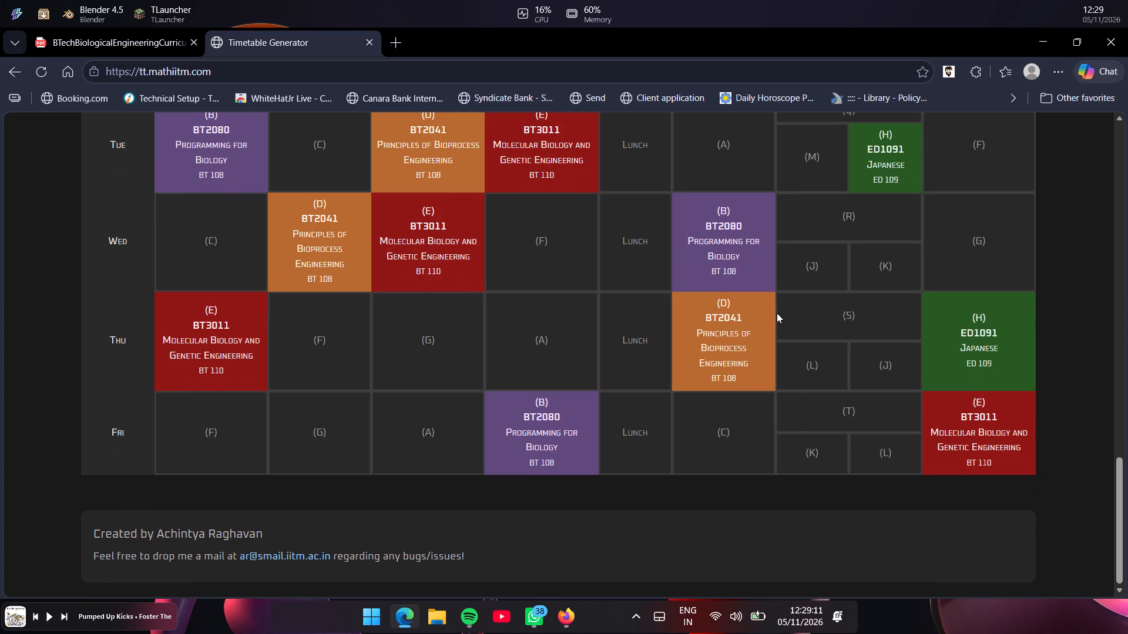
Switch to the course registration page in Firefox and review the non-curriculum electives list and the submission section.
key("alt+Tab")
scroll(764, 332, "down", 2)
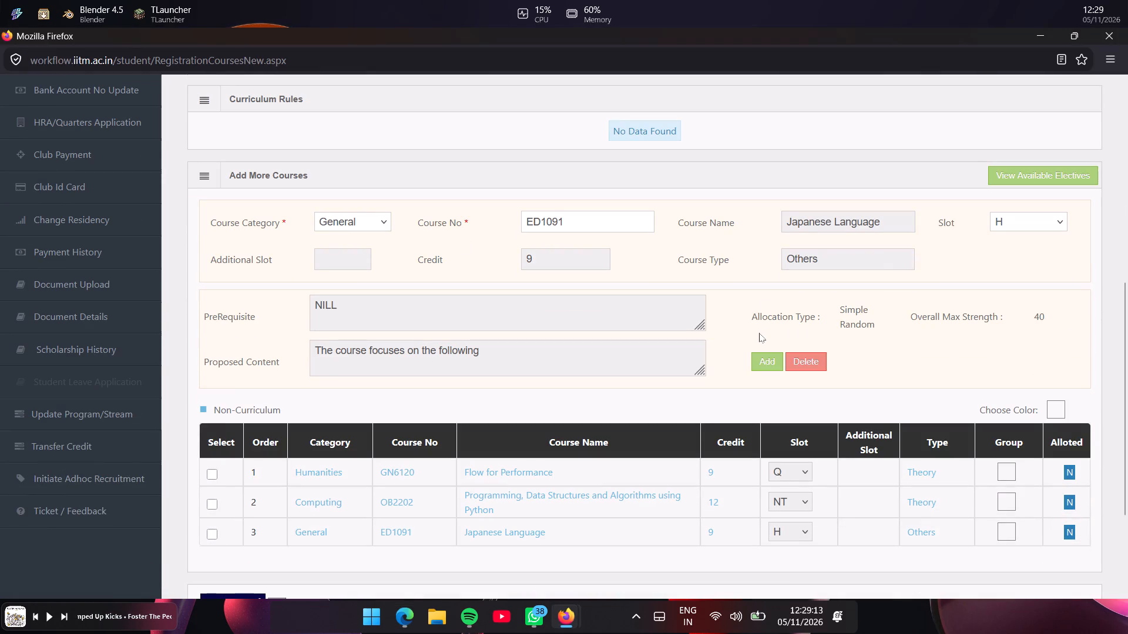
scroll(742, 336, "down", 2)
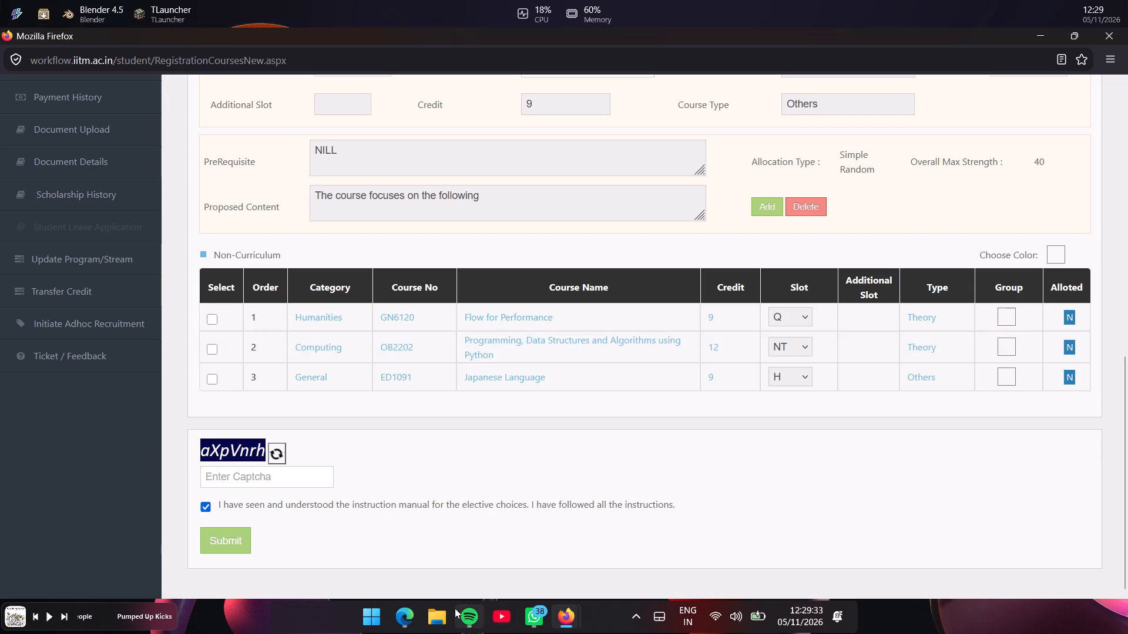
Switch to Spotify, transfer playback to this computer, and resume Pumped Up Kicks.
left_click(469, 613)
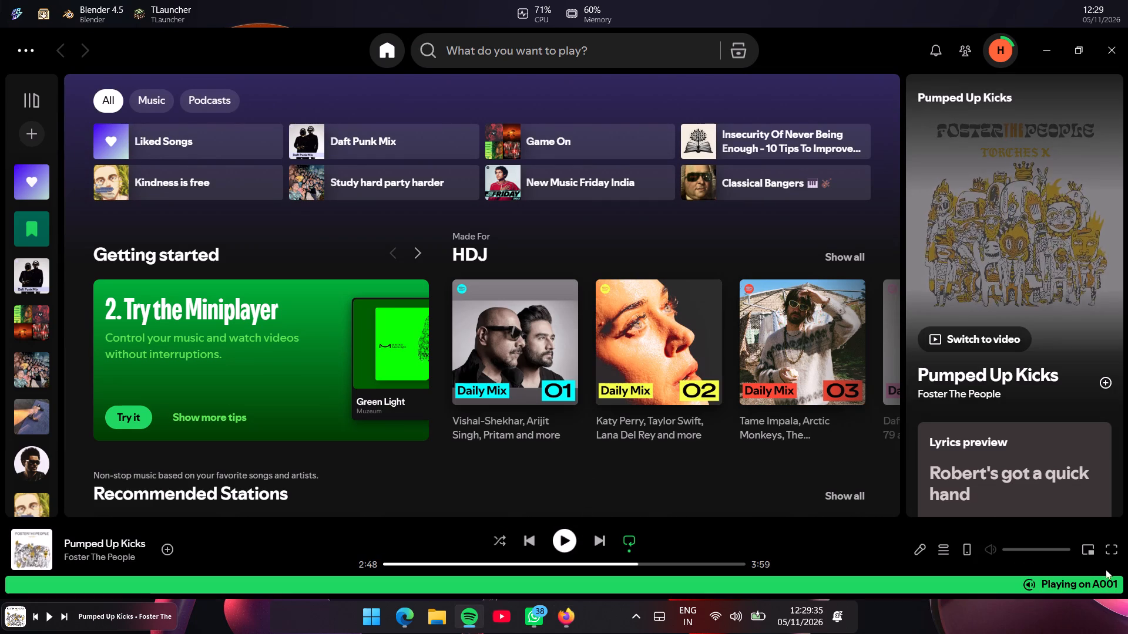
left_click(1090, 584)
left_click(988, 277)
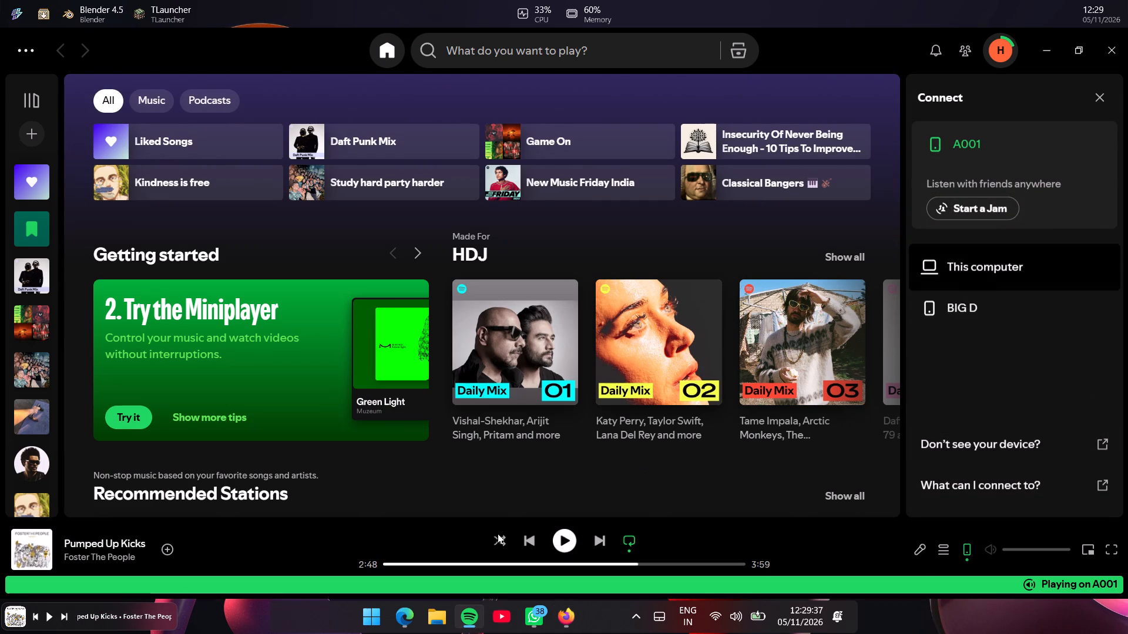
left_click(575, 544)
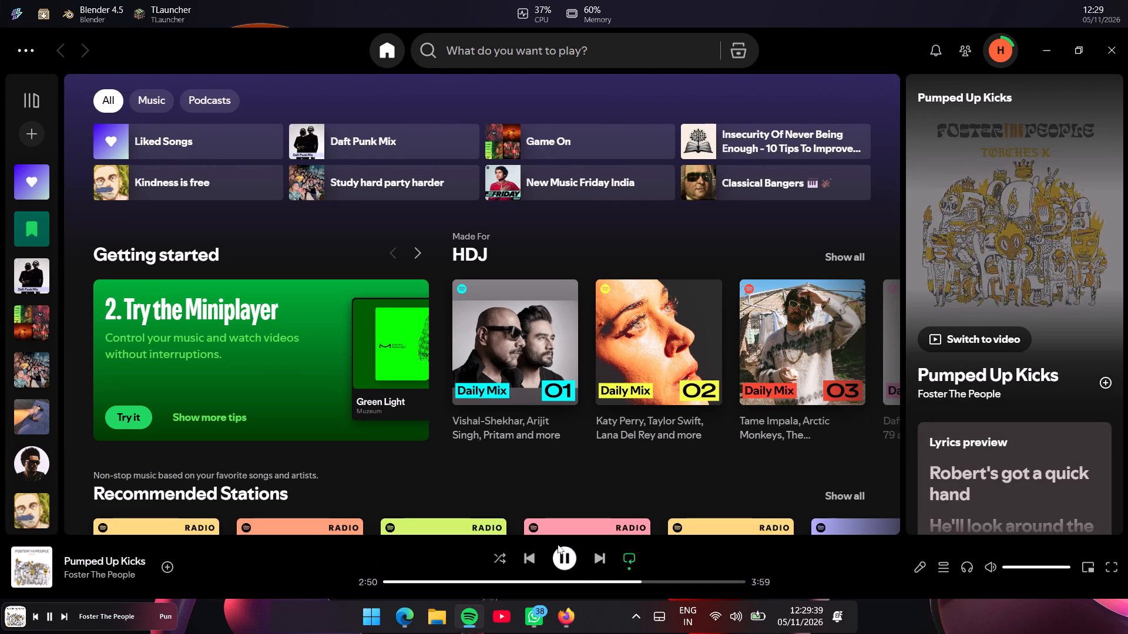
Switch back to the registration page in Firefox and select the ED1091 Japanese Language entry in the non-curriculum list.
key("alt+Tab")
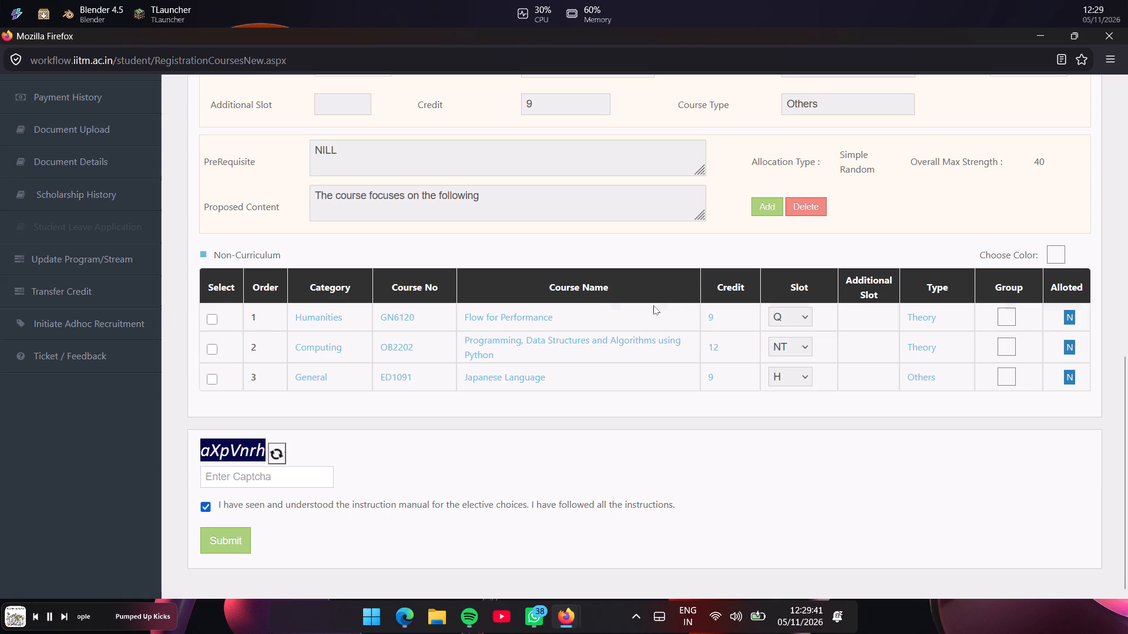
scroll(699, 274, "up", 2)
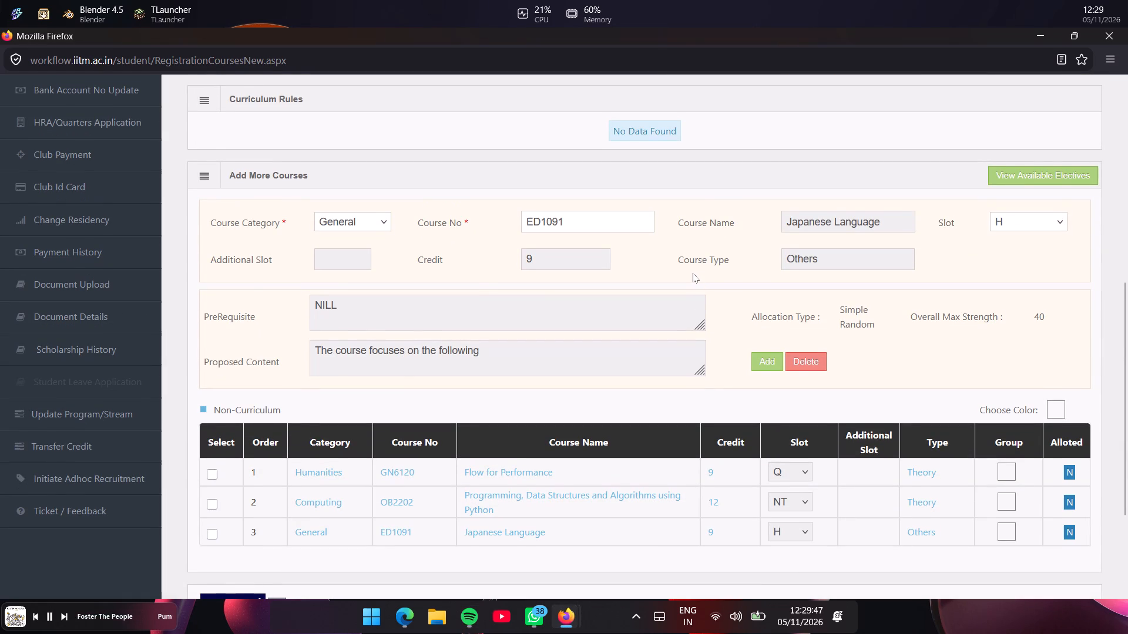
scroll(773, 289, "down", 1)
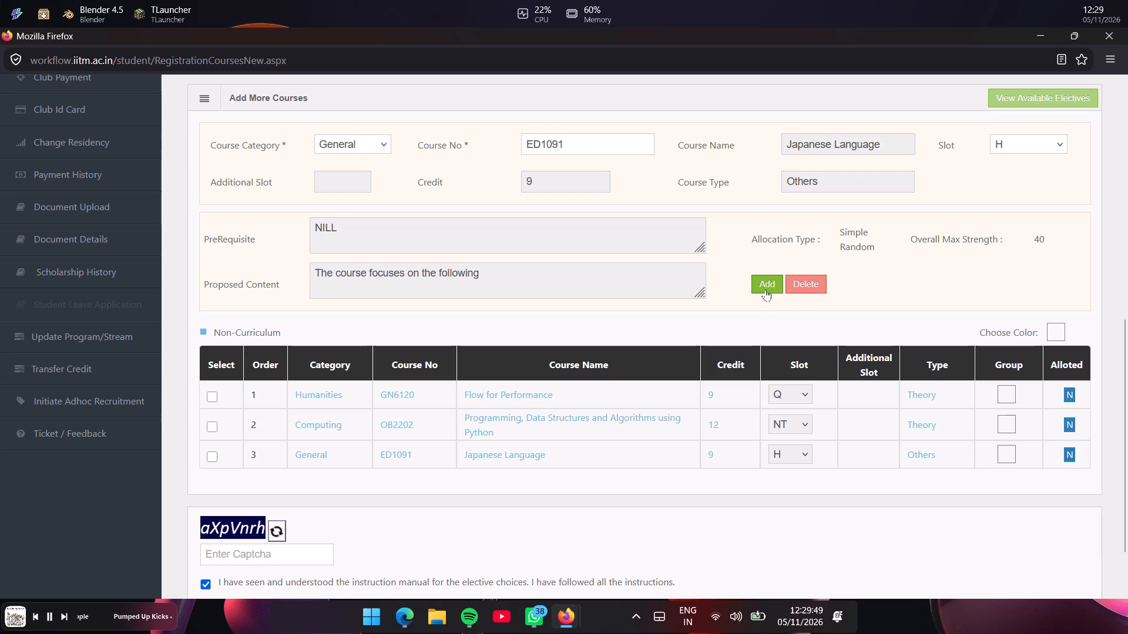
triple_click(803, 447)
left_click(803, 447)
scroll(942, 367, "up", 2)
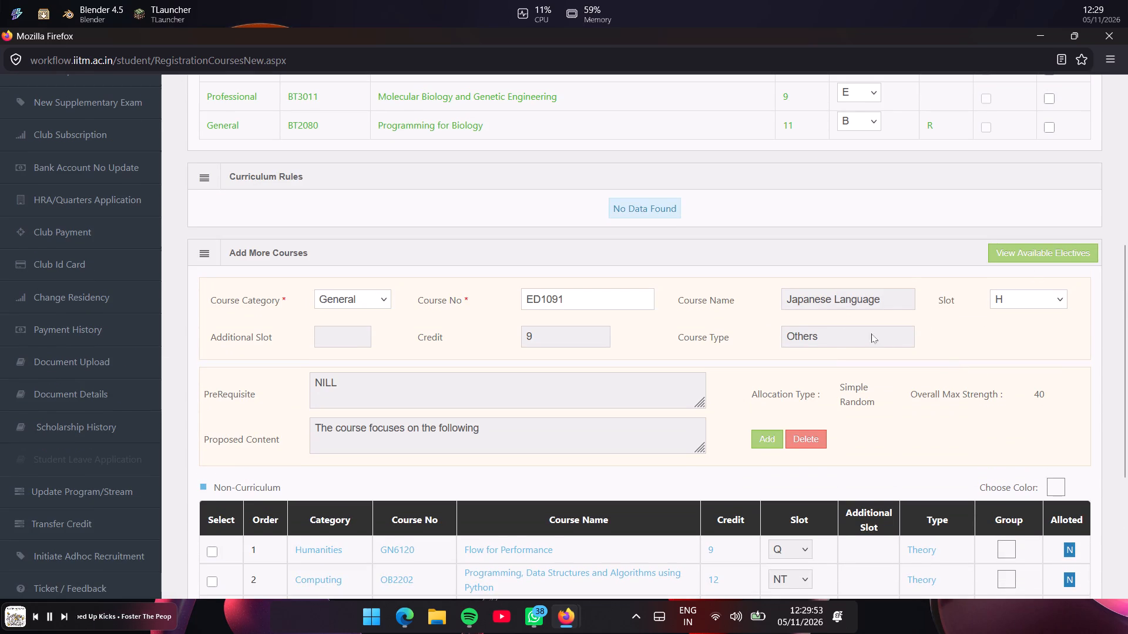
left_click_drag(612, 293, 529, 301)
scroll(1075, 471, "down", 1)
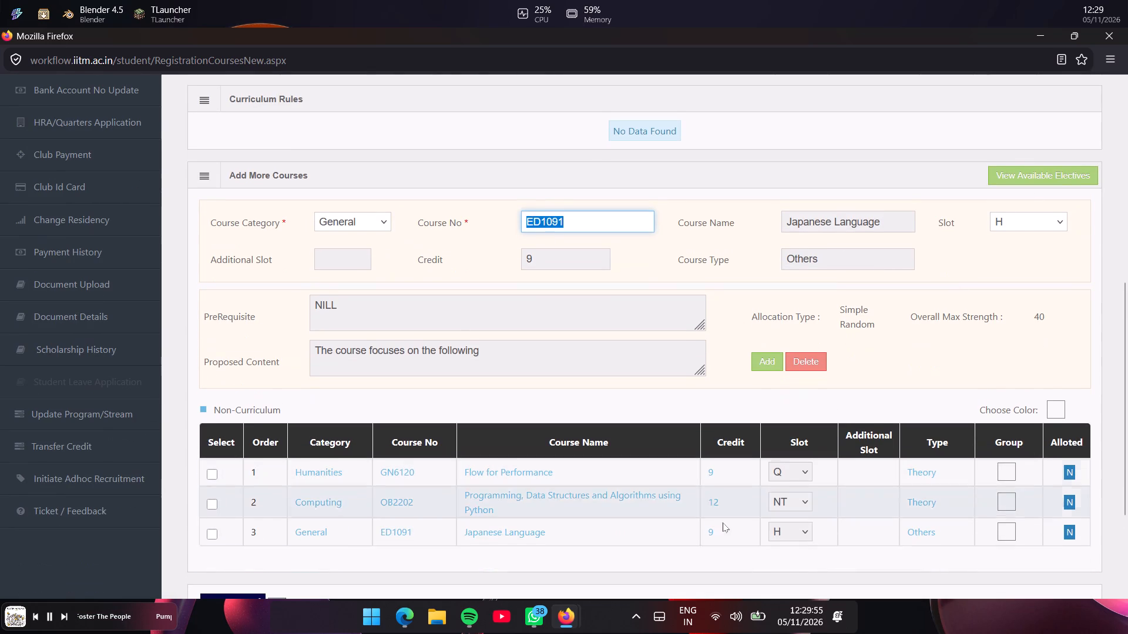
left_click(216, 538)
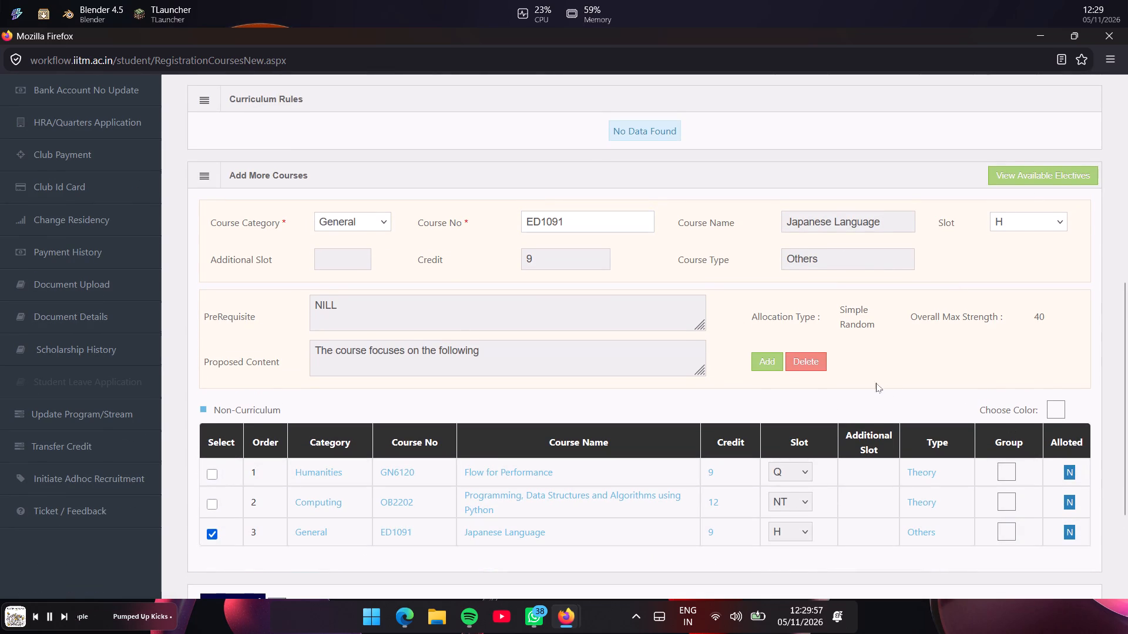
Switch to the Biological Engineering curriculum PDF in Microsoft Edge and examine the Semester 4 course table.
key("alt+Tab")
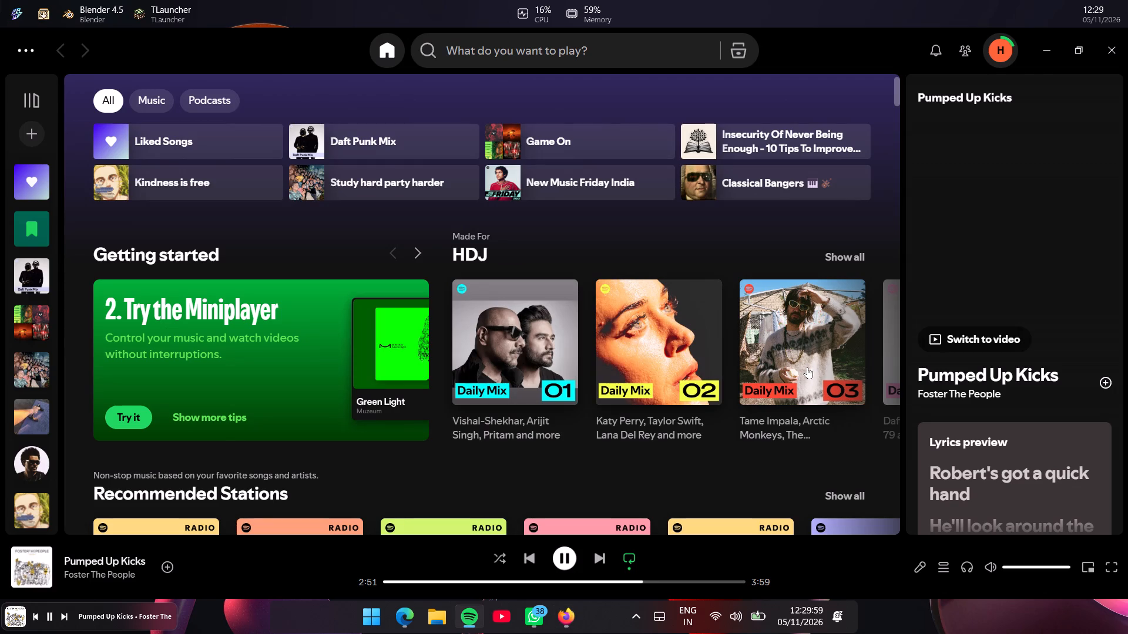
key("alt+Tab")
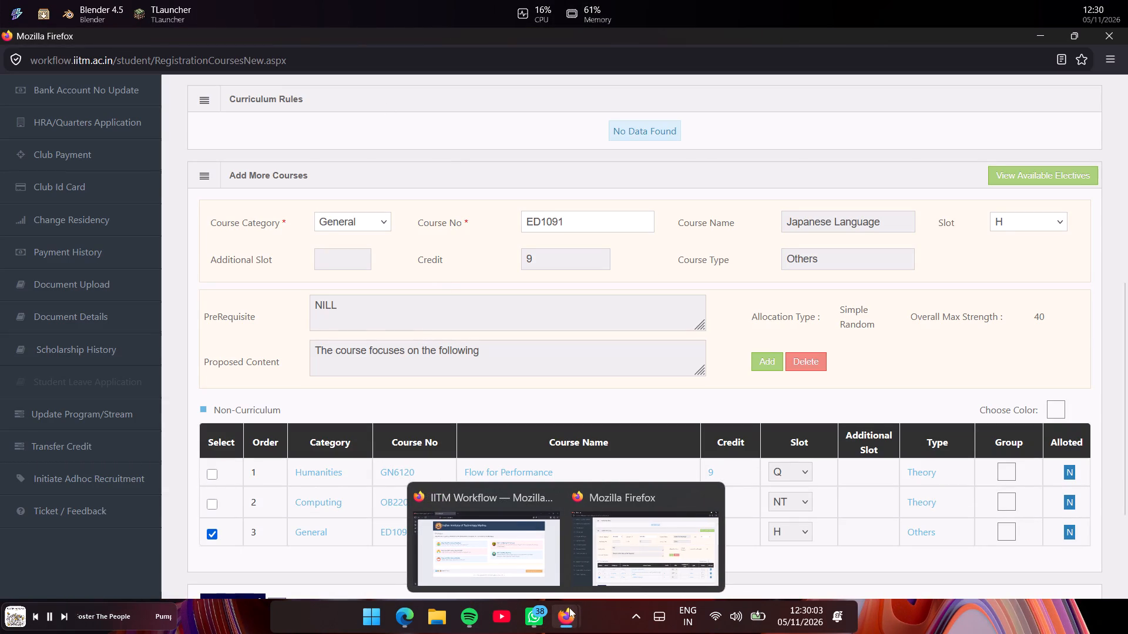
left_click(399, 611)
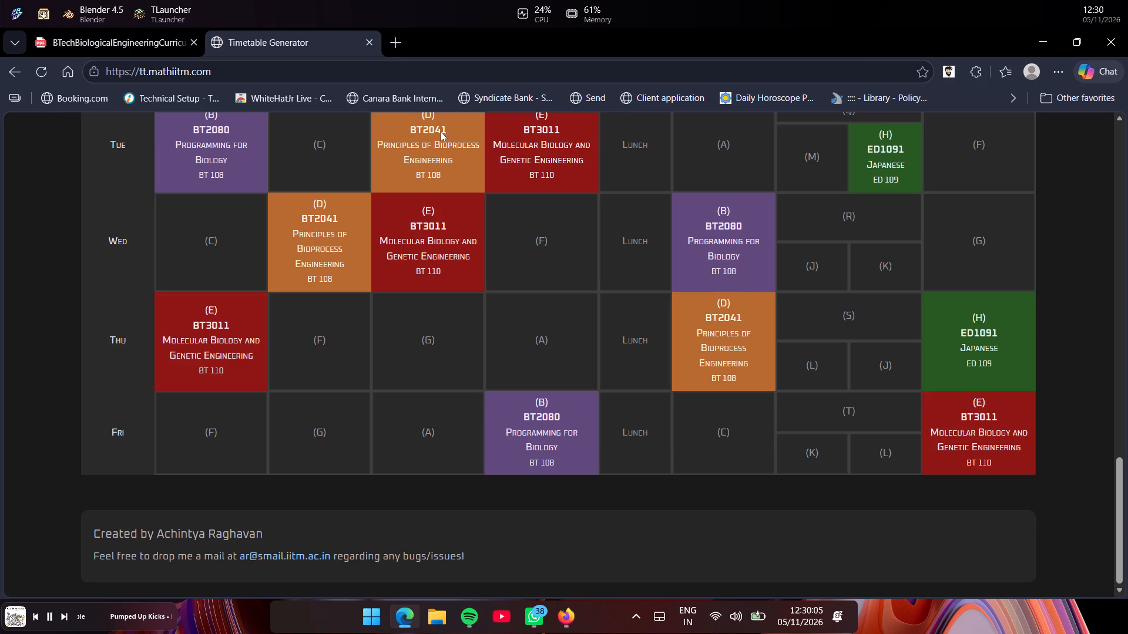
left_click(117, 44)
left_click(976, 299)
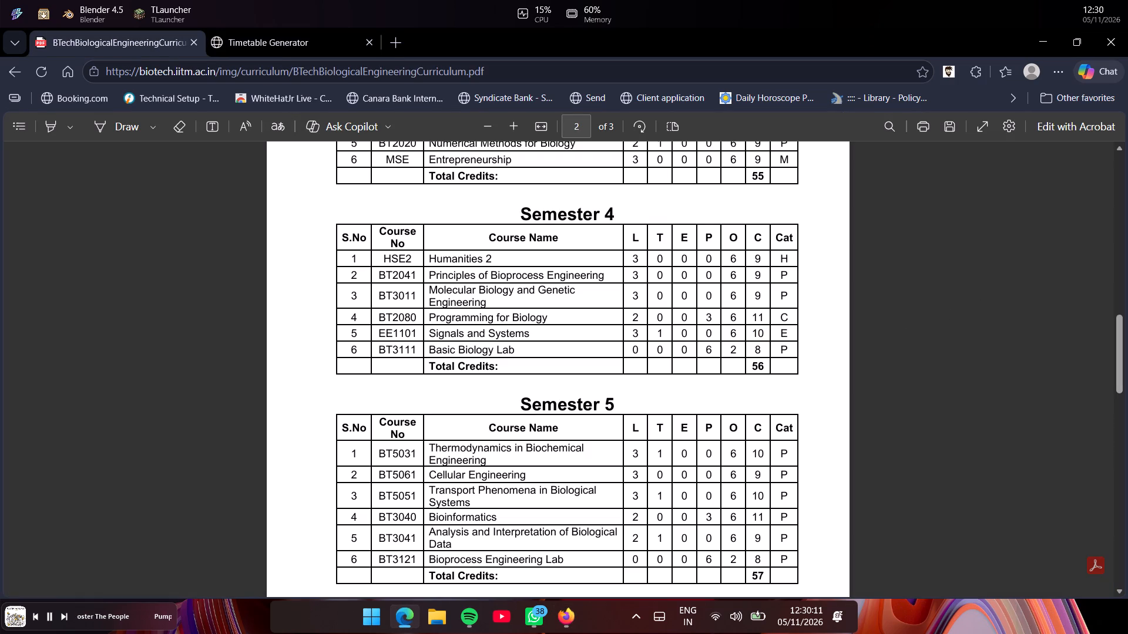
Return to the Timetable Generator and examine the weekly timetable's slots again.
key("alt+Tab")
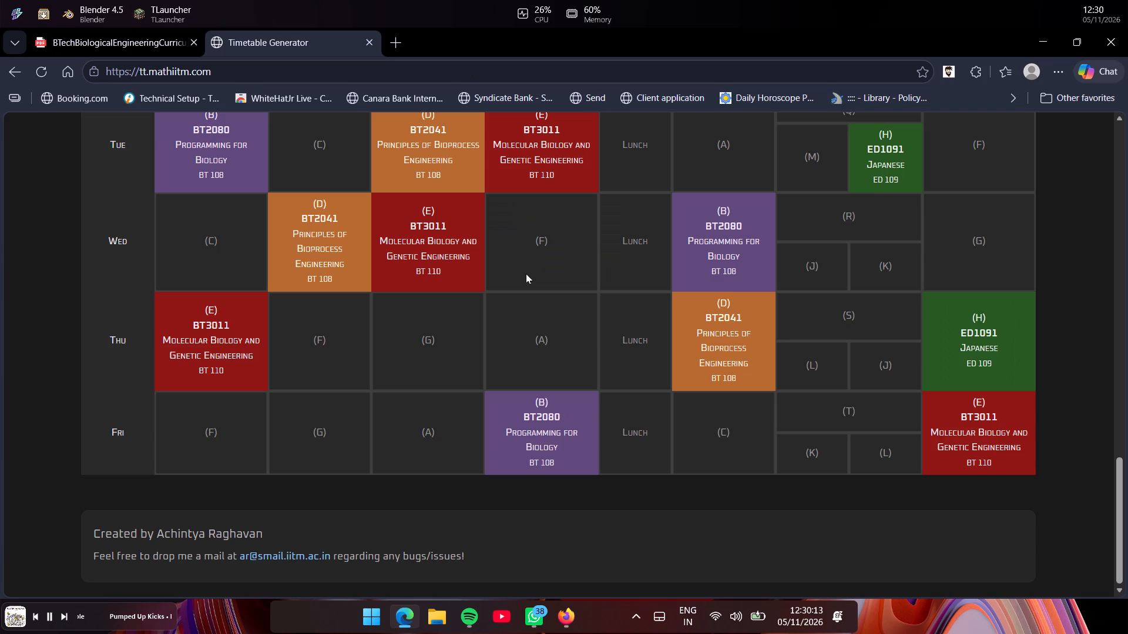
scroll(613, 288, "up", 1)
scroll(608, 290, "down", 1)
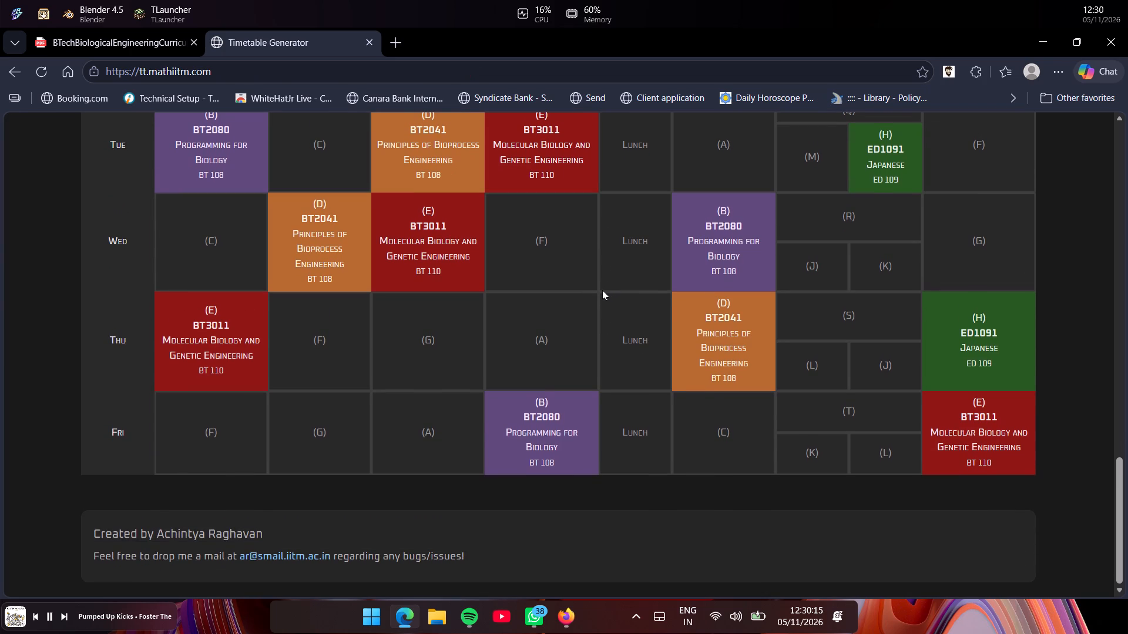
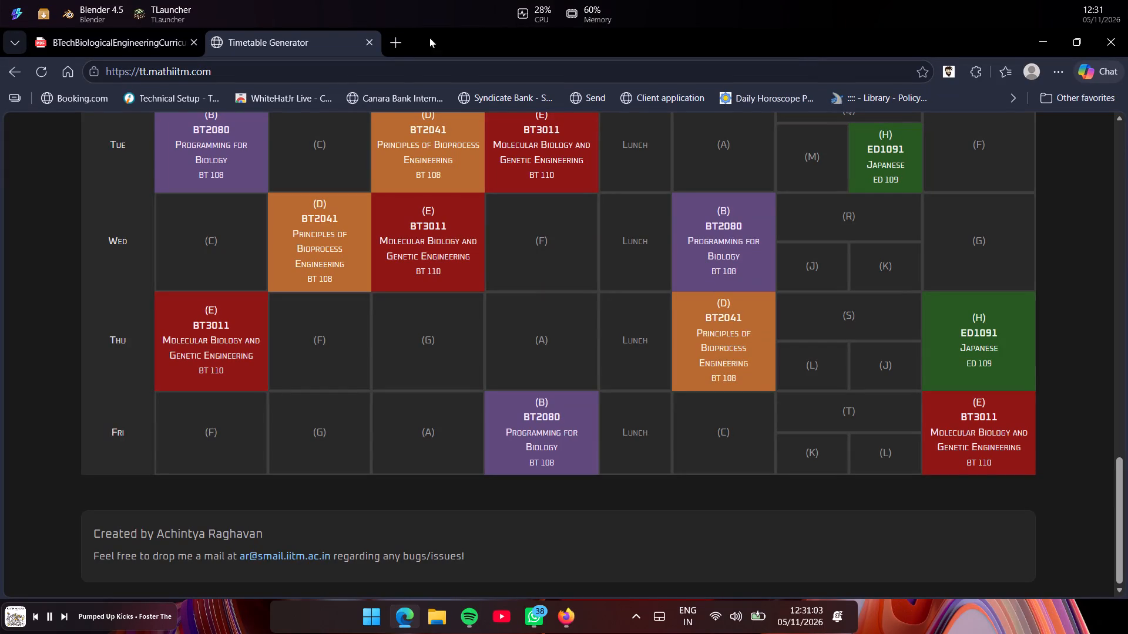
Move the Timetable Generator tab ahead of the curriculum PDF tab and open a new blank browser tab.
left_click_drag(281, 36, 99, 41)
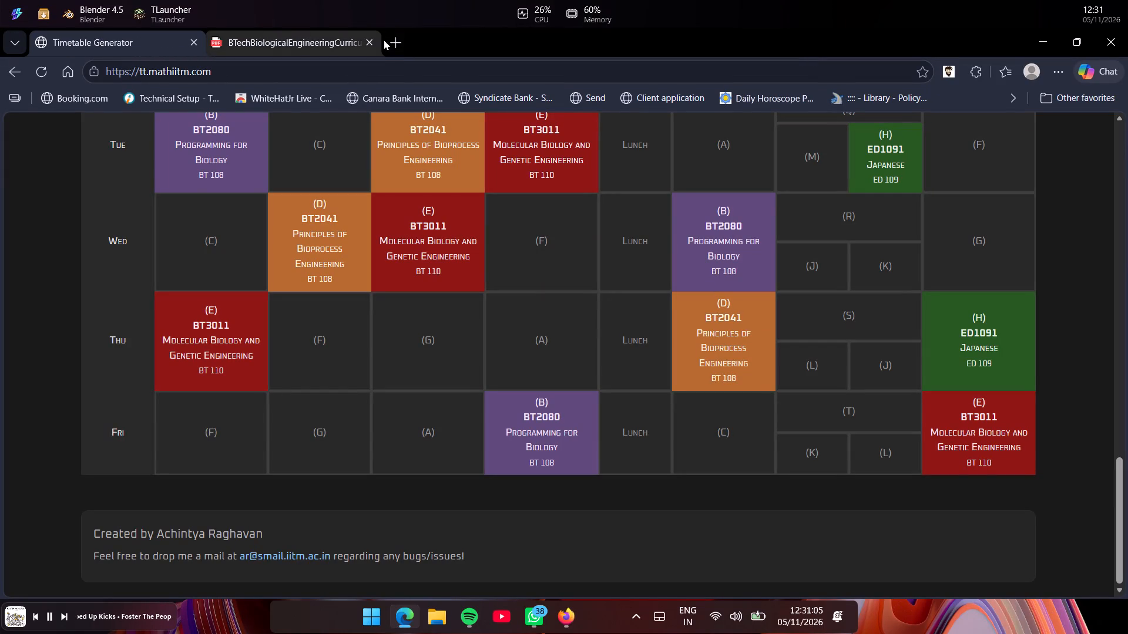
left_click(391, 41)
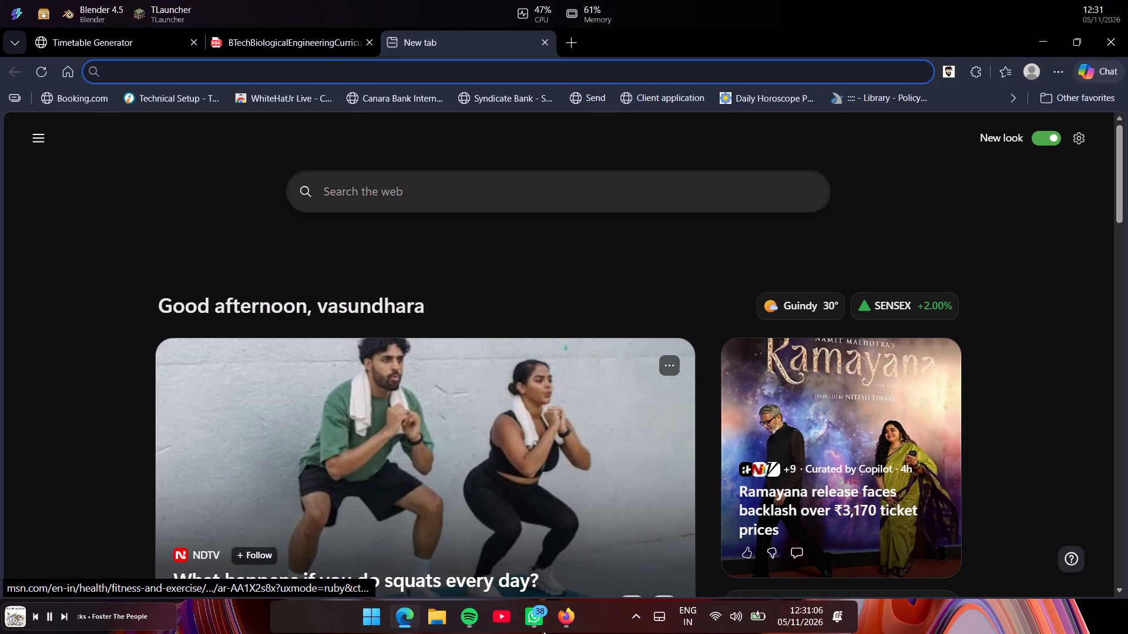
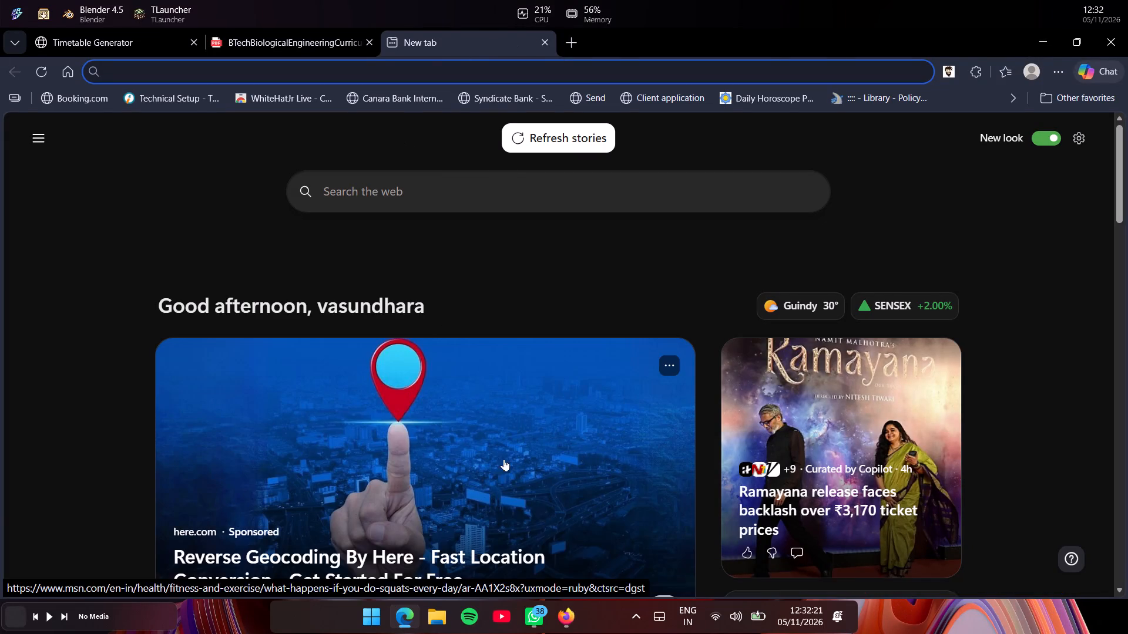
Switch to the Firefox course registration page and delete the selected ED1091 Japanese Language course from the Non-Curriculum list.
left_click(574, 613)
left_click(632, 534)
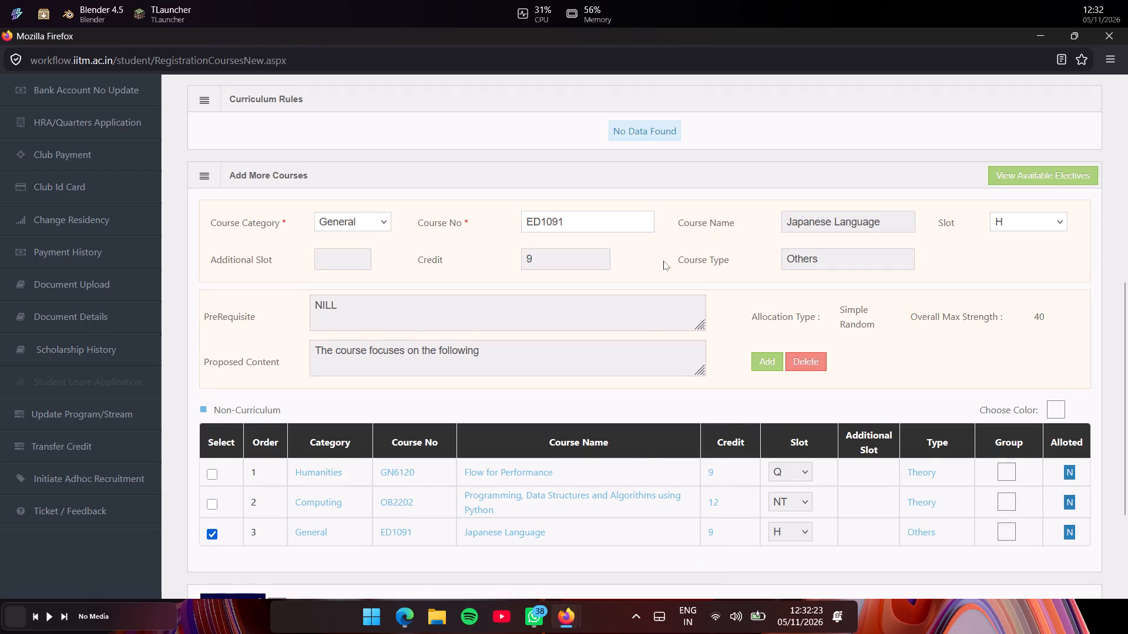
scroll(666, 261, "down", 1)
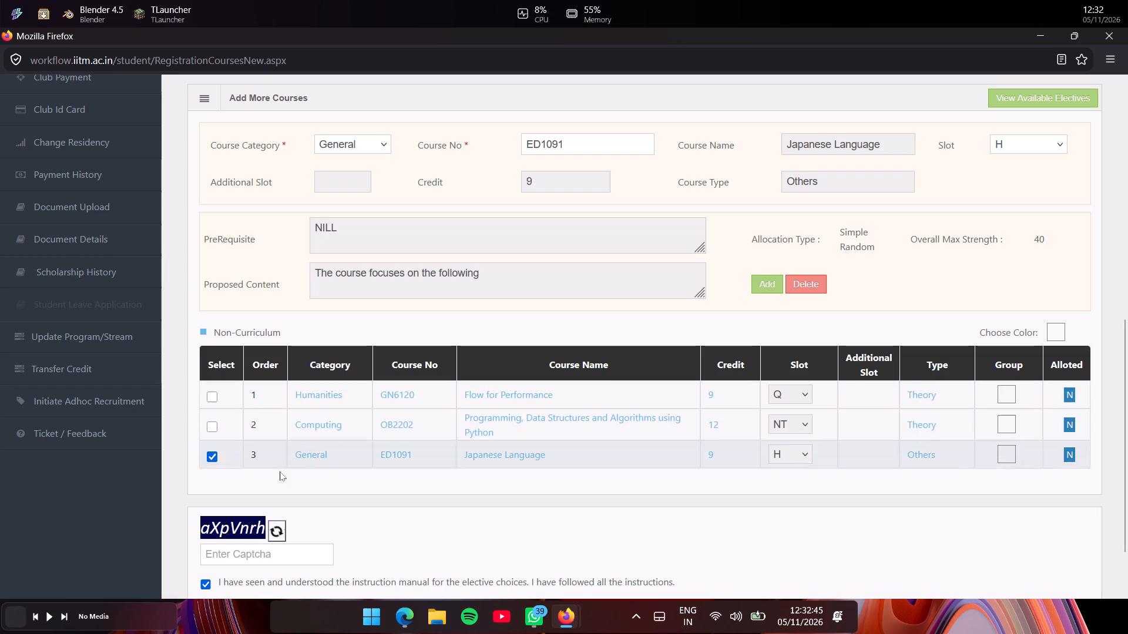
left_click(813, 286)
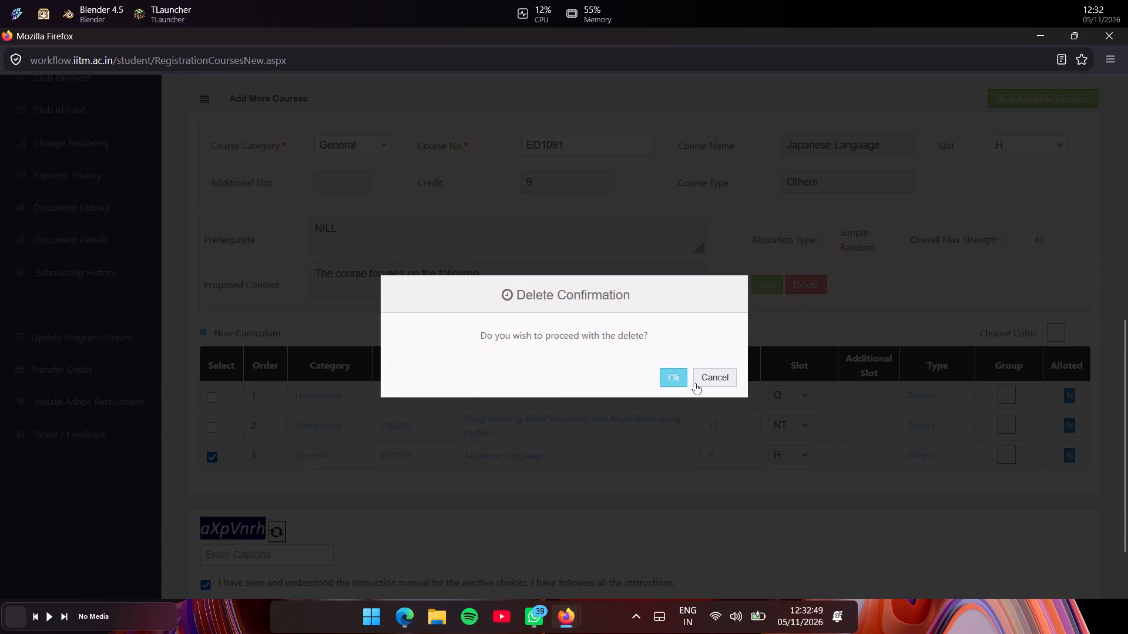
left_click(670, 378)
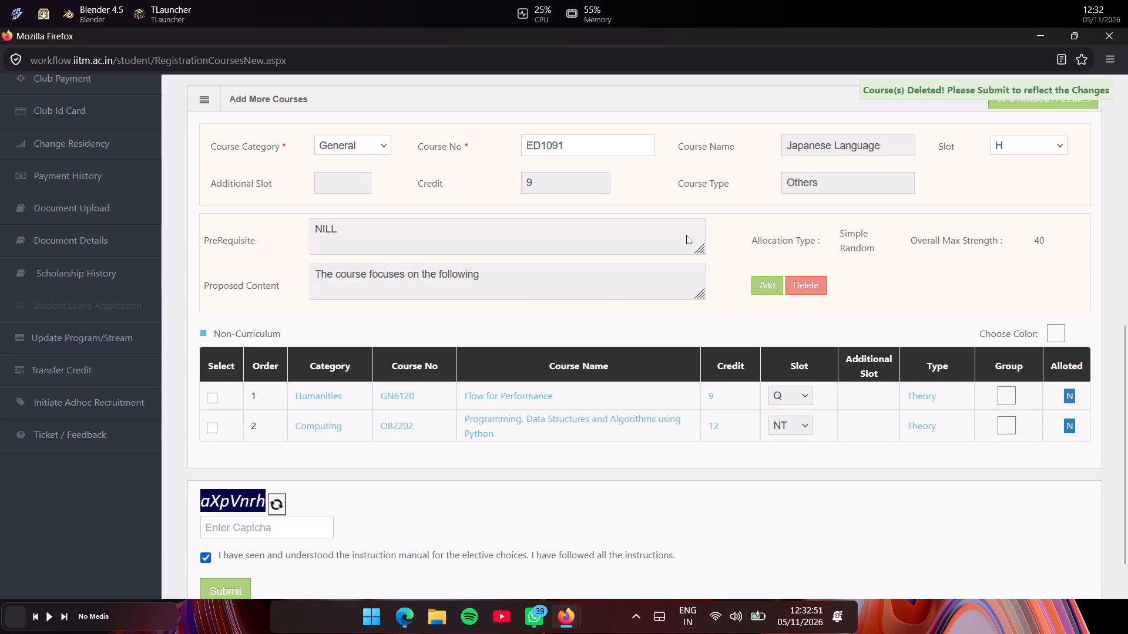
Return to the Timetable Generator in Edge and bring up its Add Slot course list.
key("alt+Tab")
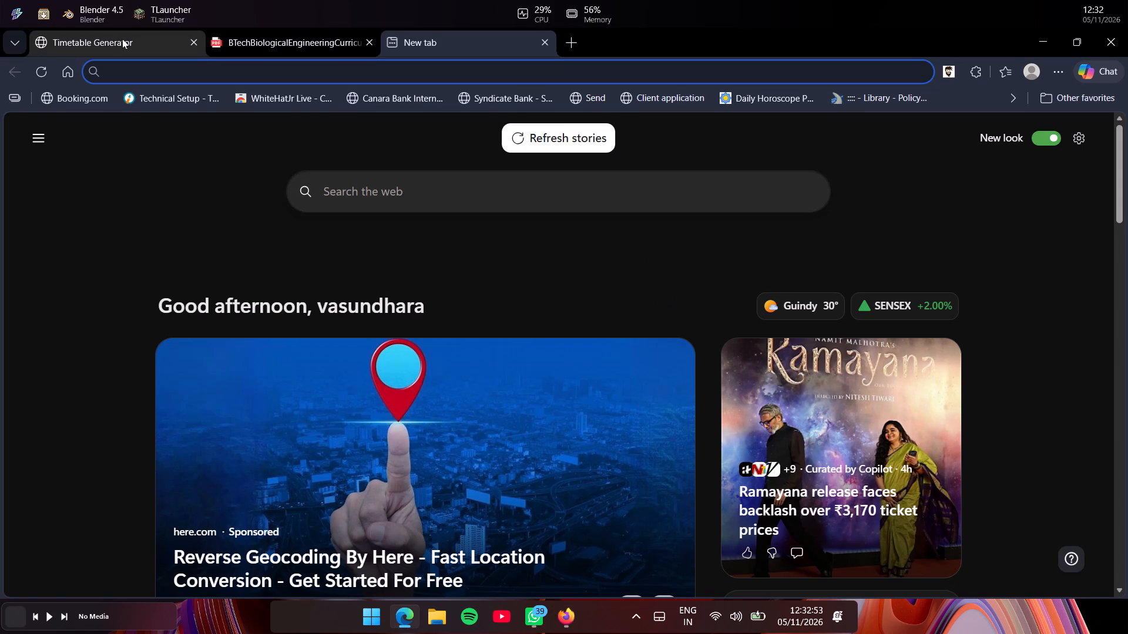
left_click(109, 39)
scroll(626, 252, "up", 4)
scroll(529, 229, "up", 5)
scroll(383, 230, "up", 4)
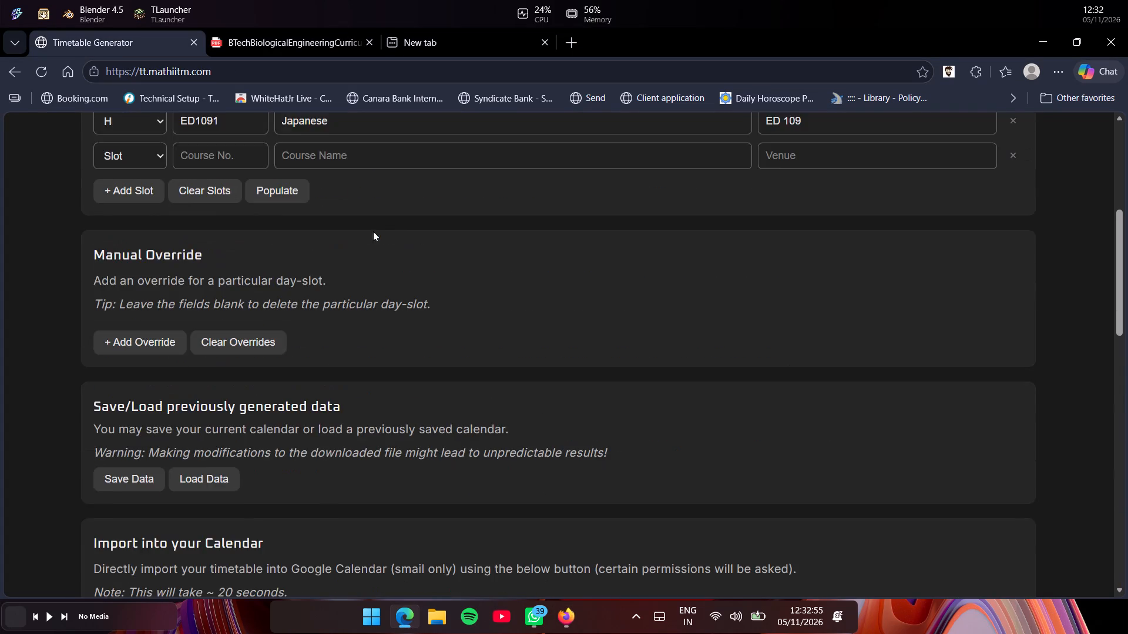
scroll(384, 240, "up", 3)
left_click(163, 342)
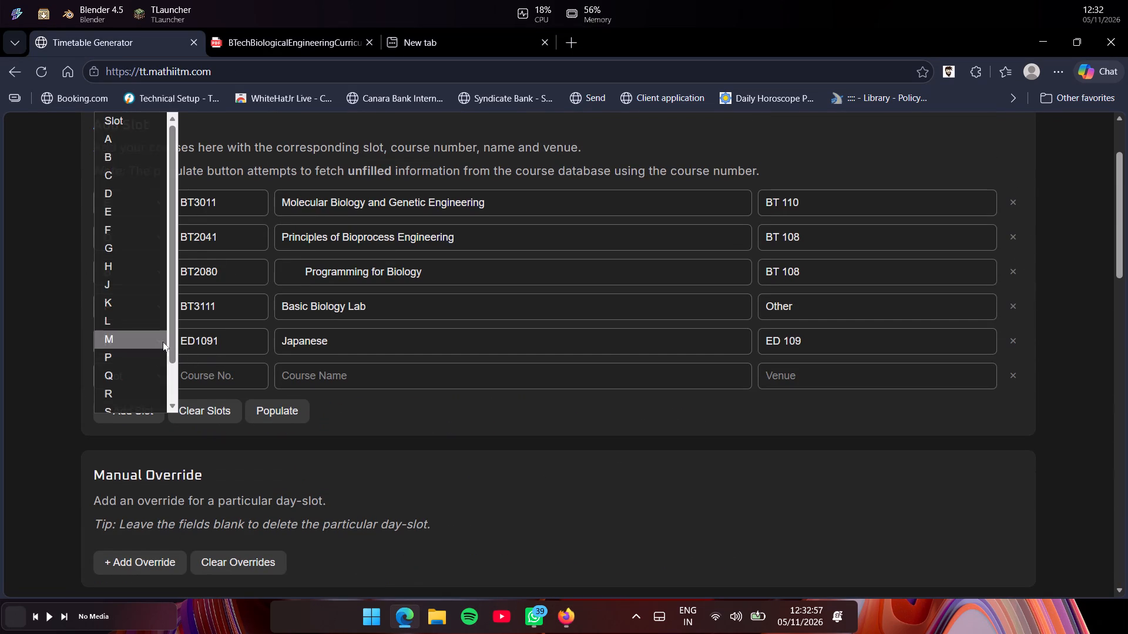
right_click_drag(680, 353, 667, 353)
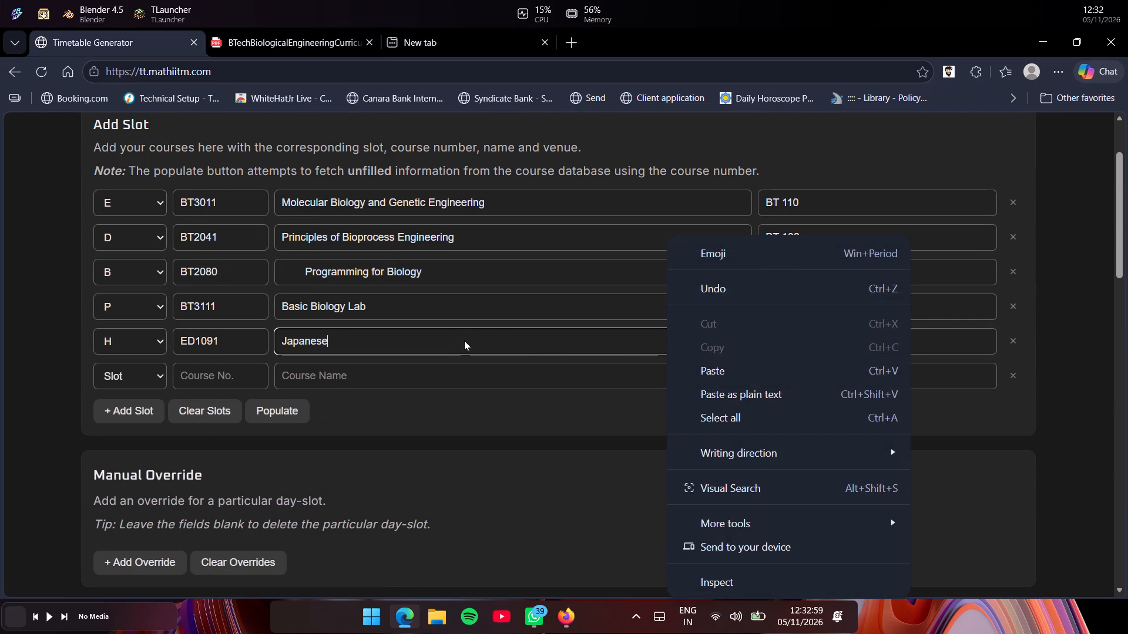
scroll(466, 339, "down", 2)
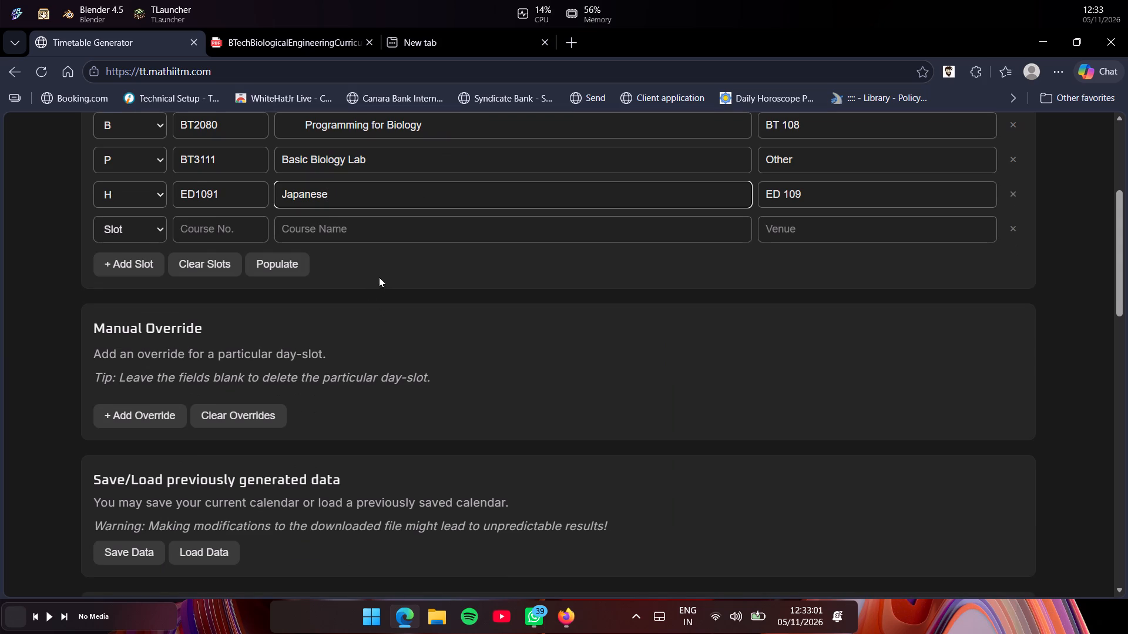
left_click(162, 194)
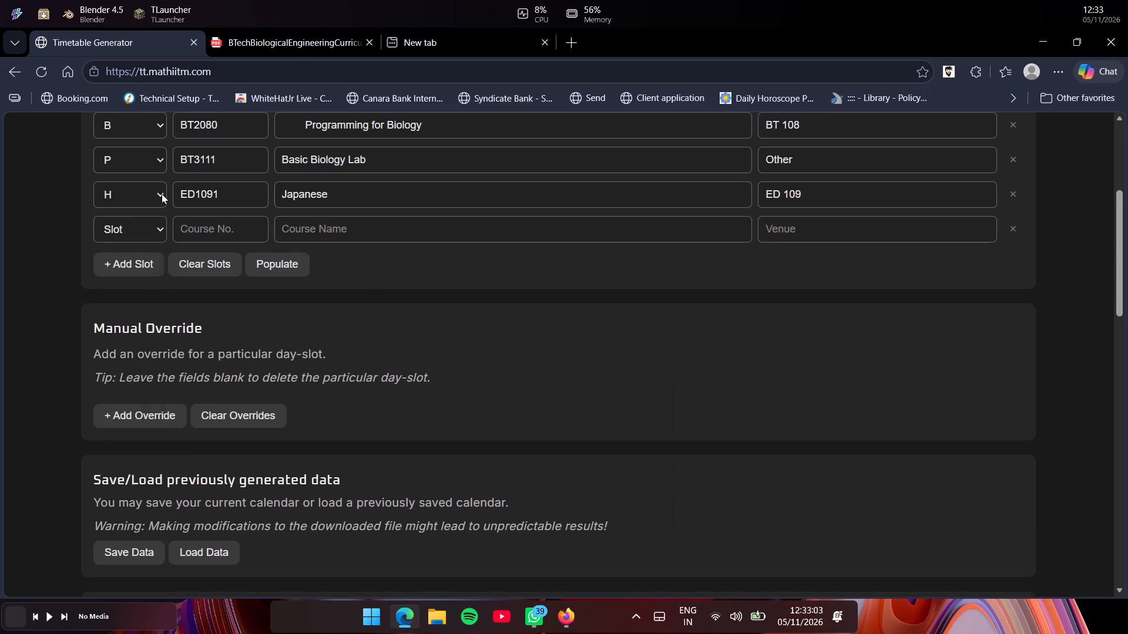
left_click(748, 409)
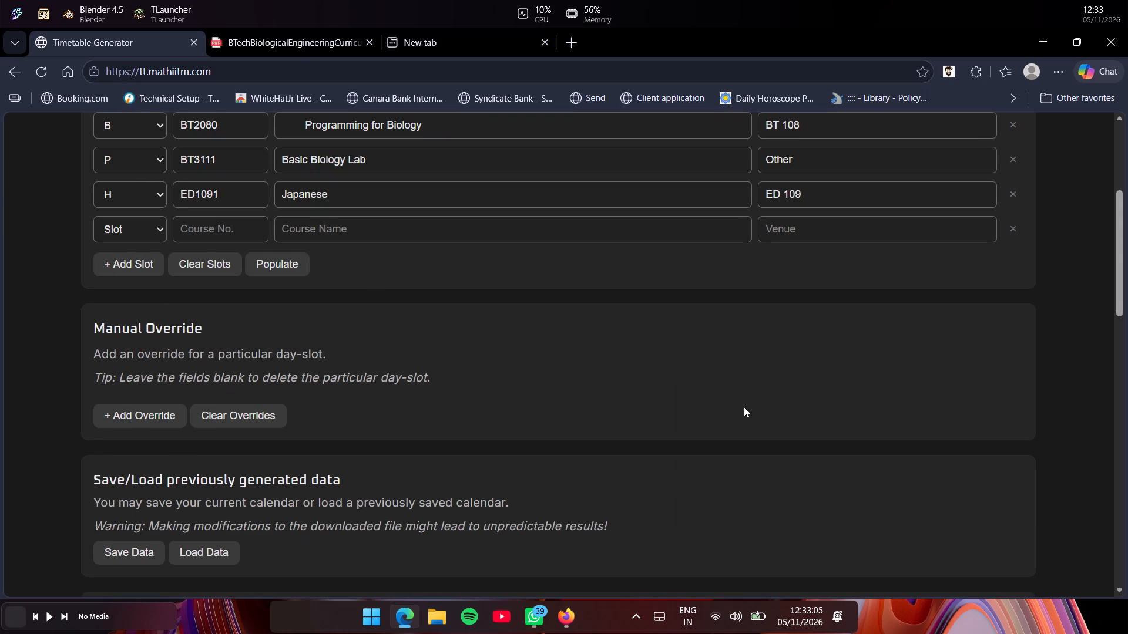
Remove the slot H ED1091 Japanese row from the course list and regenerate the timetable.
scroll(821, 364, "up", 3)
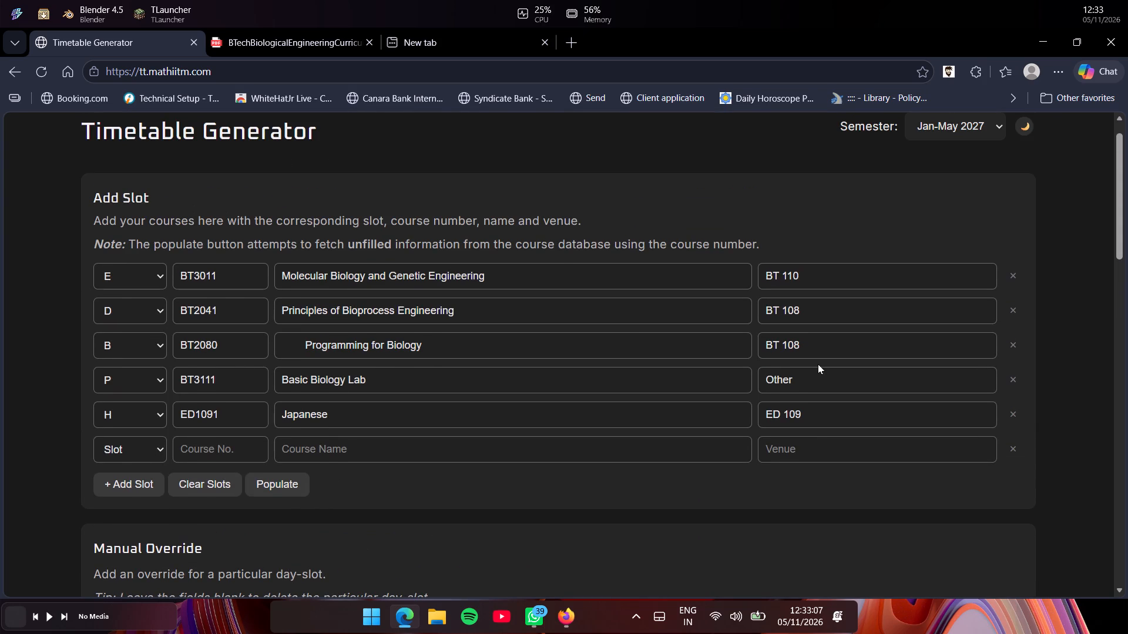
scroll(815, 367, "down", 8)
scroll(429, 349, "up", 1)
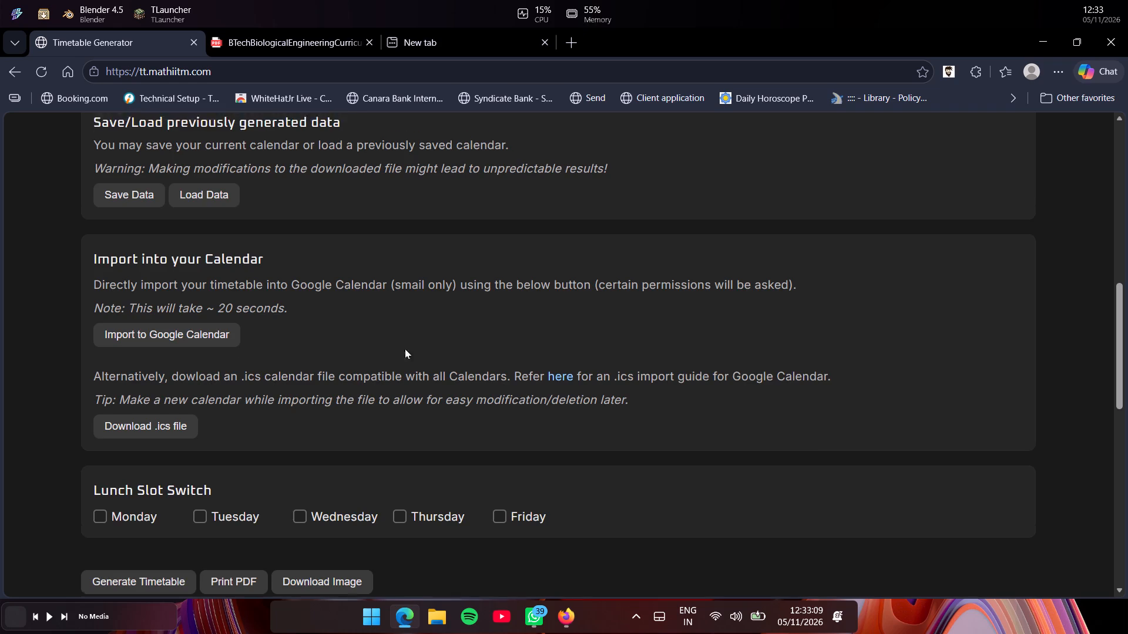
scroll(405, 349, "up", 1)
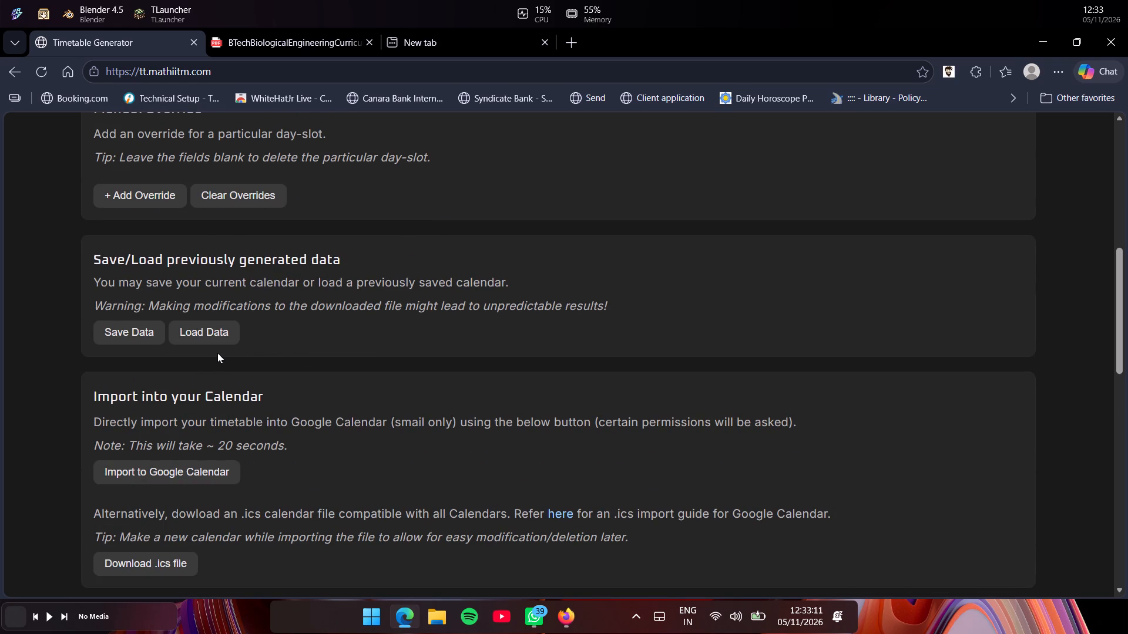
scroll(216, 352, "up", 4)
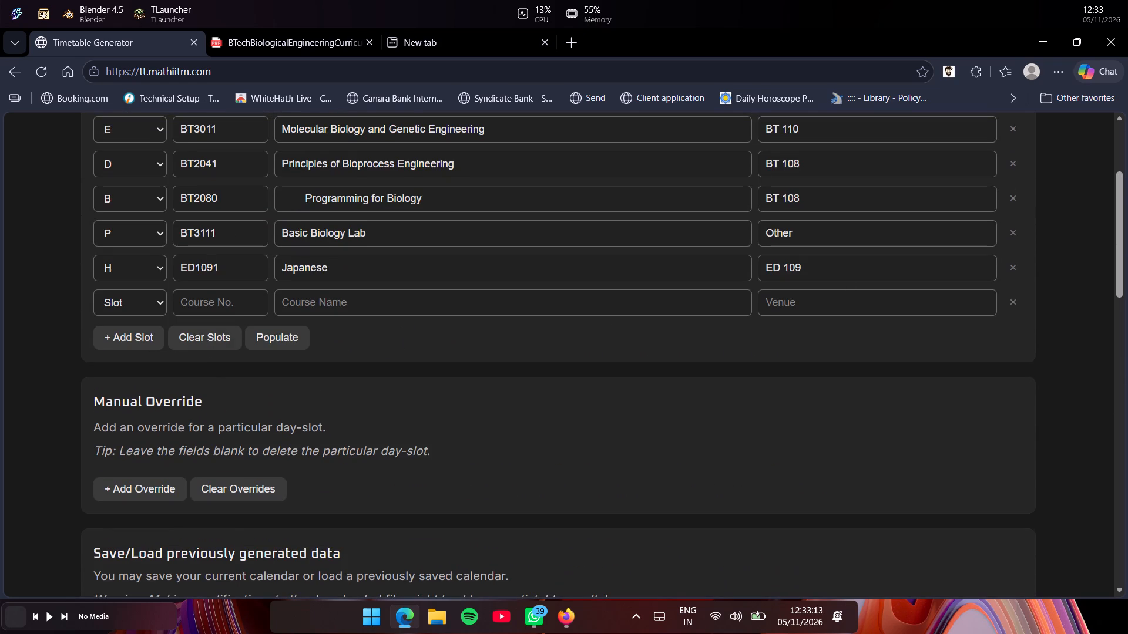
left_click(1013, 269)
scroll(351, 273, "down", 8)
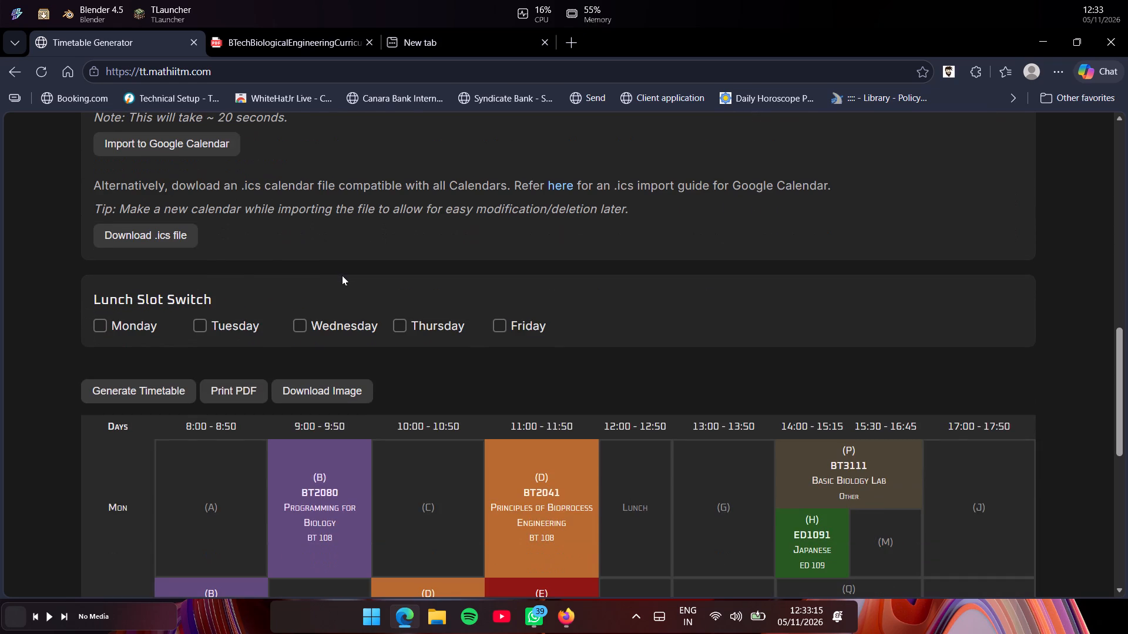
left_click(139, 389)
Examine the regenerated weekly timetable against the course list for occupied and free slots from Monday to Friday.
scroll(328, 346, "down", 3)
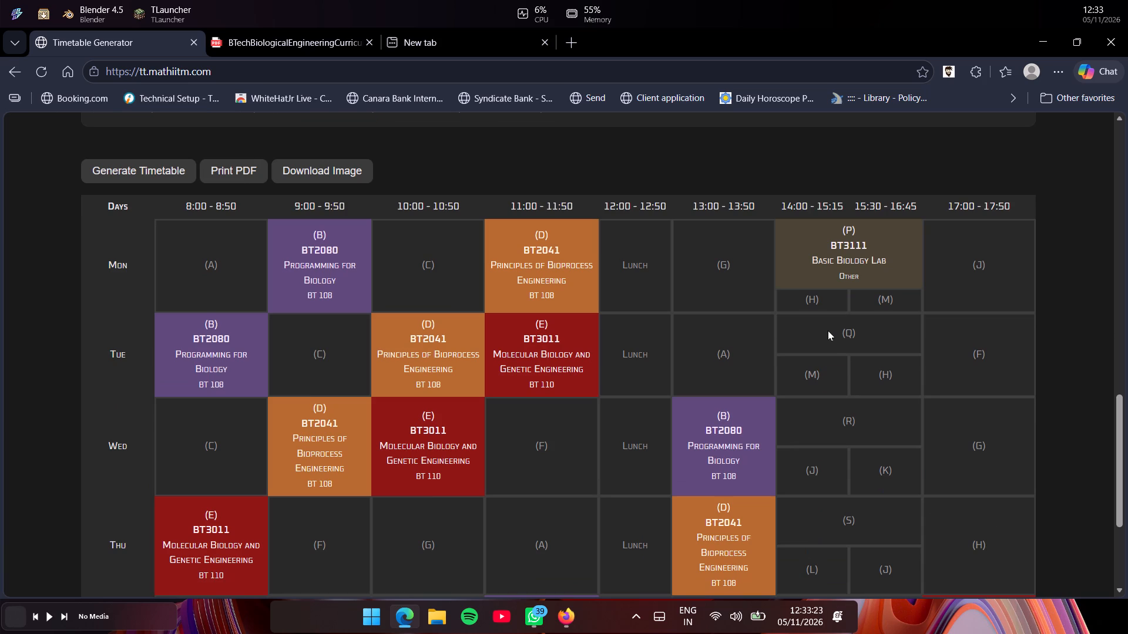
scroll(821, 323, "down", 2)
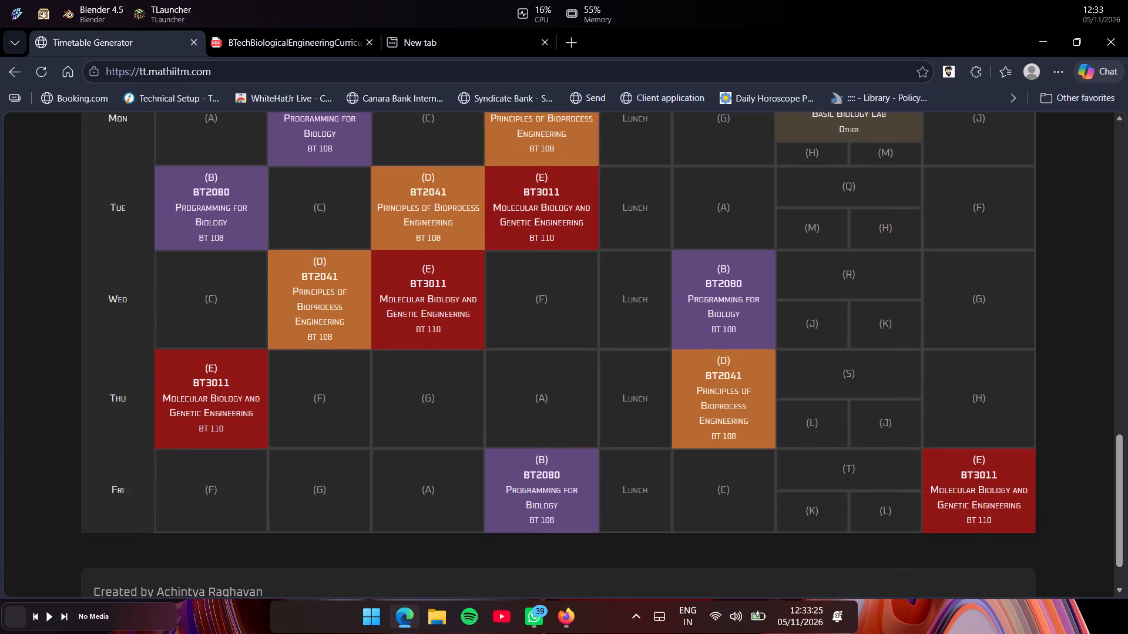
scroll(814, 328, "up", 1)
scroll(812, 329, "down", 3)
scroll(811, 329, "up", 18)
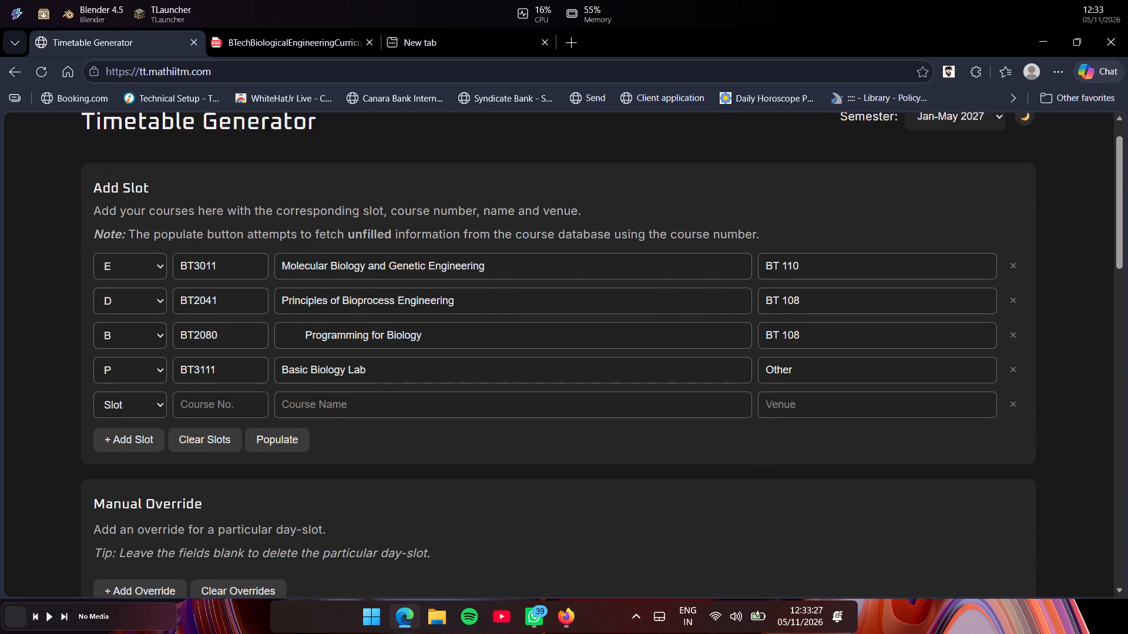
scroll(223, 448, "down", 4)
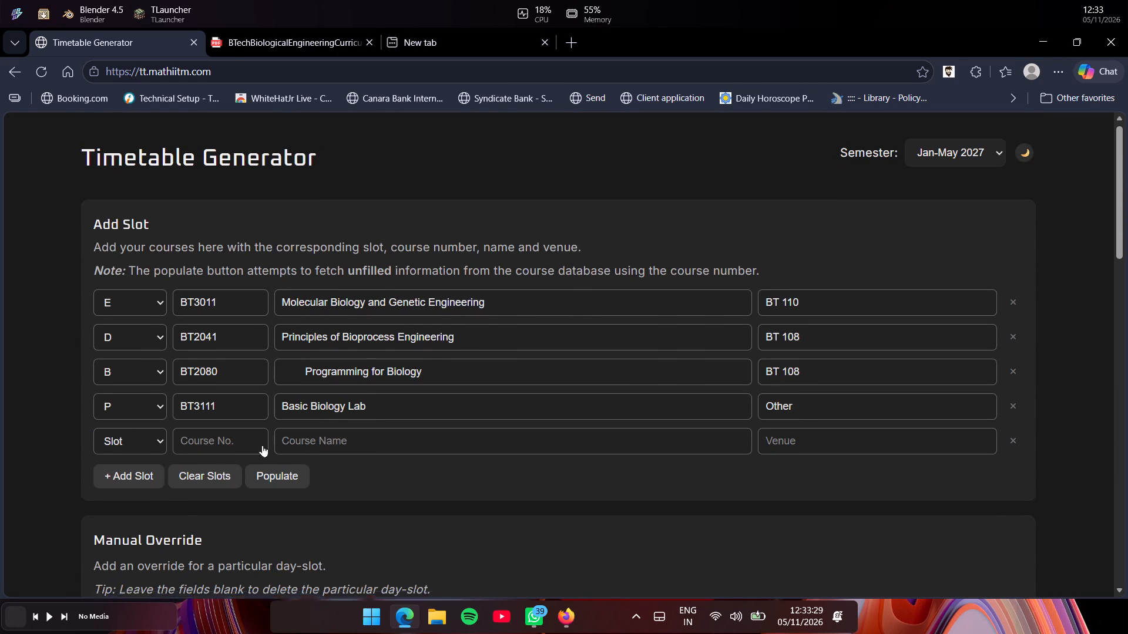
scroll(263, 445, "down", 11)
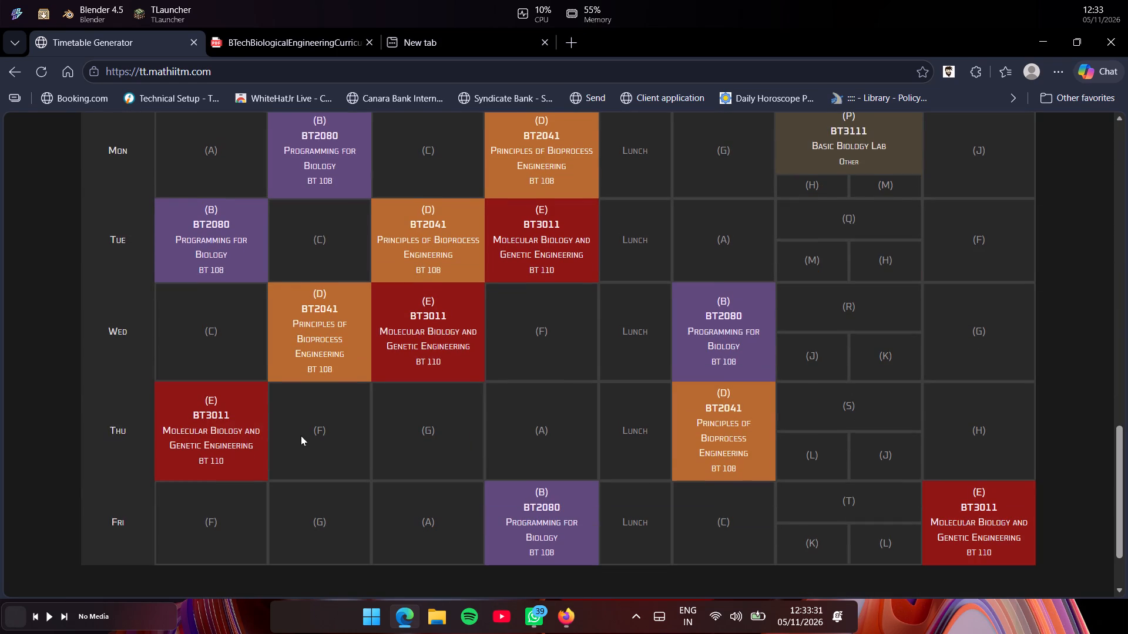
scroll(646, 450, "up", 1)
scroll(633, 452, "down", 1)
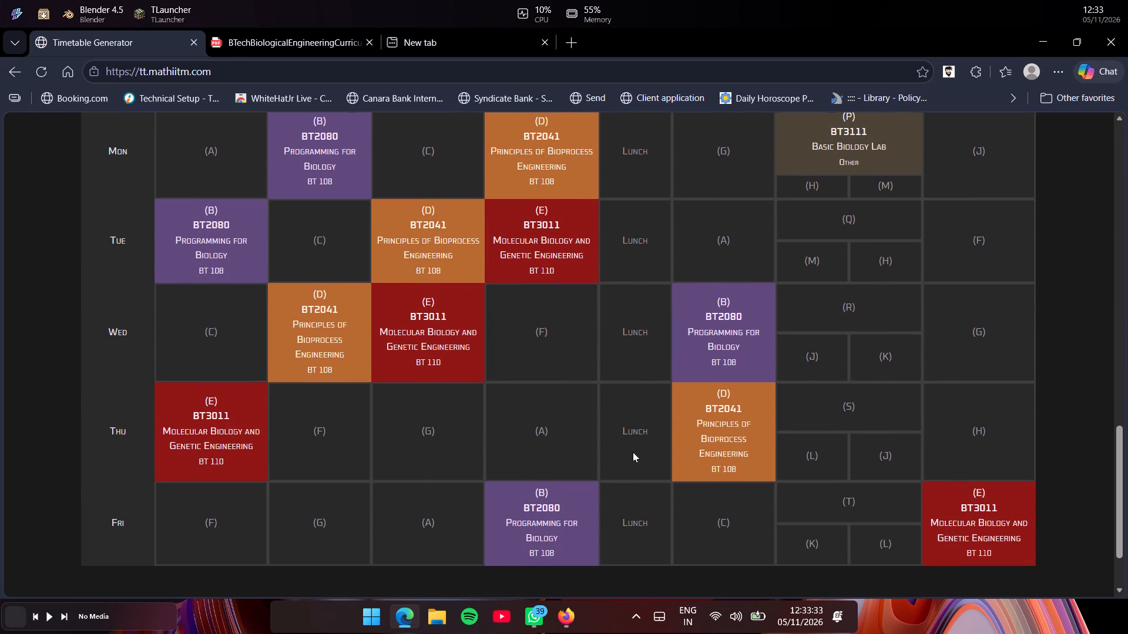
scroll(633, 452, "up", 1)
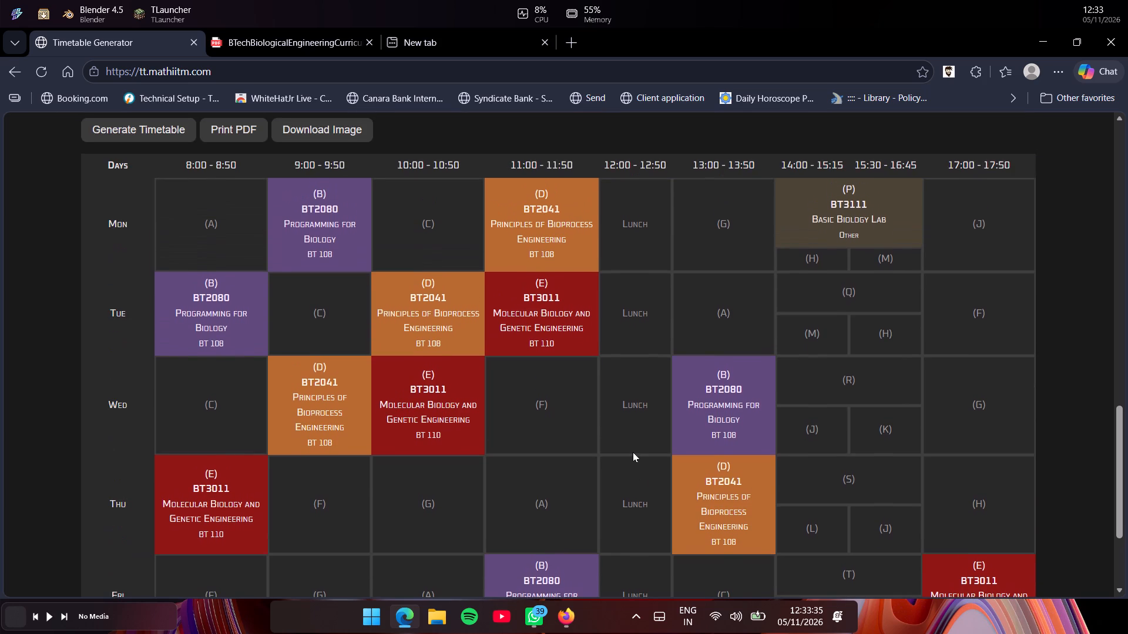
scroll(630, 453, "down", 1)
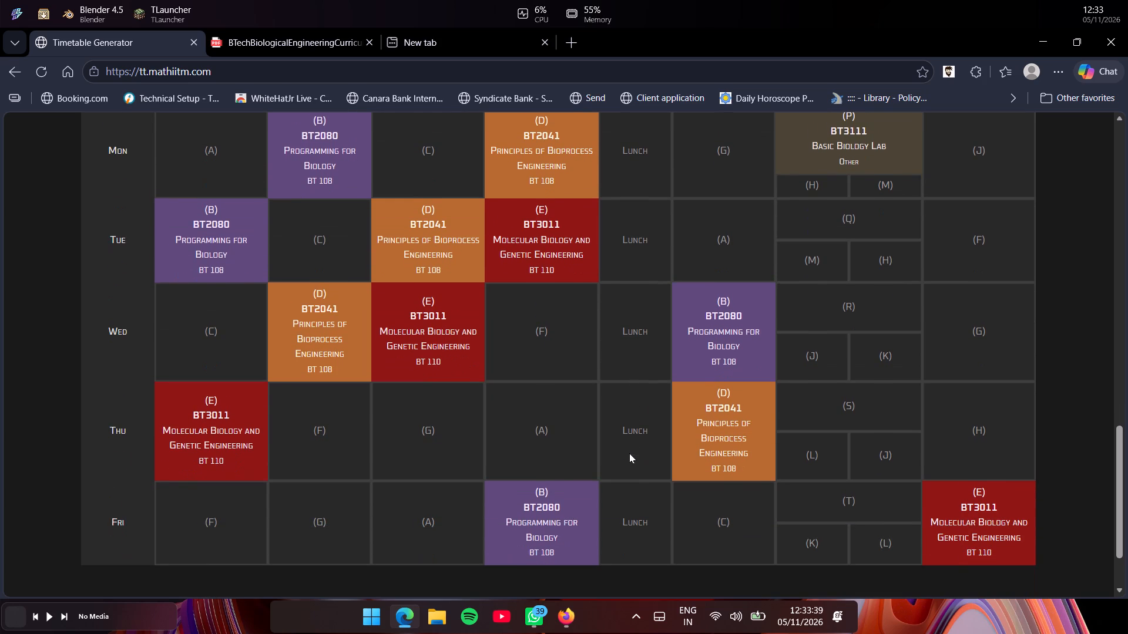
scroll(629, 453, "up", 1)
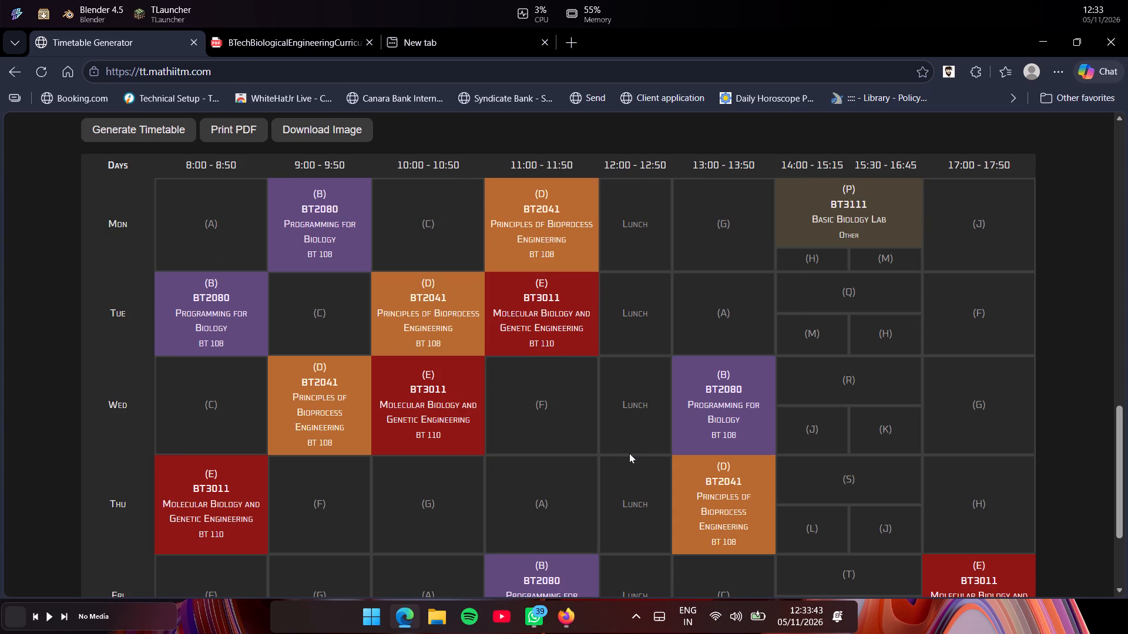
scroll(629, 453, "down", 1)
scroll(629, 453, "up", 1)
scroll(629, 453, "down", 1)
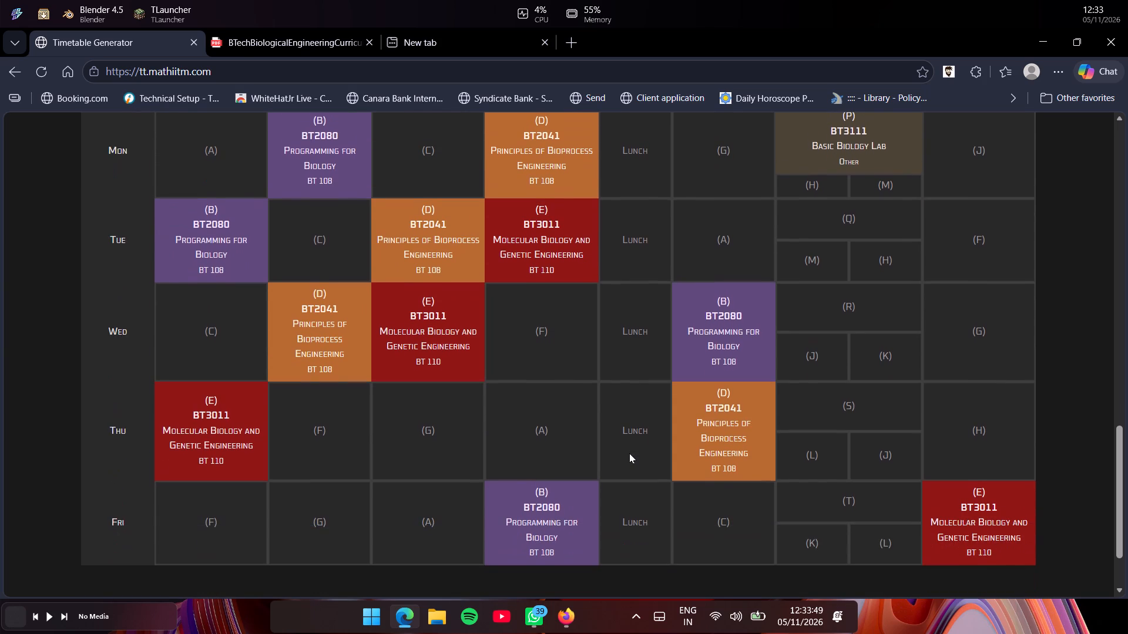
scroll(629, 453, "up", 1)
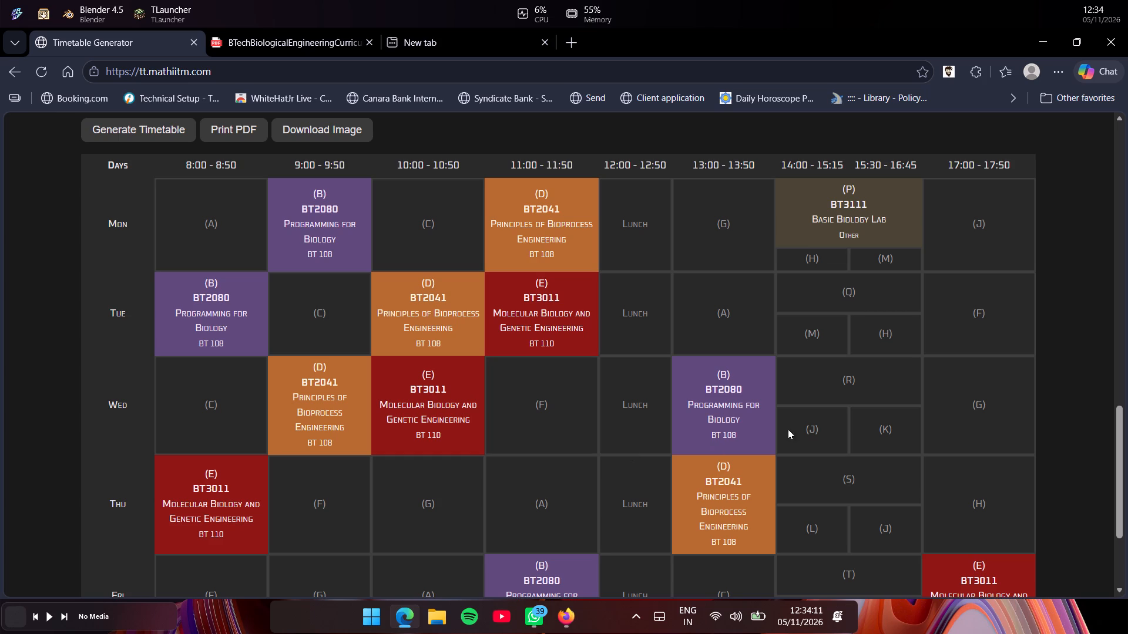
scroll(835, 408, "down", 1)
scroll(822, 410, "up", 1)
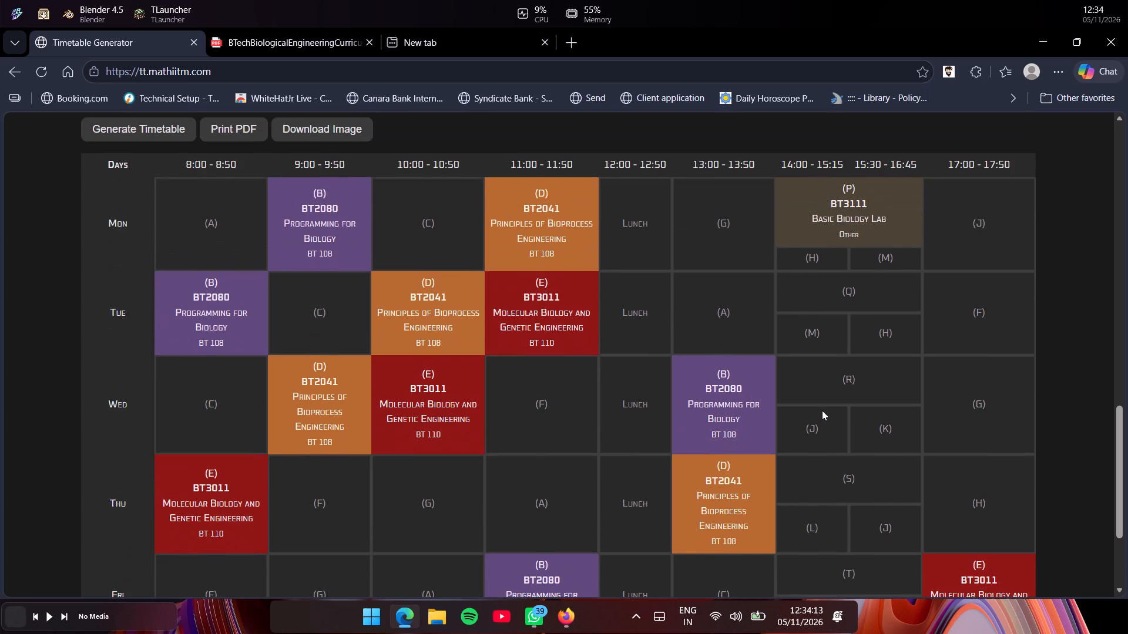
scroll(803, 417, "down", 1)
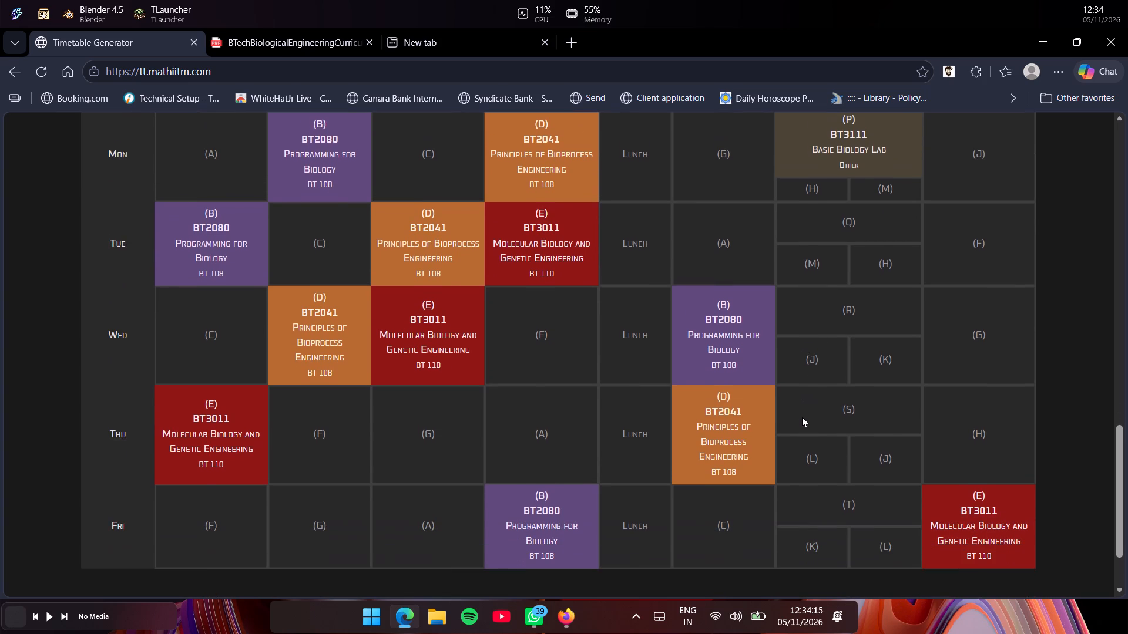
Look up the IIT Courses site from the blank tab with the search "courses iitm", and close its tab.
key("alt+Tab")
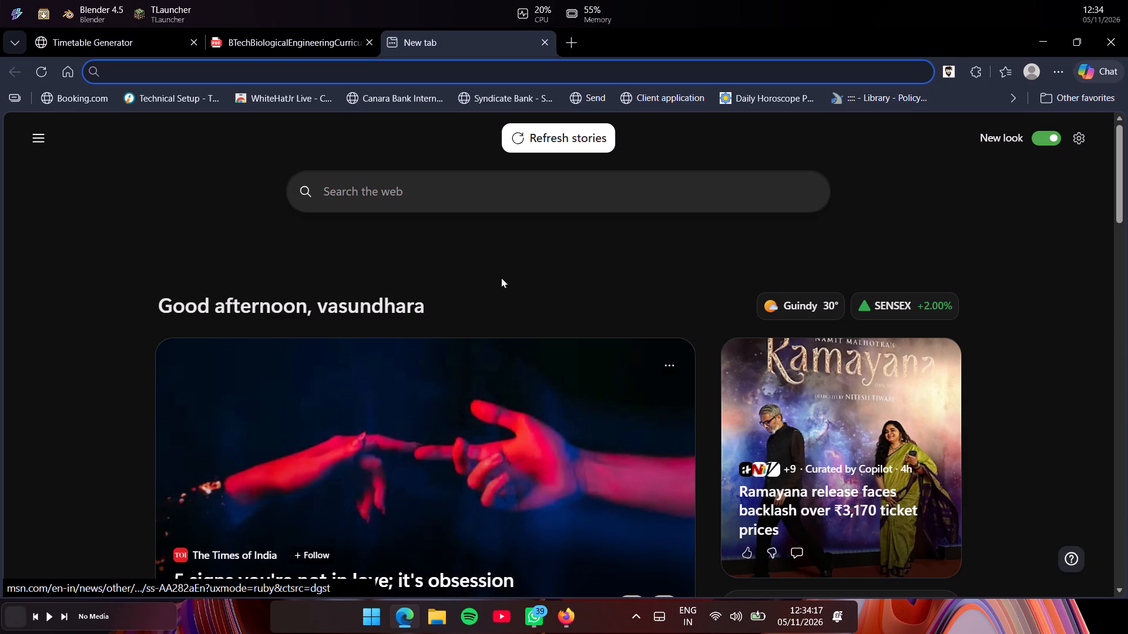
left_click(459, 197)
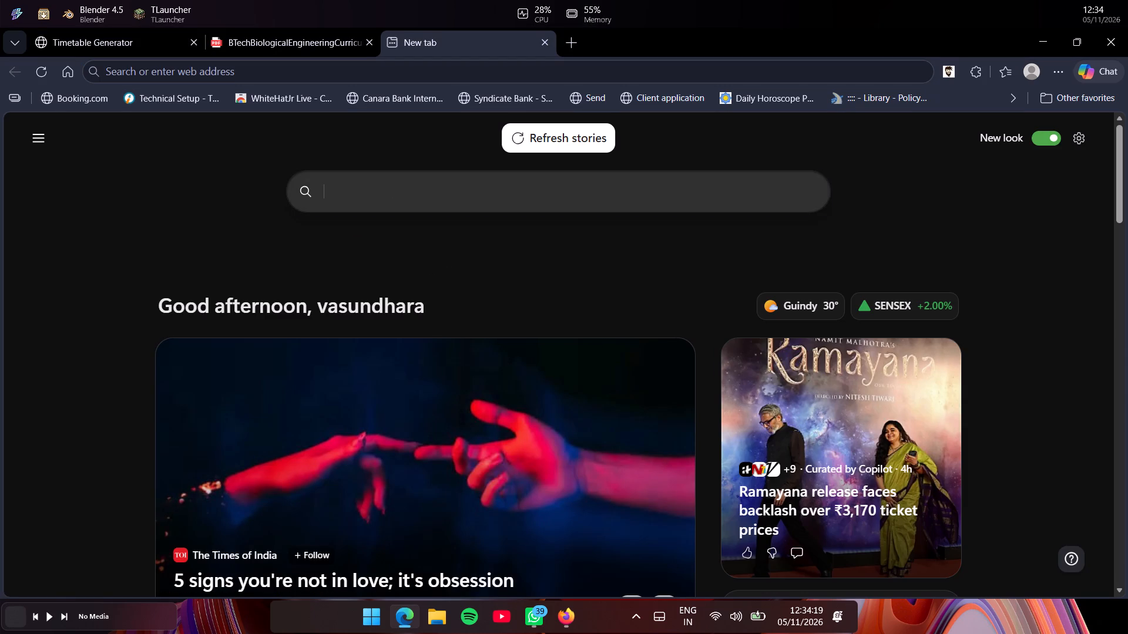
type("courses iitm")
key("Return")
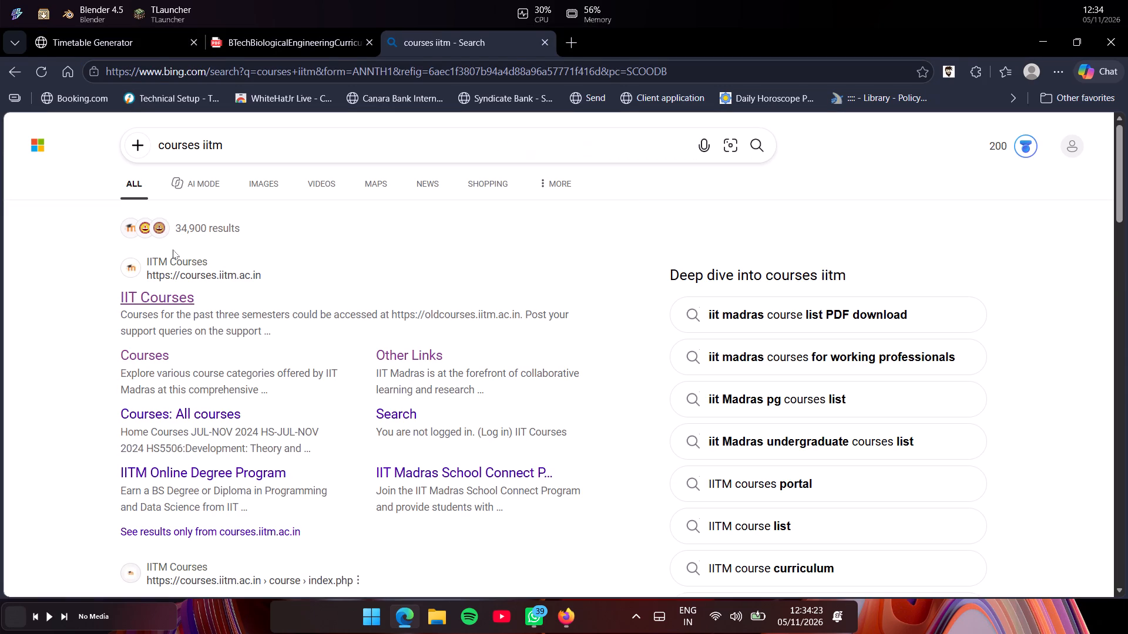
left_click(142, 302)
left_click(175, 297)
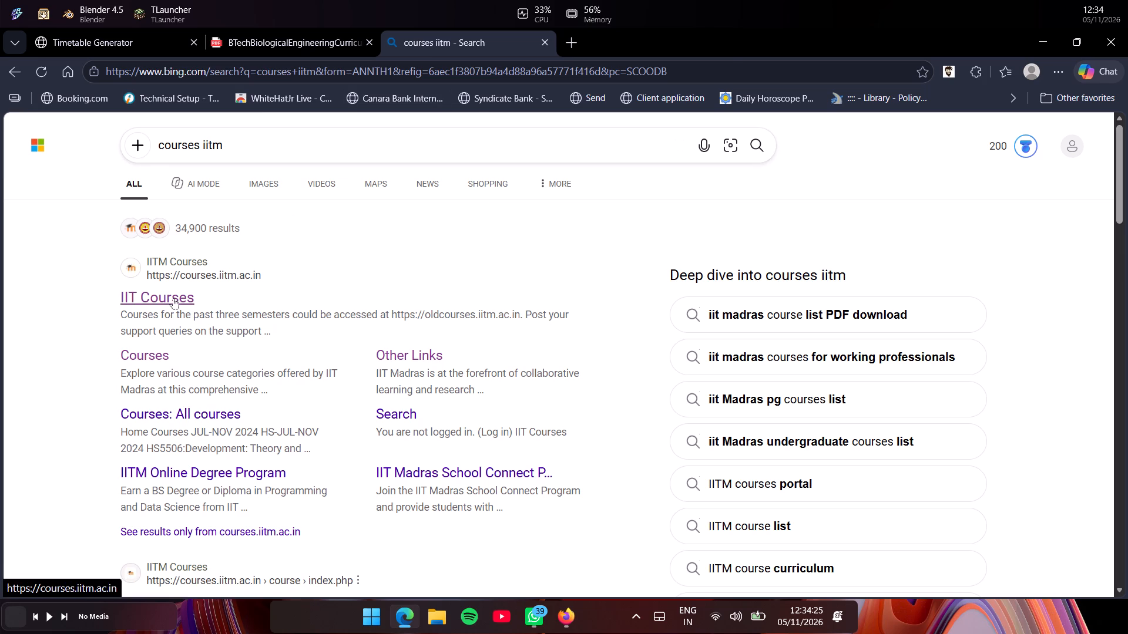
left_click(542, 39)
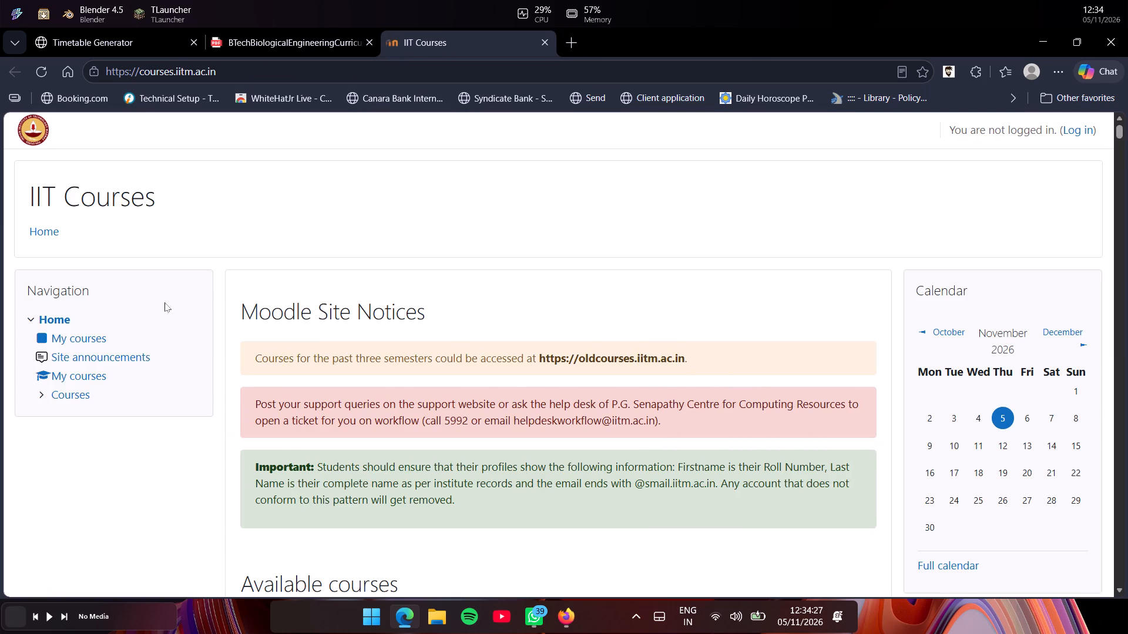
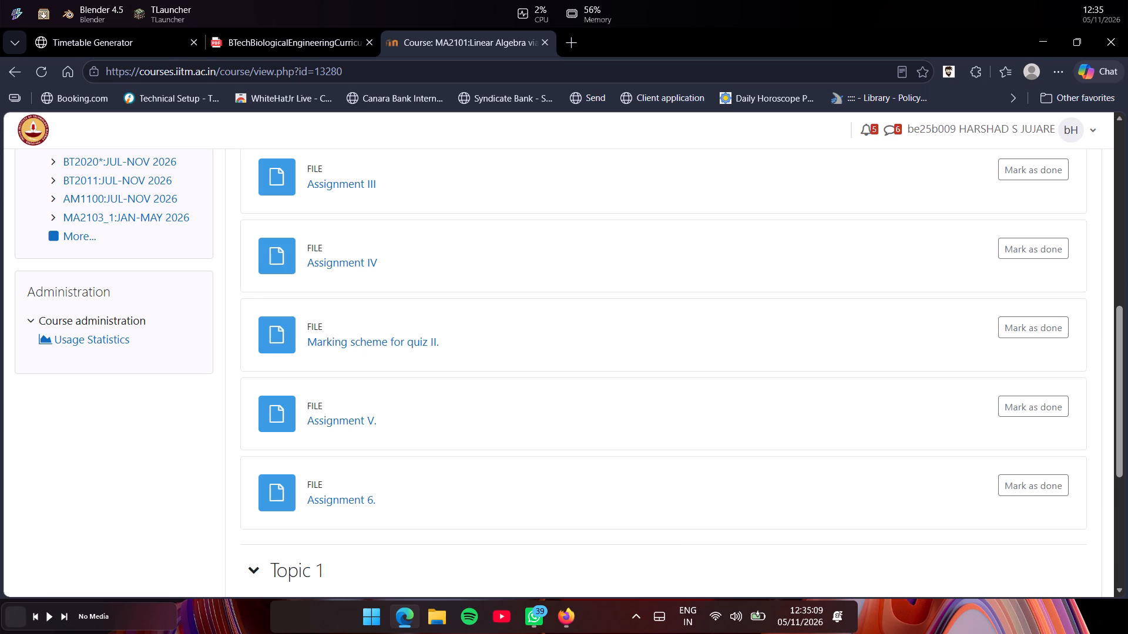
Return to the Timetable Generator and compare the generated weekly timetable with the courses in the Add Slot list.
left_click(157, 50)
scroll(901, 342, "up", 2)
scroll(892, 345, "down", 2)
scroll(891, 345, "up", 2)
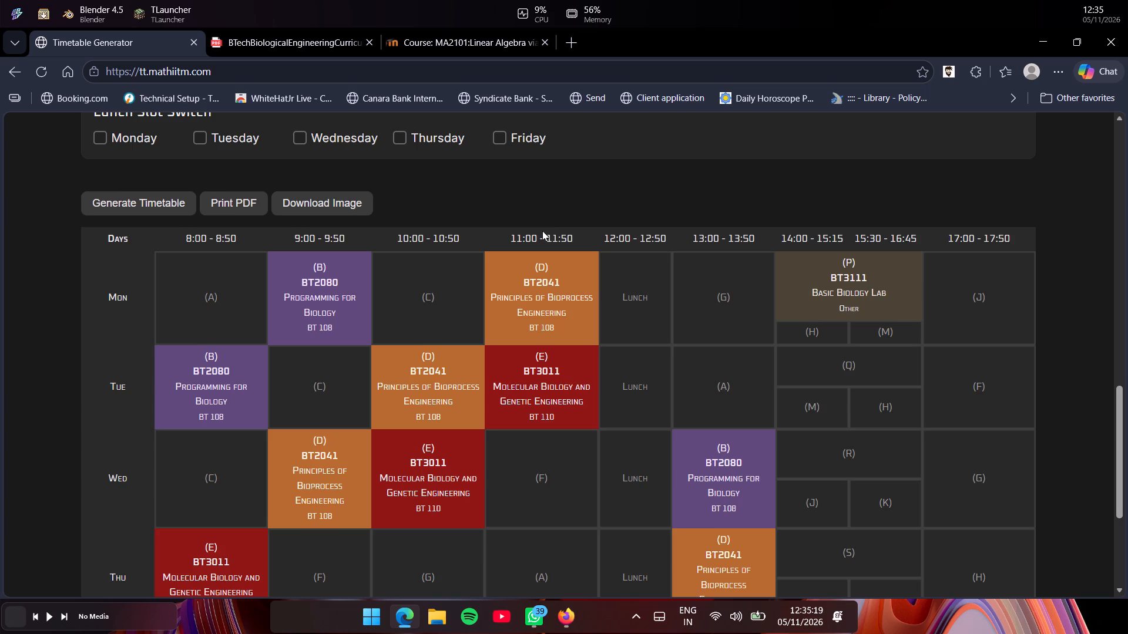
scroll(542, 231, "up", 8)
scroll(437, 224, "up", 4)
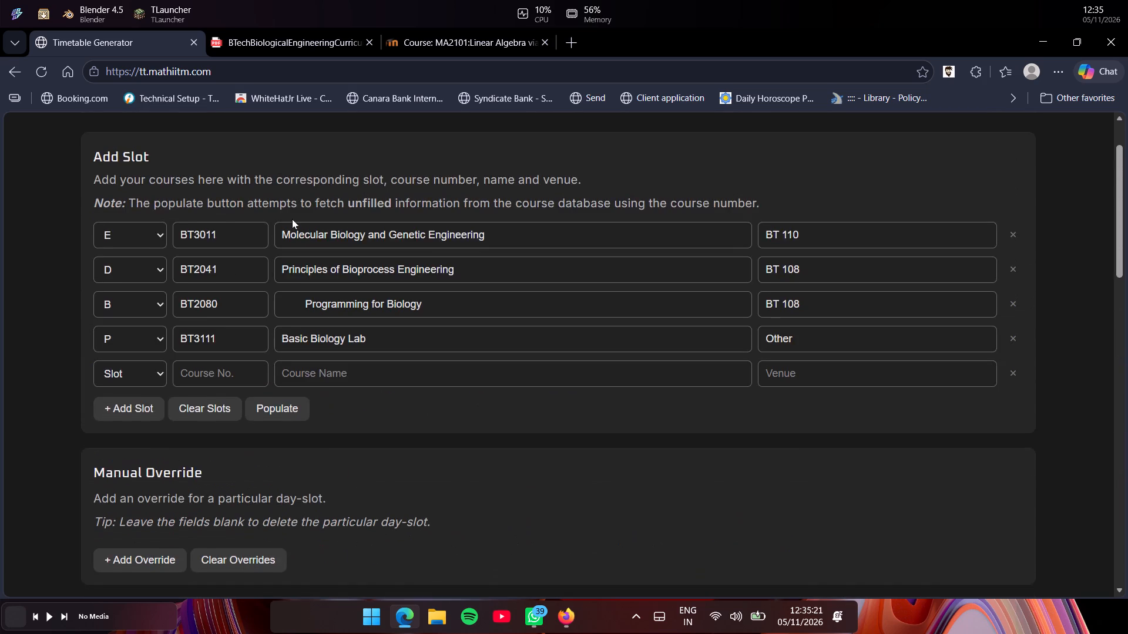
scroll(289, 220, "up", 1)
scroll(283, 347, "down", 10)
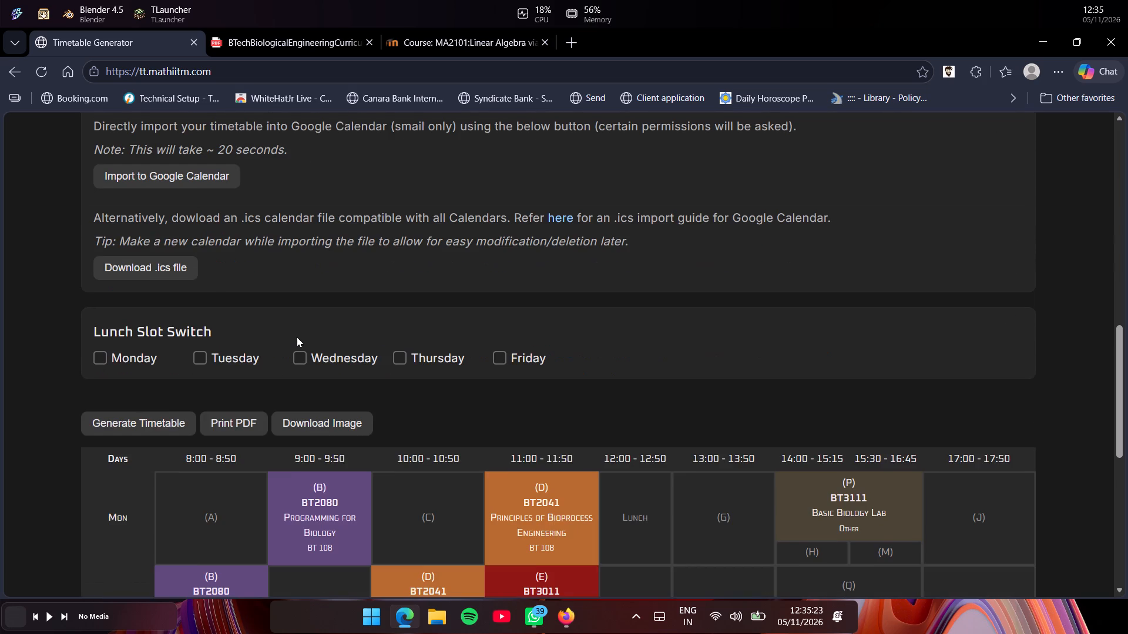
Change the slot of BT2080 Programming for Biology to R and regenerate the timetable.
scroll(280, 328, "up", 7)
scroll(135, 197, "up", 1)
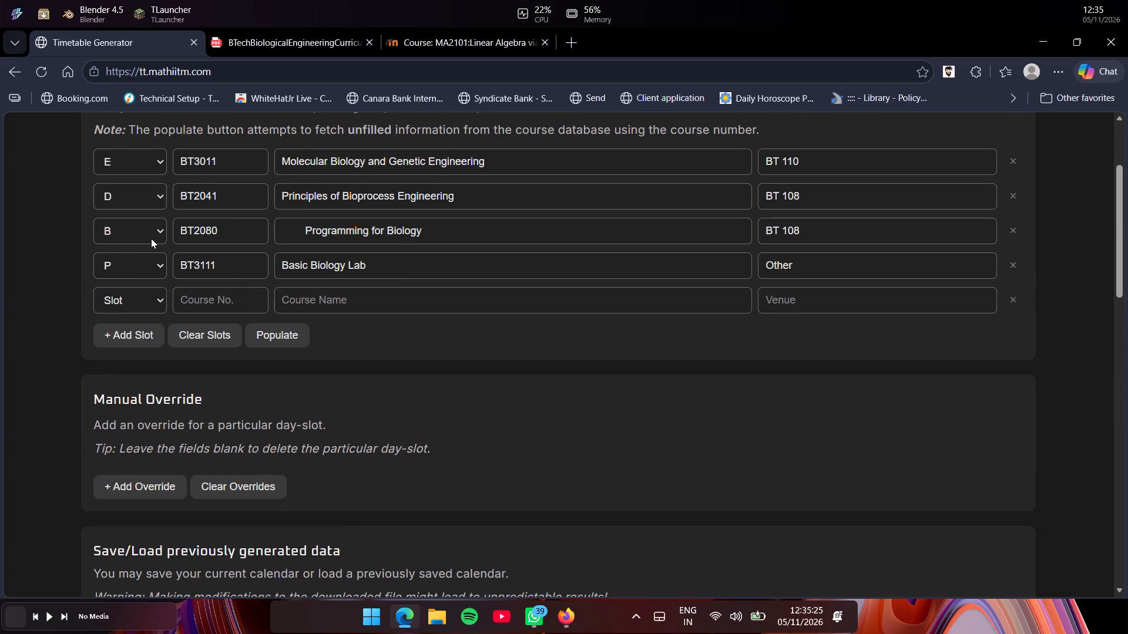
left_click(150, 236)
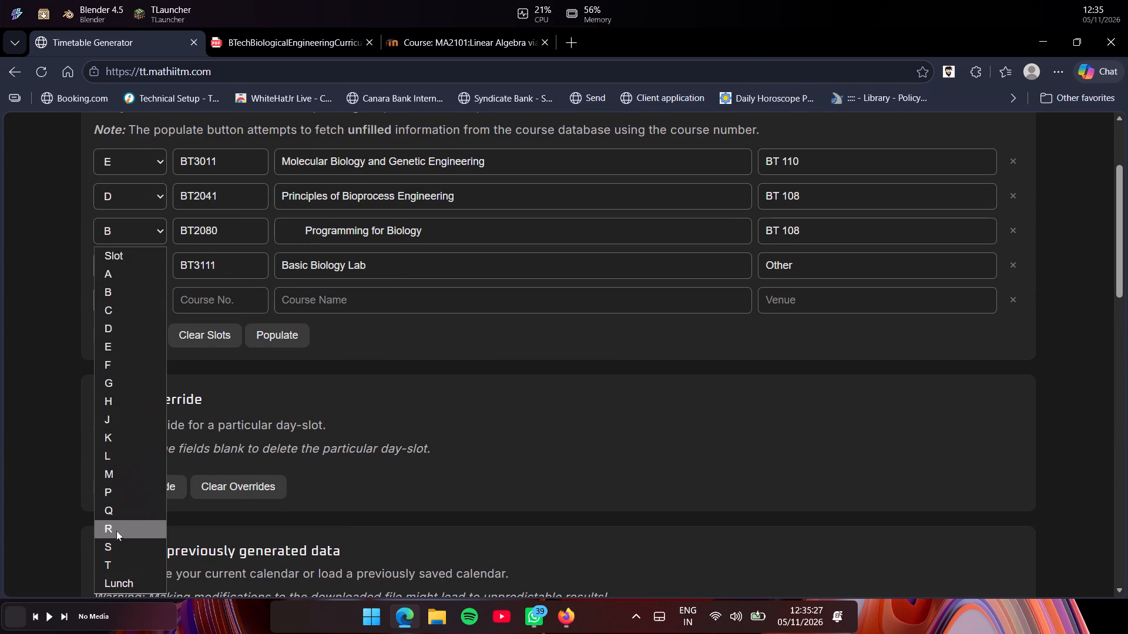
left_click(117, 532)
scroll(334, 190, "down", 12)
scroll(177, 173, "up", 1)
left_click(147, 211)
scroll(759, 235, "down", 2)
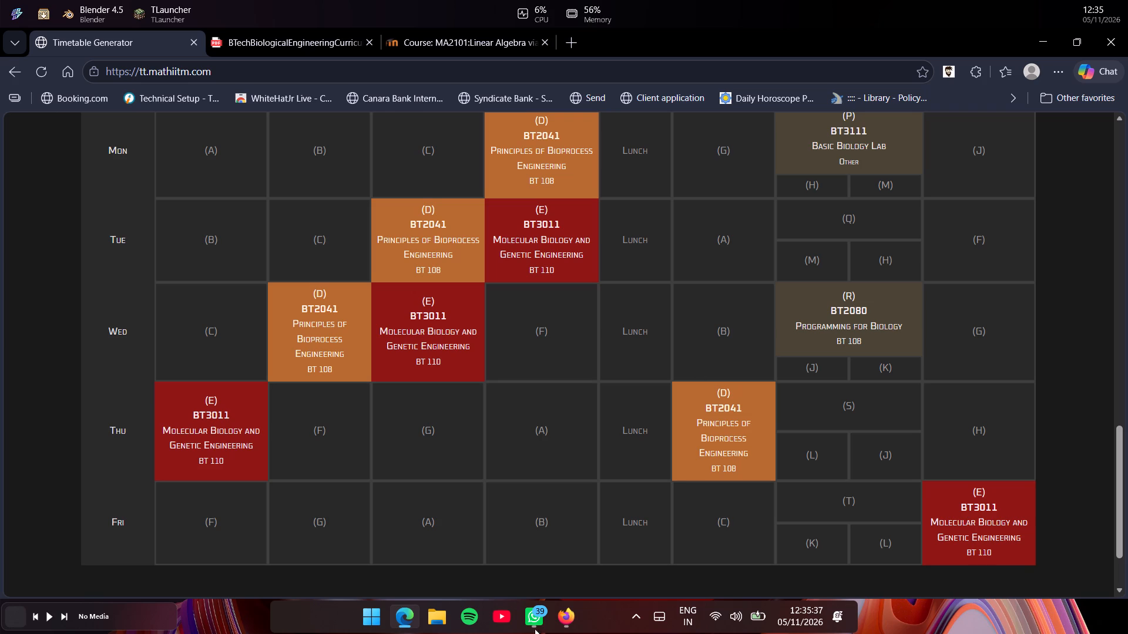
Switch to the course registration page in Firefox and check the slots and additional slots in the Courses Registered table.
left_click(642, 559)
scroll(787, 383, "up", 1)
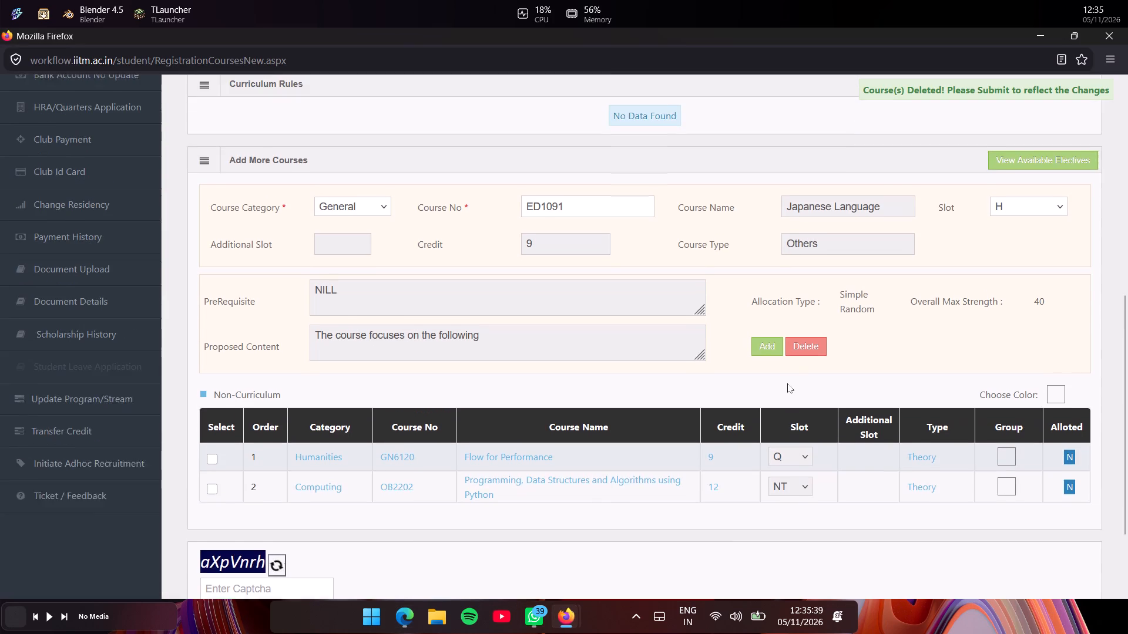
scroll(848, 333, "up", 5)
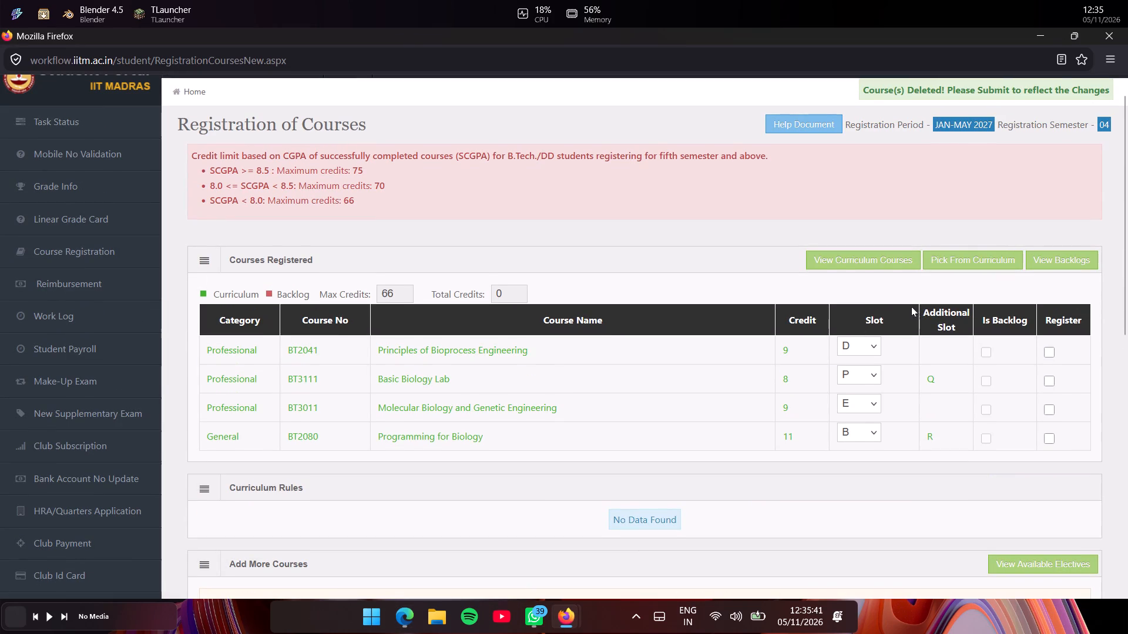
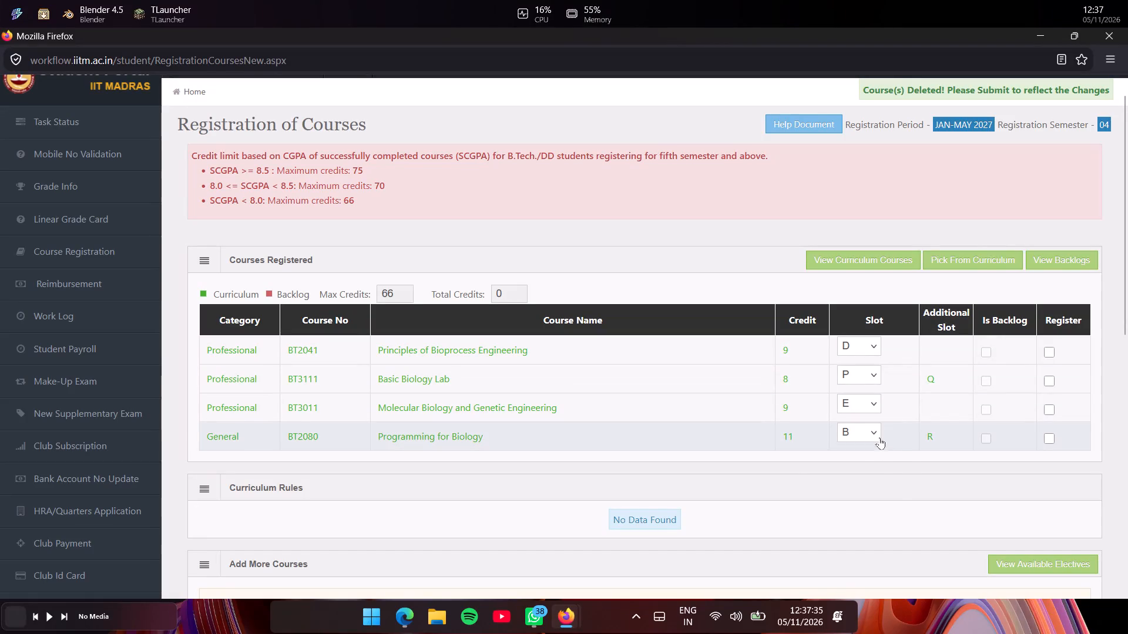
Check the slot options for BT2080 Programming for Biology and try the Is Backlog boxes of the registered courses.
left_click(879, 434)
left_click(861, 458)
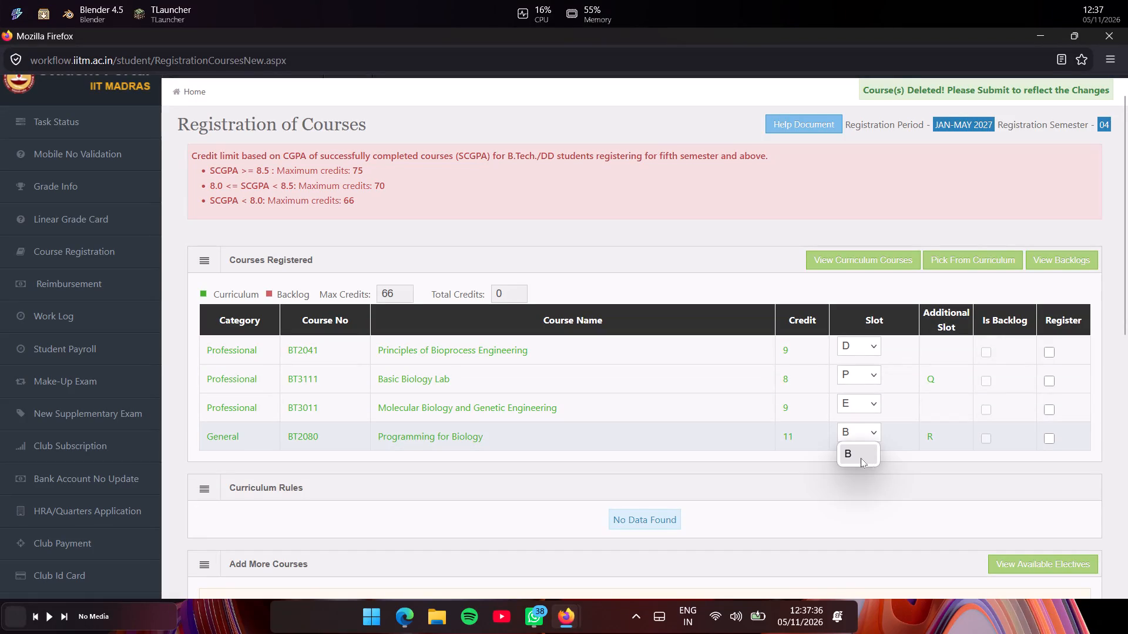
left_click(943, 439)
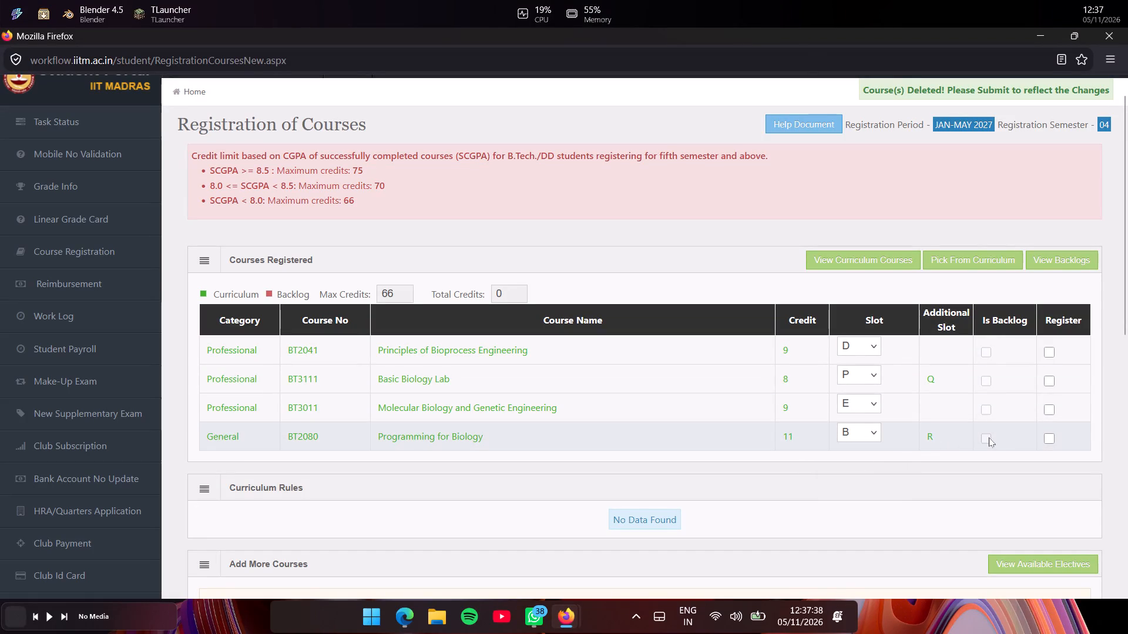
left_click(989, 437)
left_click(995, 403)
left_click(987, 369)
left_click(985, 345)
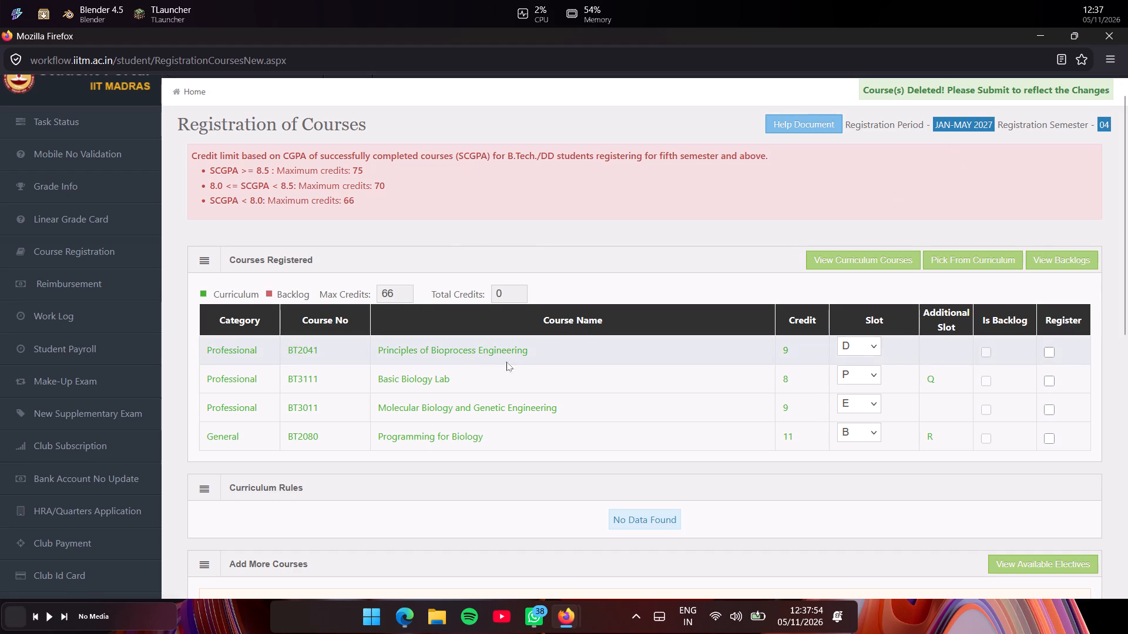
Switch to the Timetable Generator in Edge, change the slot of BT2080 Programming for Biology to B, and regenerate the timetable.
key("alt+Tab")
scroll(137, 236, "up", 6)
scroll(382, 276, "down", 2)
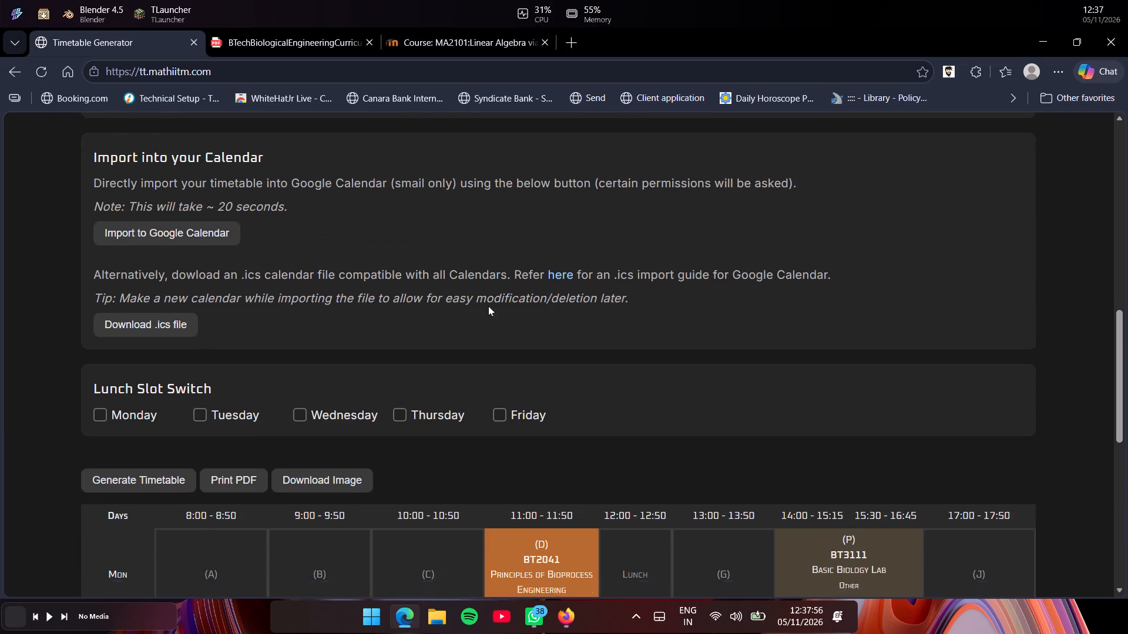
scroll(535, 308, "down", 4)
scroll(315, 315, "up", 2)
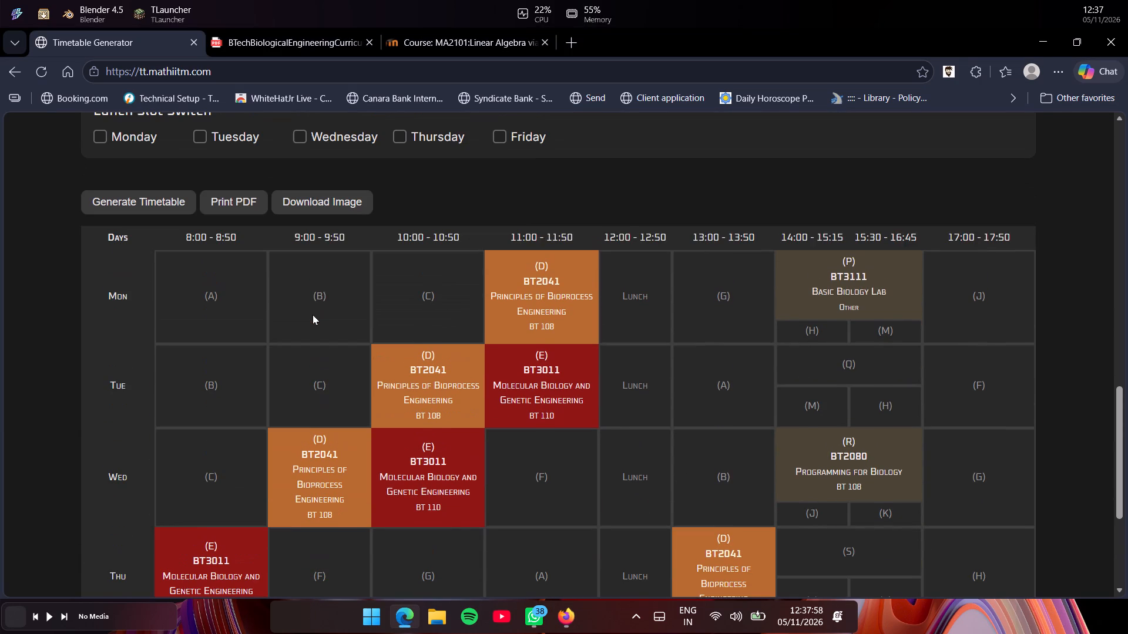
scroll(313, 315, "up", 3)
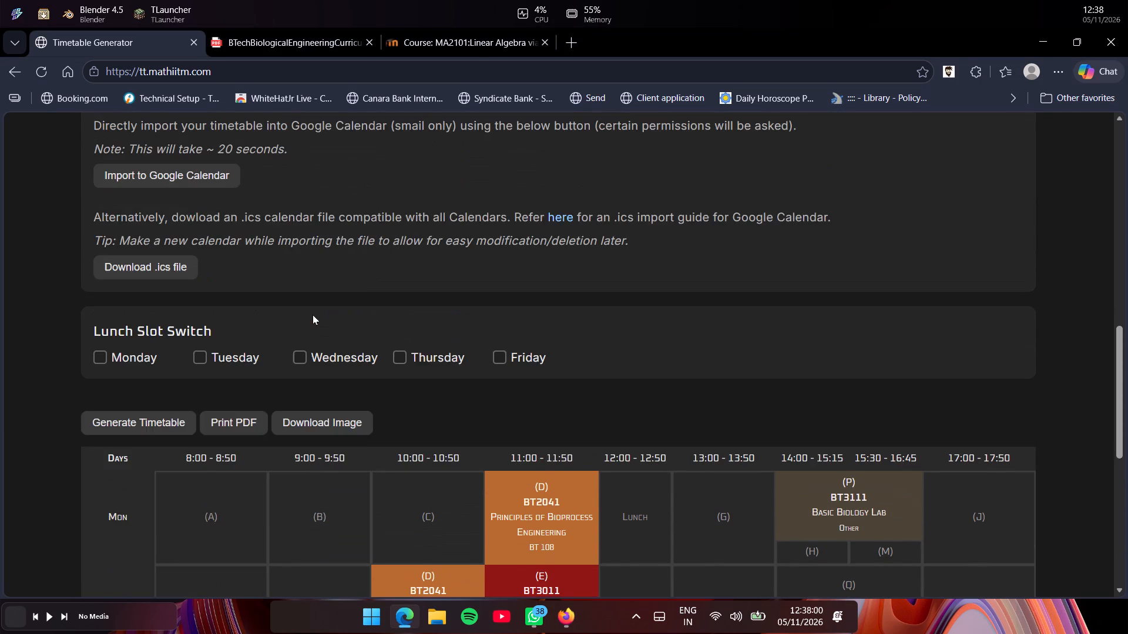
scroll(313, 315, "up", 8)
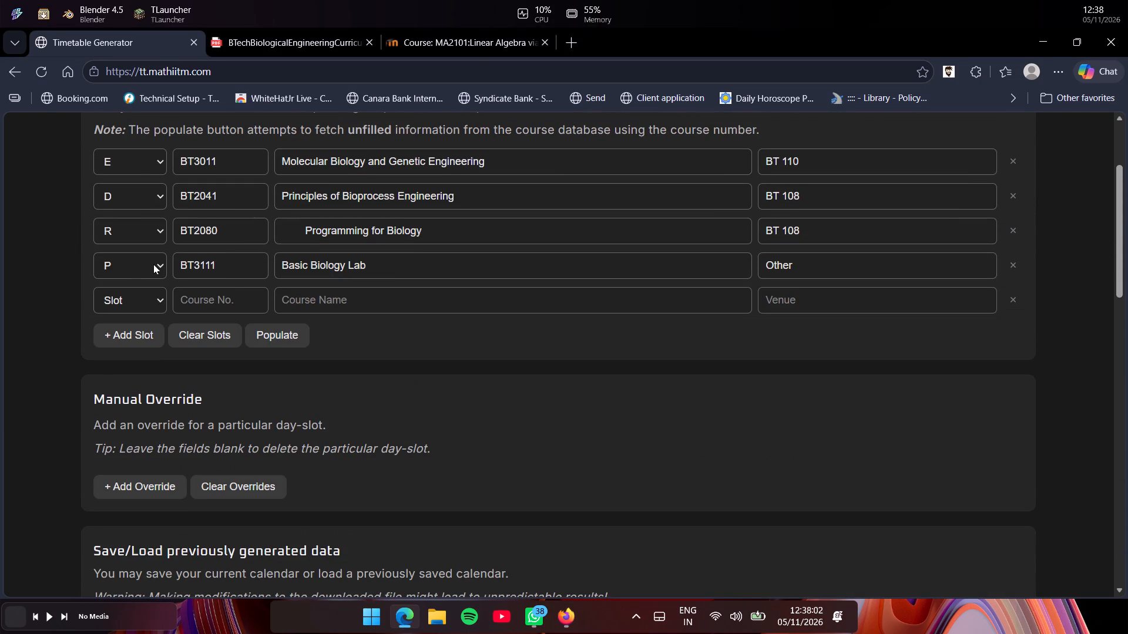
left_click(160, 232)
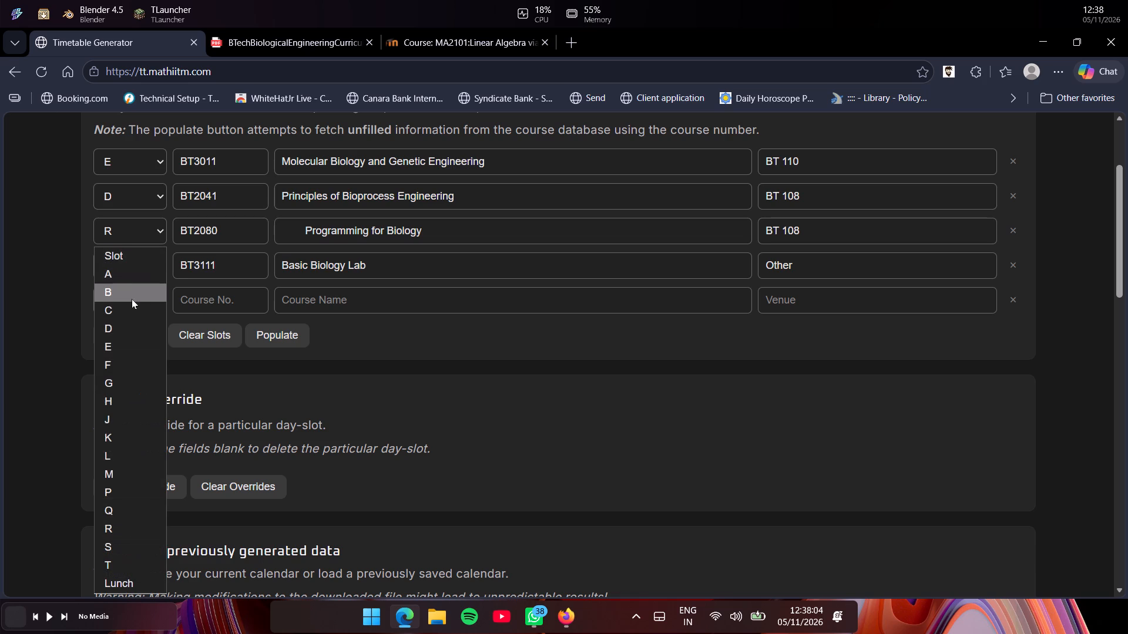
left_click(132, 299)
scroll(277, 331, "down", 11)
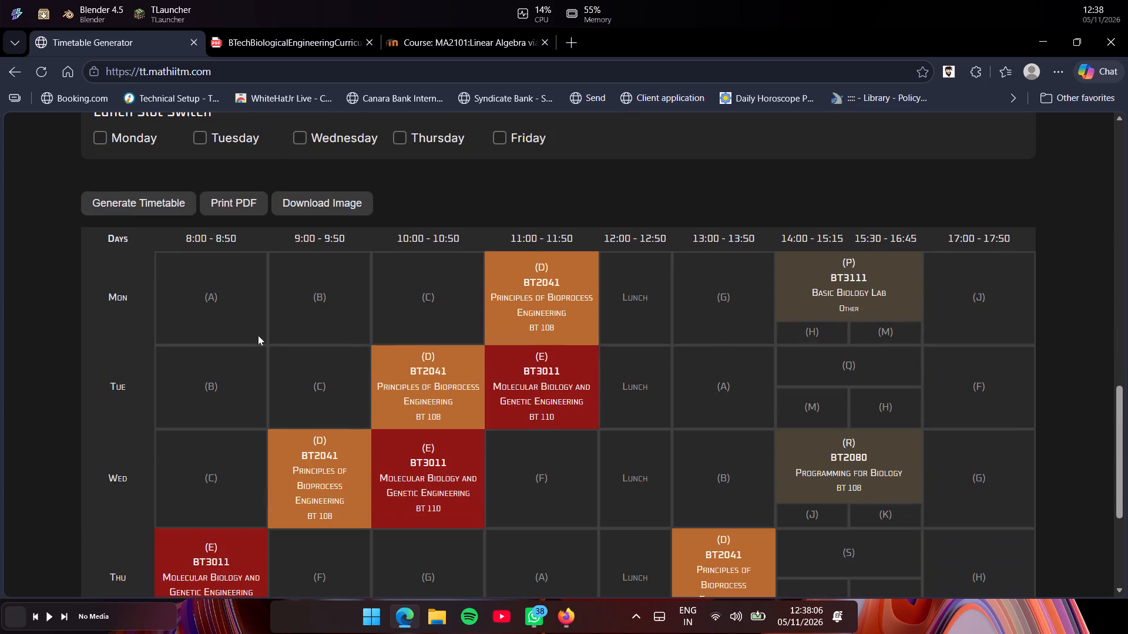
left_click(158, 201)
Compare the slots and additional slots on the Firefox registration page with the regenerated weekly timetable in Edge.
key("alt+Tab")
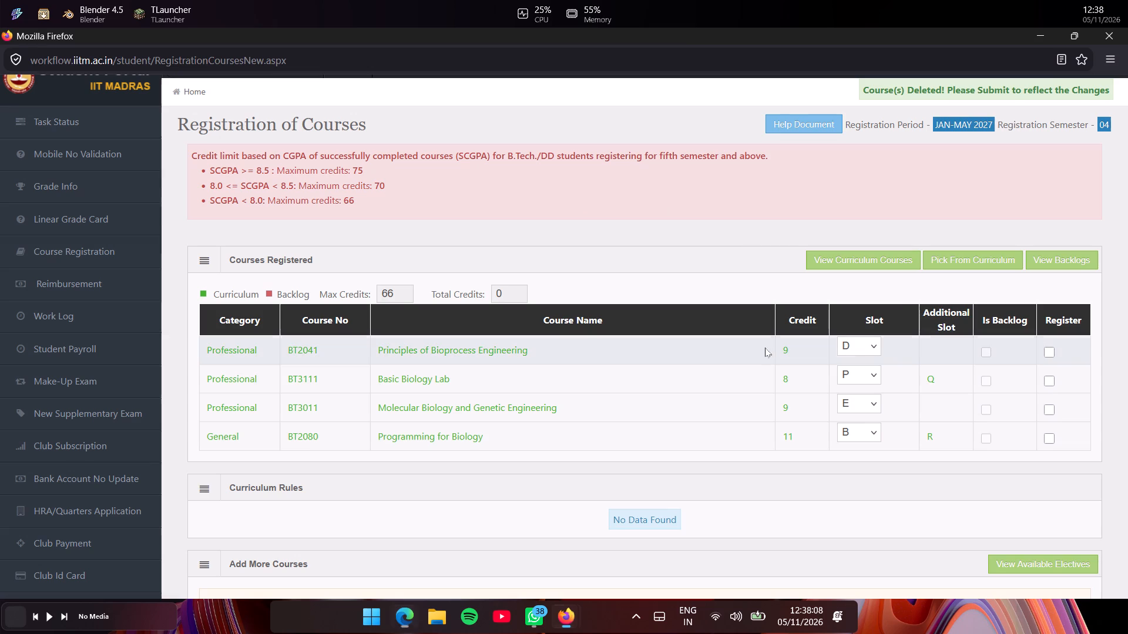
key("alt+Tab")
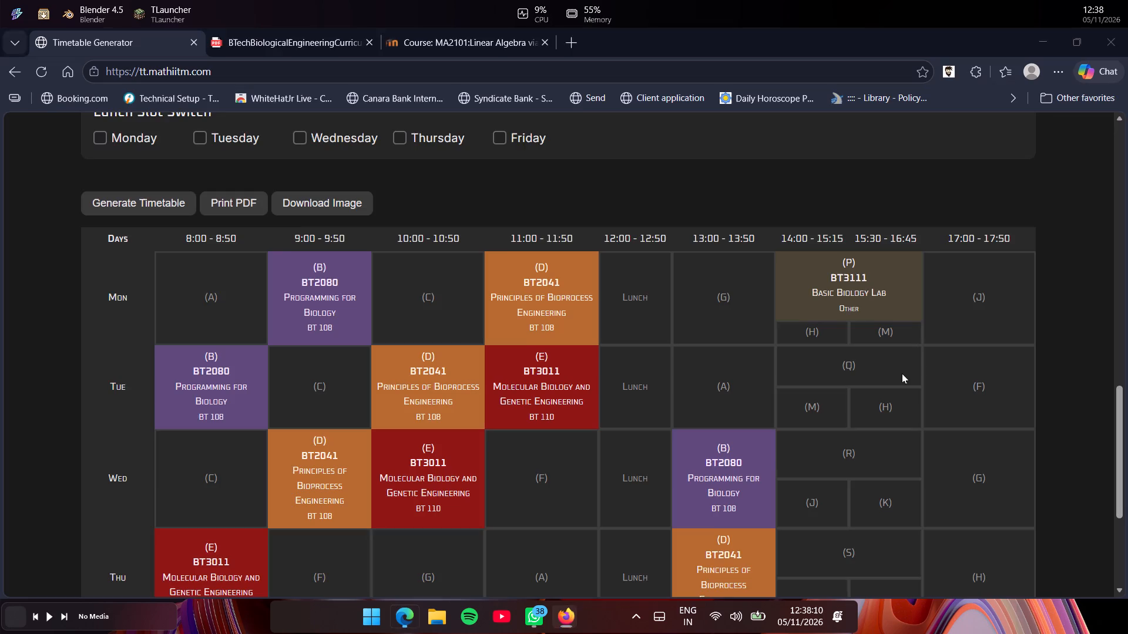
scroll(864, 370, "down", 2)
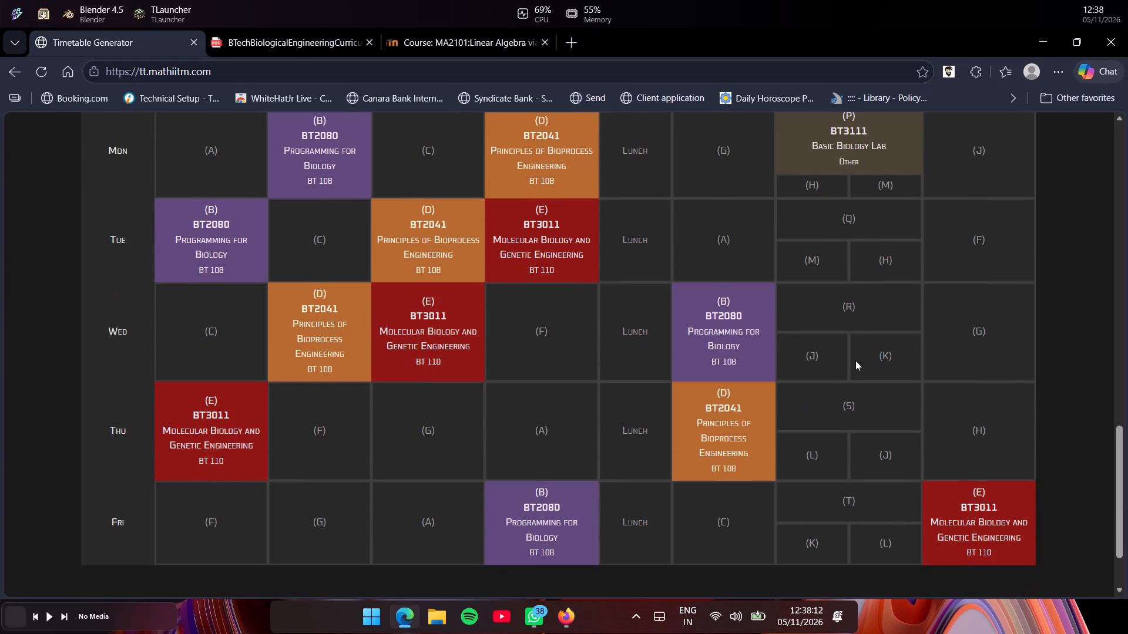
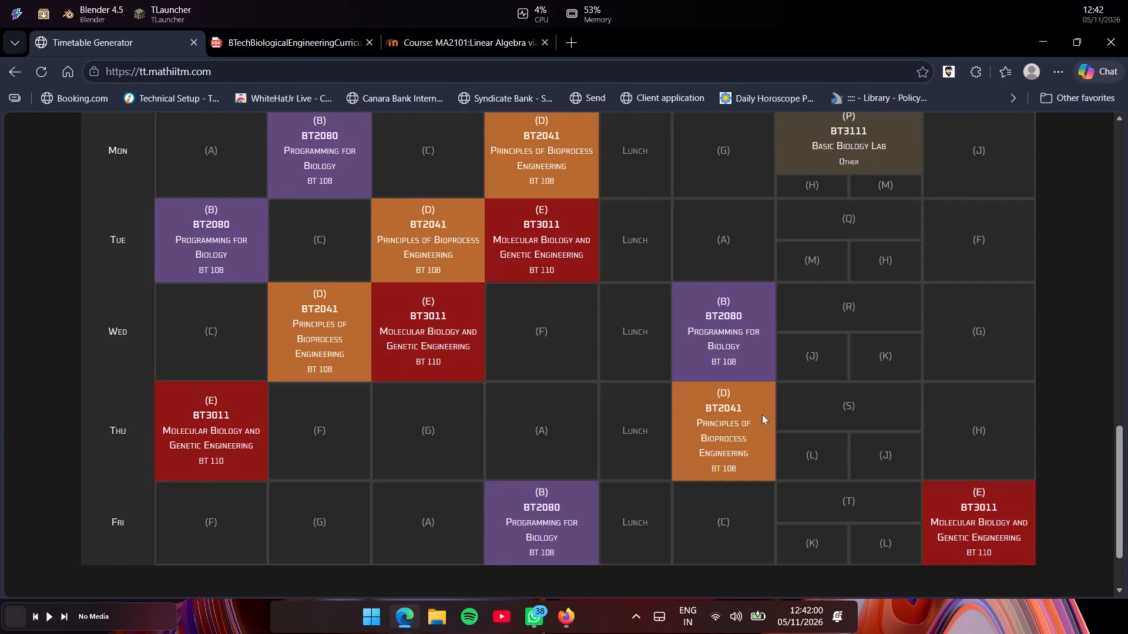
Check the weekly timetable in Edge, and switch to the Firefox registration page to review the registered courses, chosen electives and their slots.
scroll(762, 414, "up", 2)
scroll(671, 424, "down", 5)
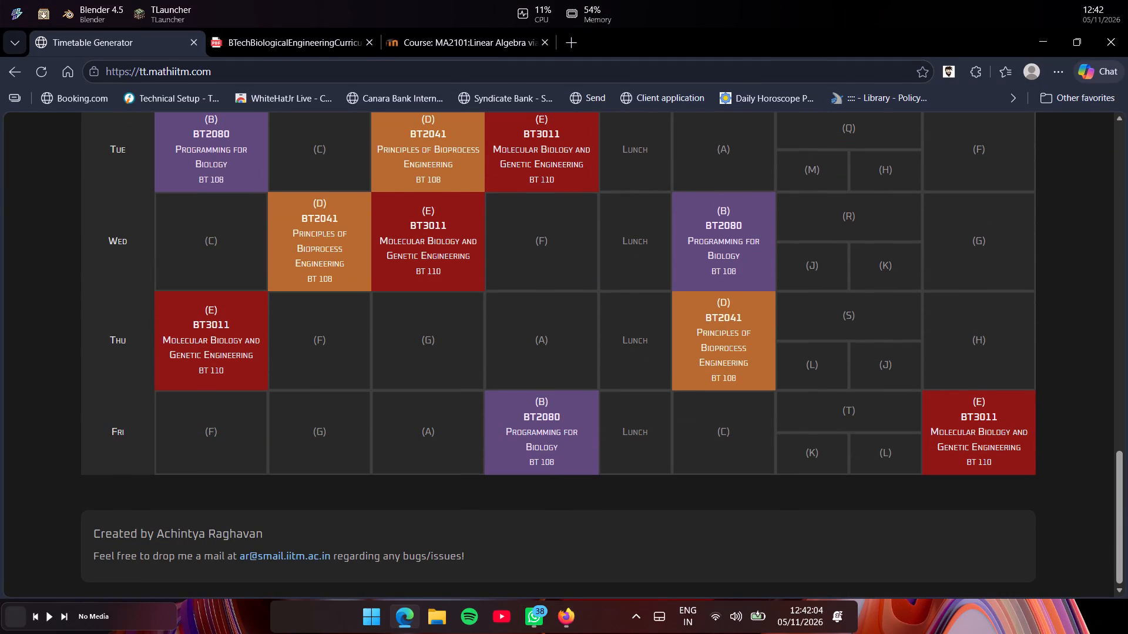
left_click(438, 41)
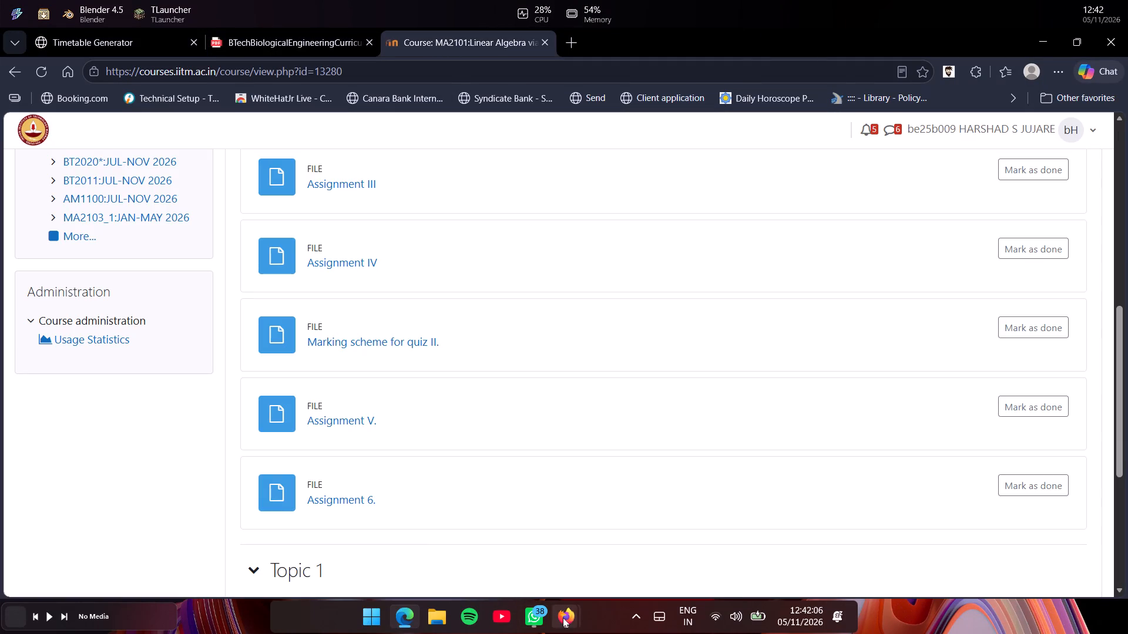
left_click(623, 554)
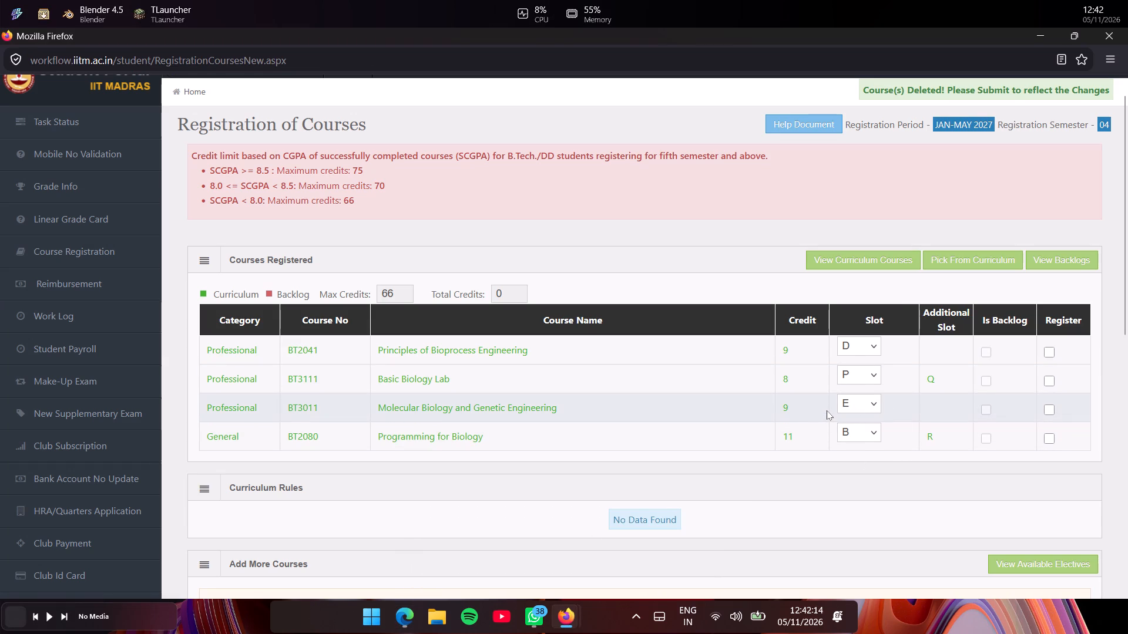
scroll(737, 376, "down", 1)
scroll(689, 382, "down", 1)
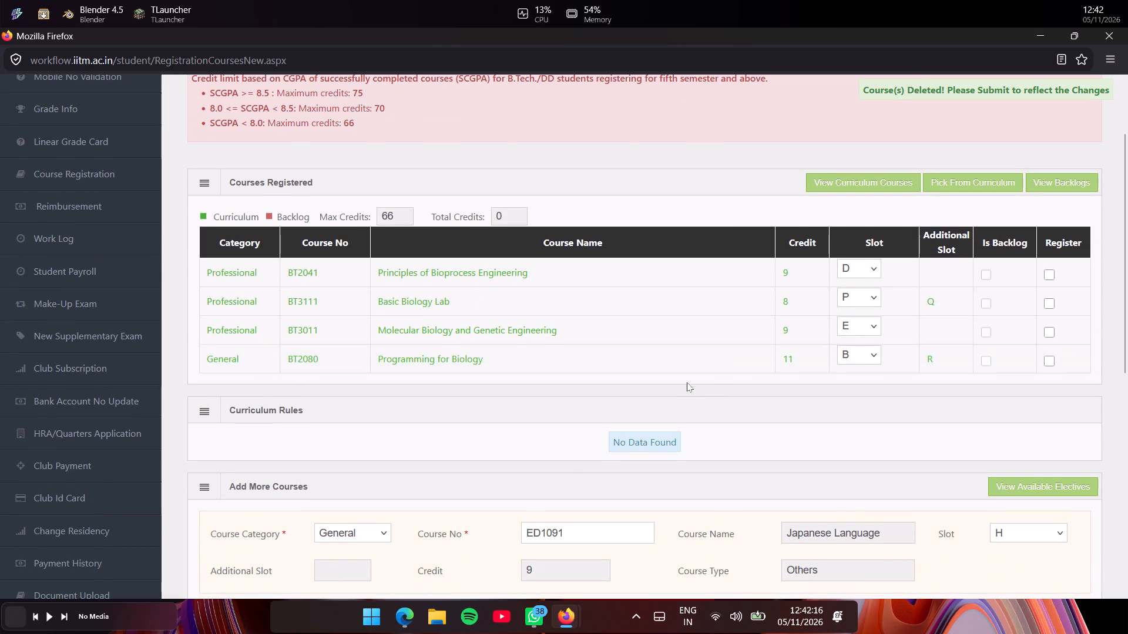
scroll(687, 382, "down", 4)
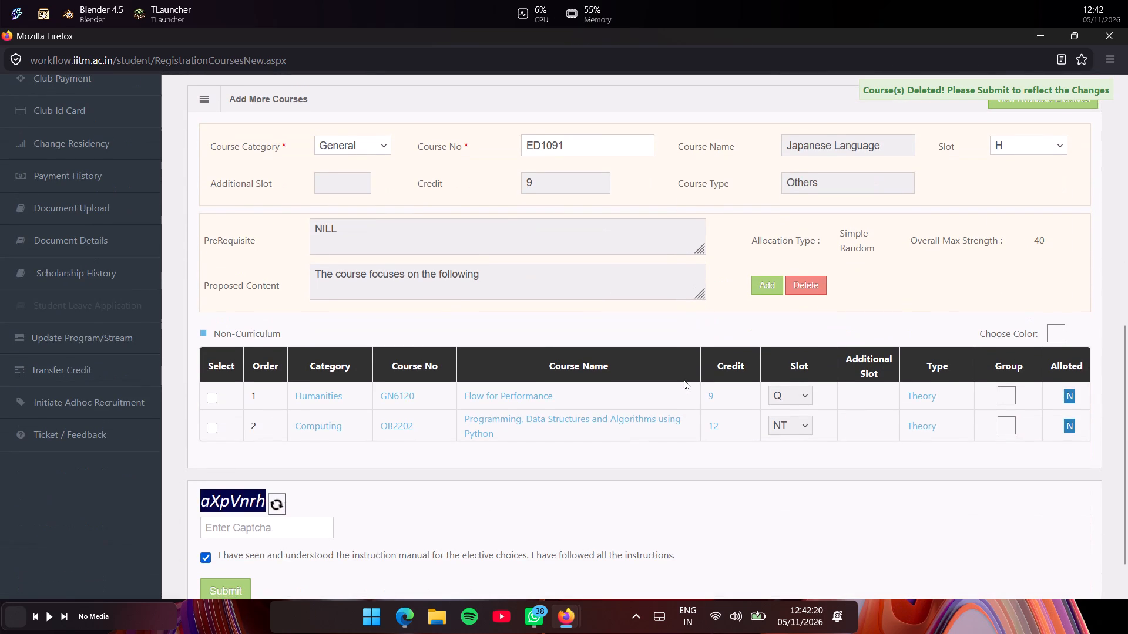
scroll(684, 380, "up", 4)
scroll(684, 380, "down", 3)
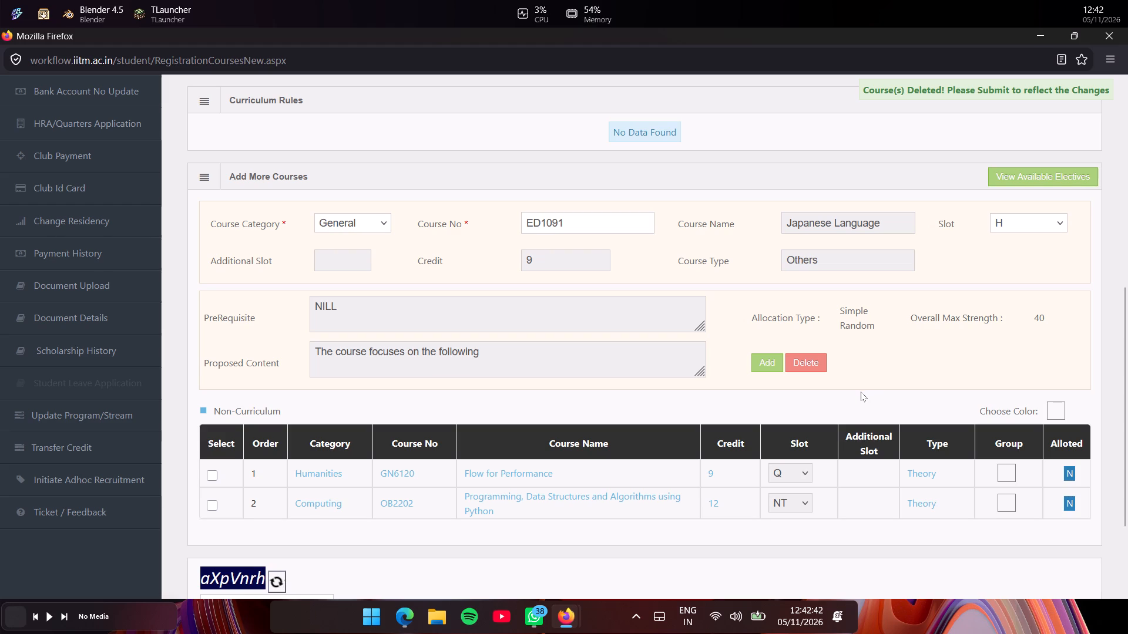
scroll(935, 389, "down", 2)
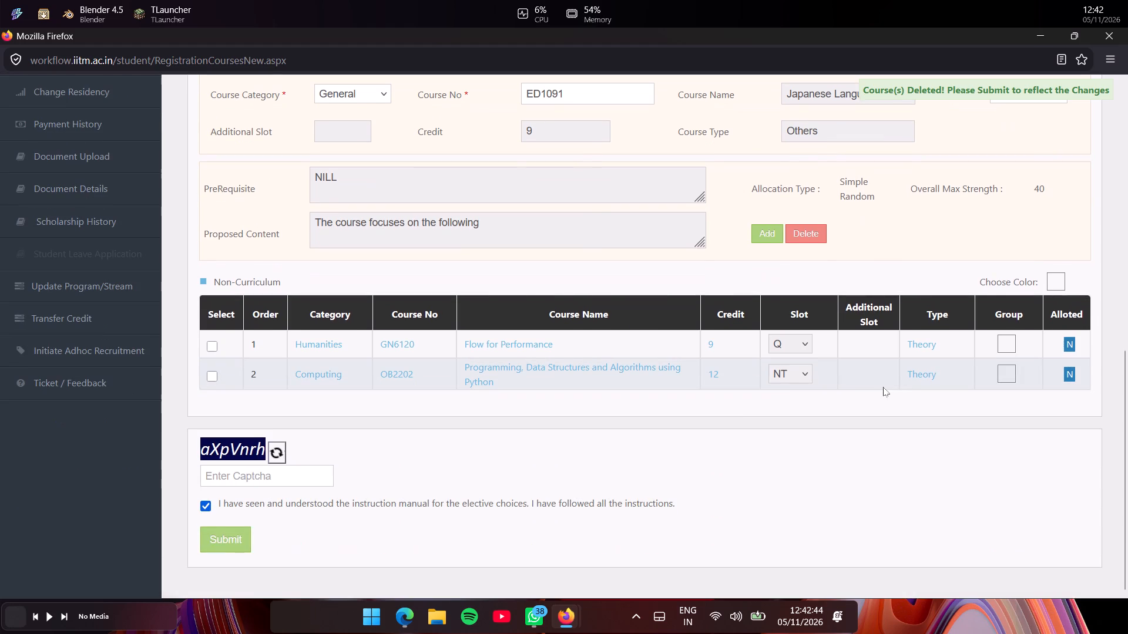
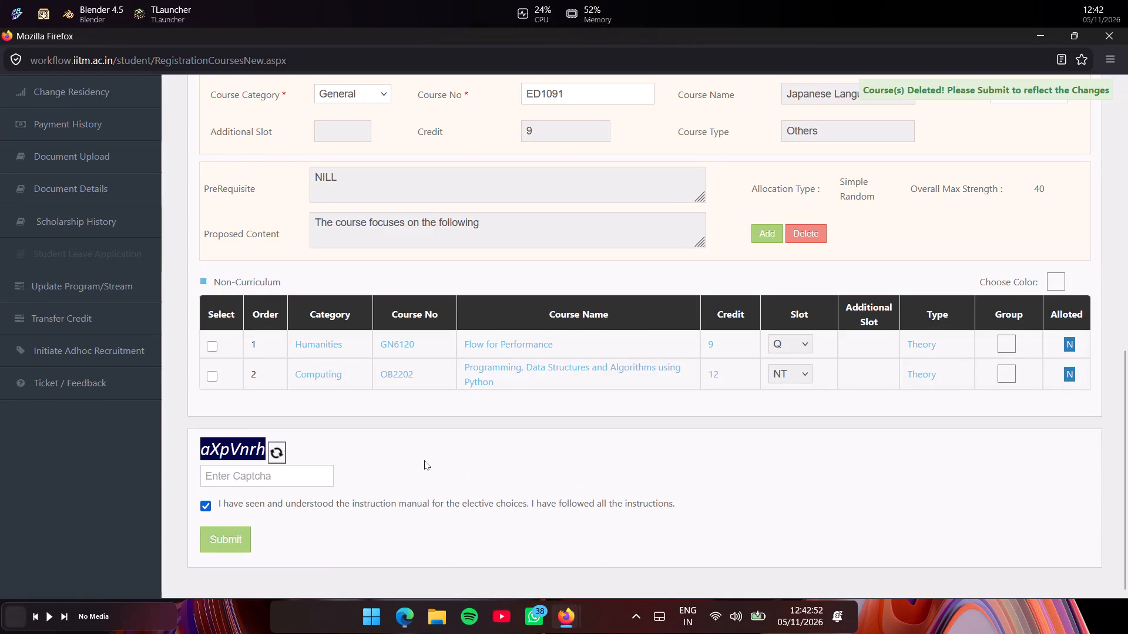
Fill in the captcha field beneath the chosen electives table with the characters shown in the captcha image.
left_click(286, 477)
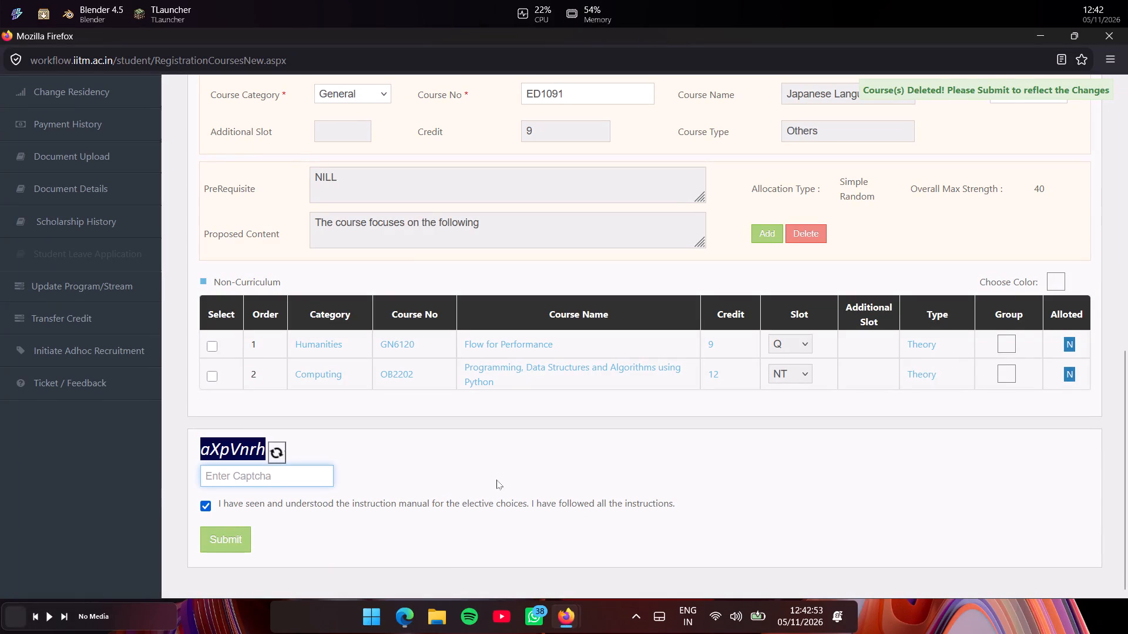
key("x")
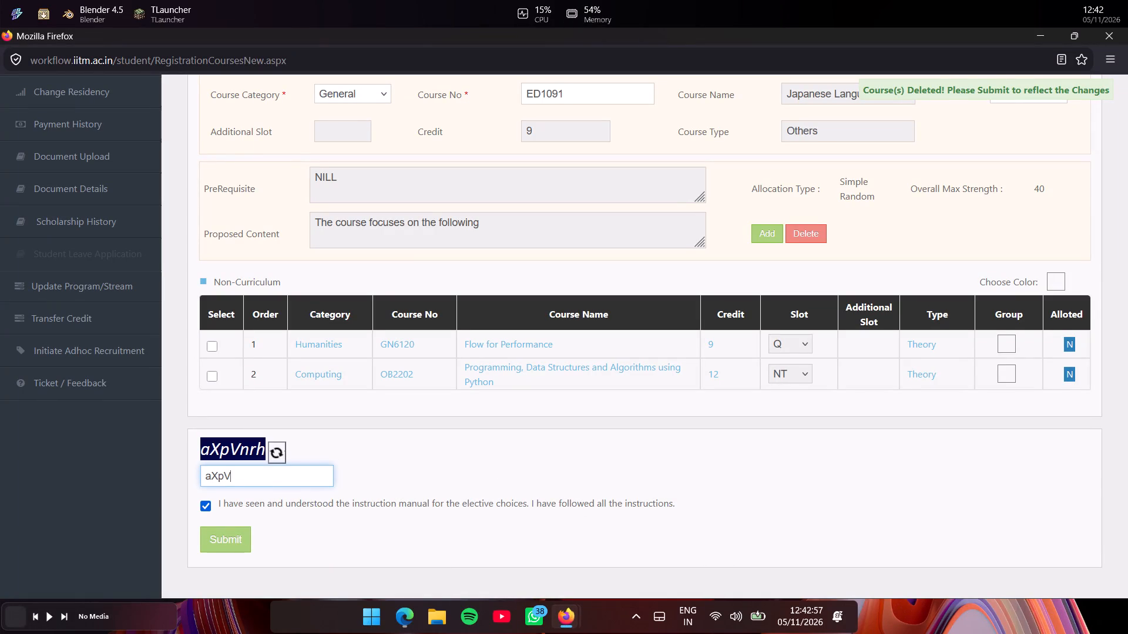
type("nrh")
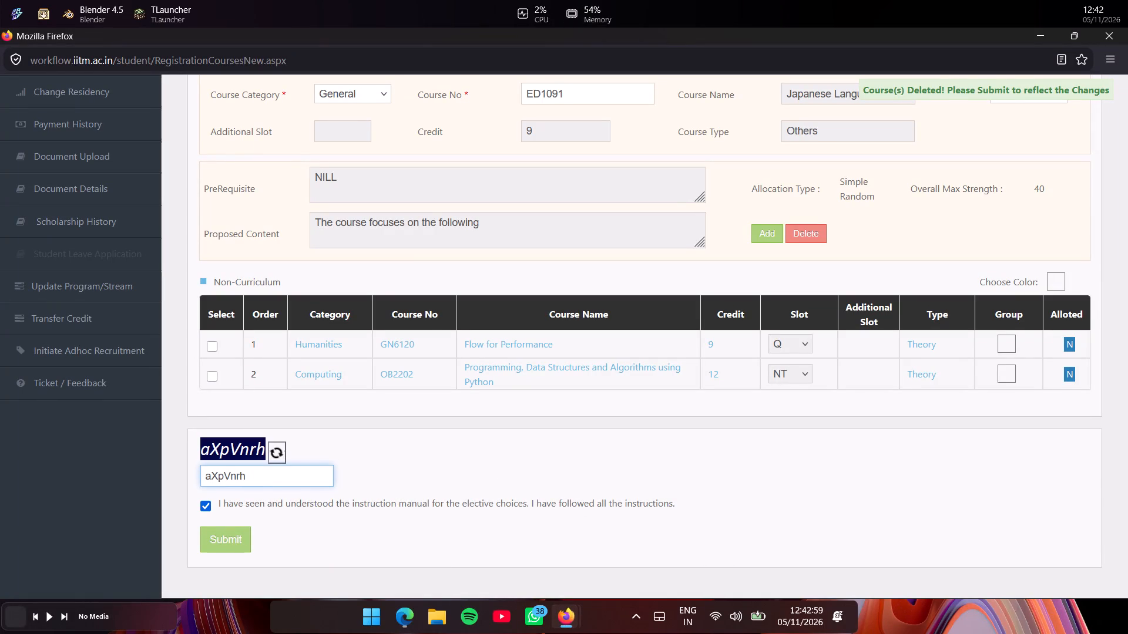
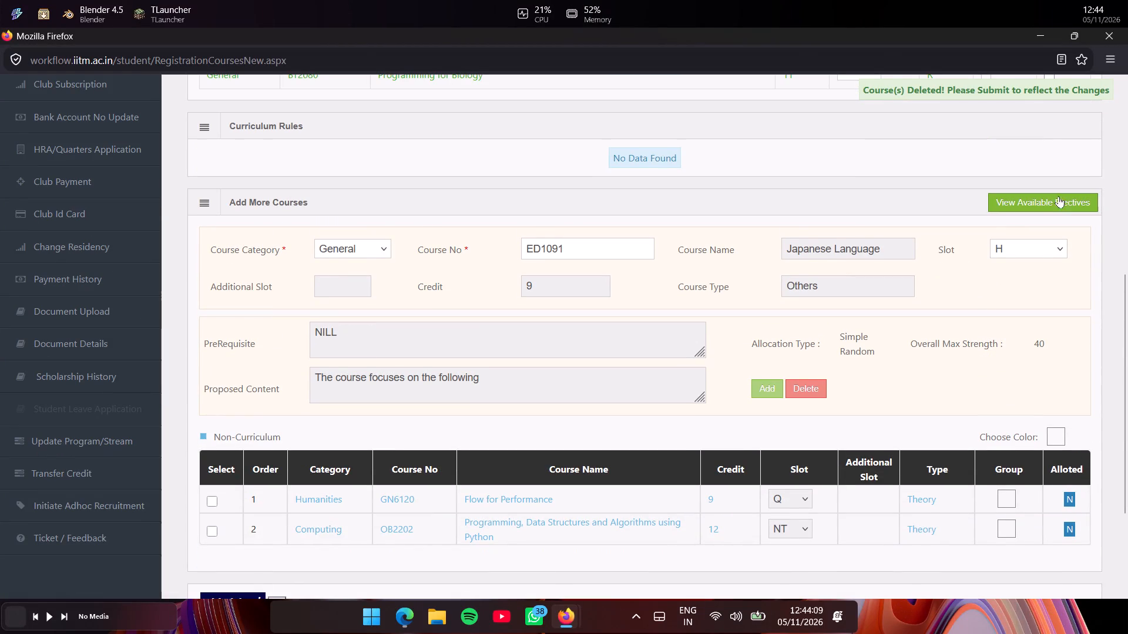
Look through the list of available elective courses from its start to its end, and close it.
scroll(943, 214, "down", 2)
scroll(944, 211, "up", 3)
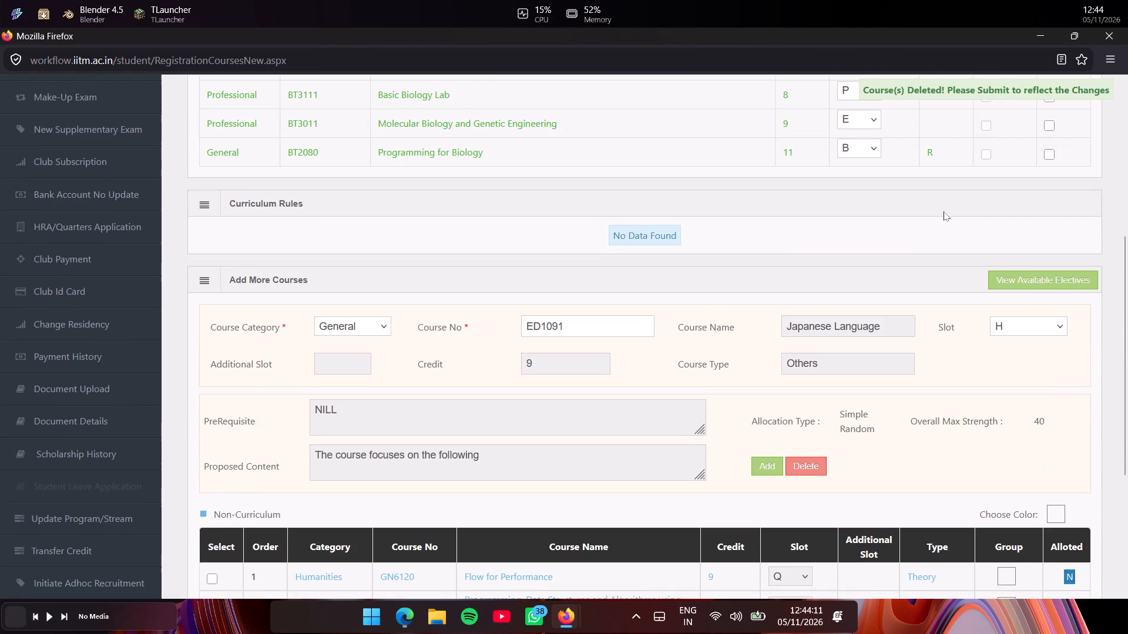
left_click(1015, 278)
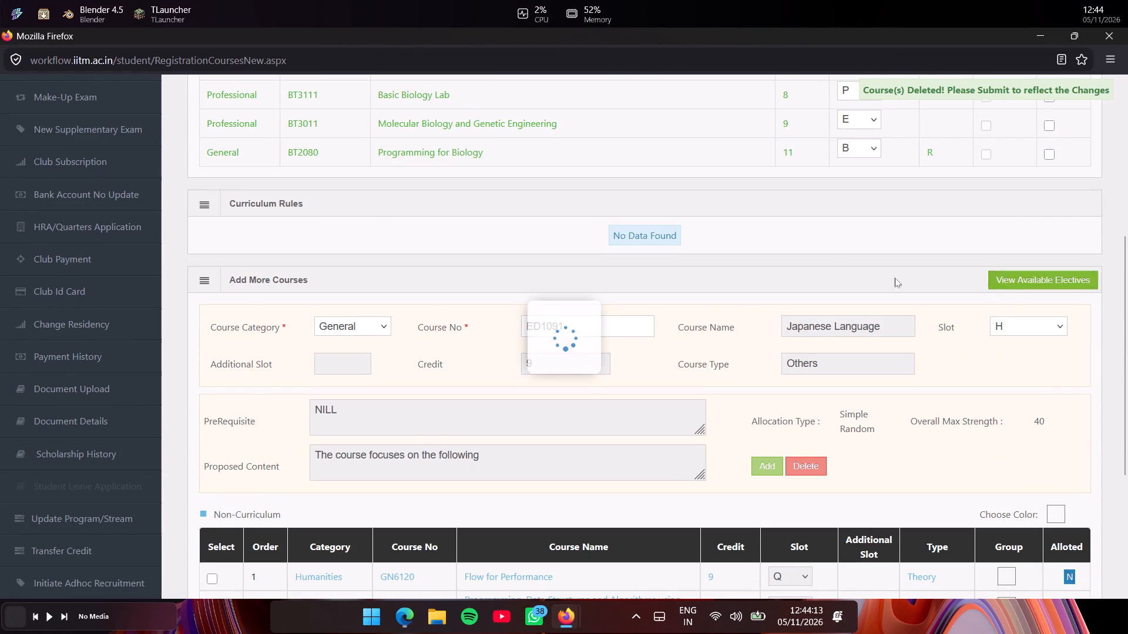
scroll(728, 279, "down", 4)
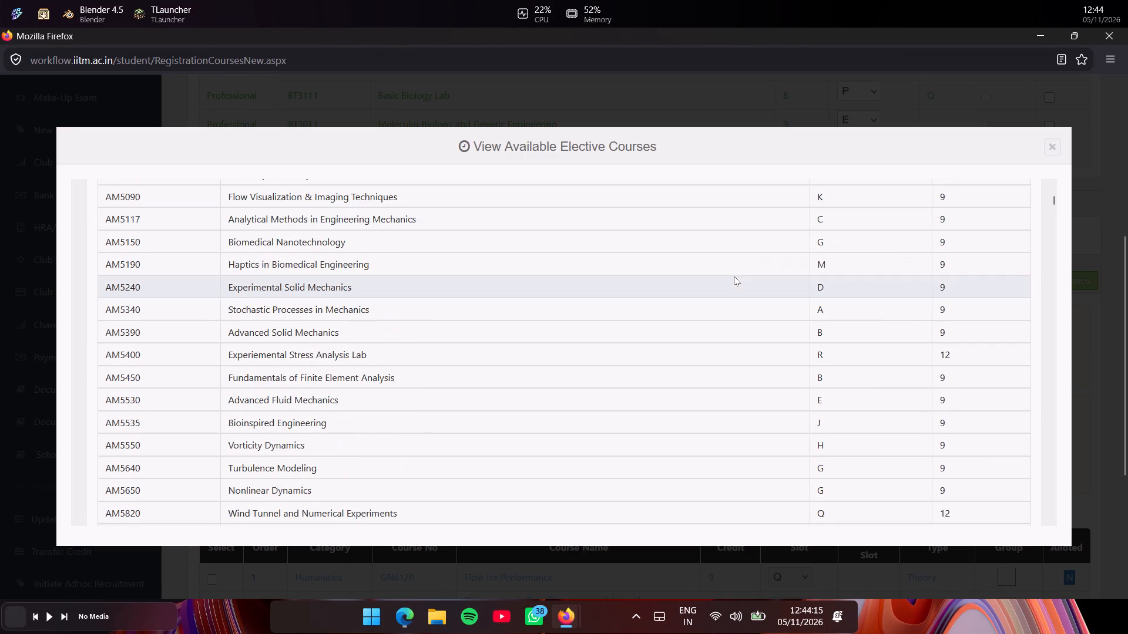
middle_click_drag(734, 279, 681, 496)
left_click(1053, 149)
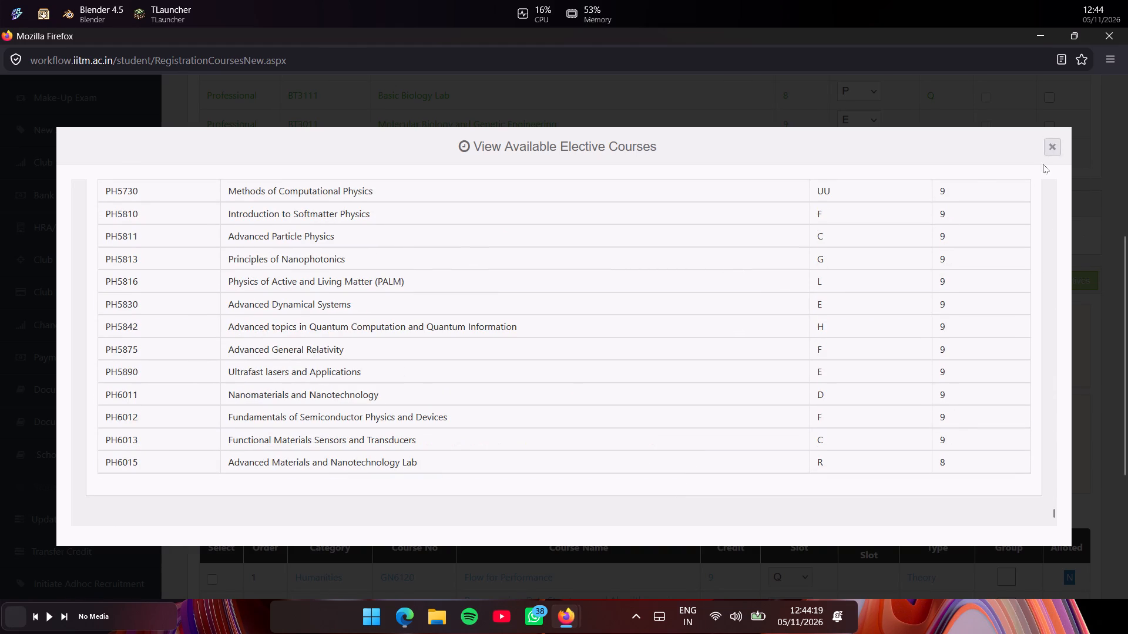
Examine the curriculum course list for the Semester 04 courses across the Computing, Engineering, General and Professional categories, and close it.
scroll(873, 247, "up", 3)
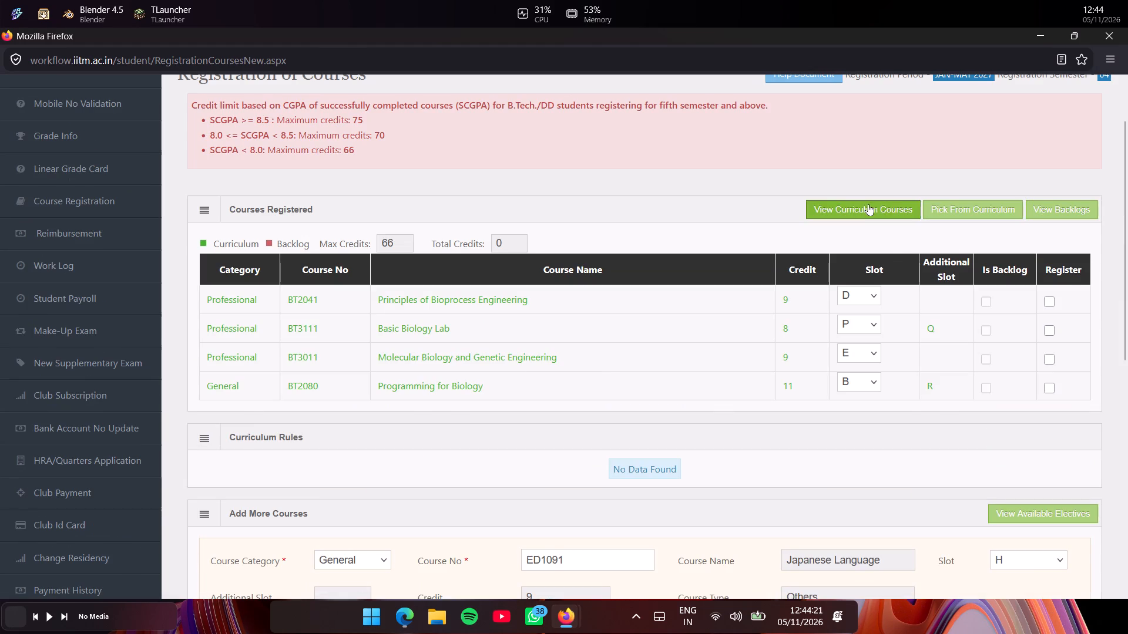
left_click(868, 204)
scroll(495, 287, "down", 6)
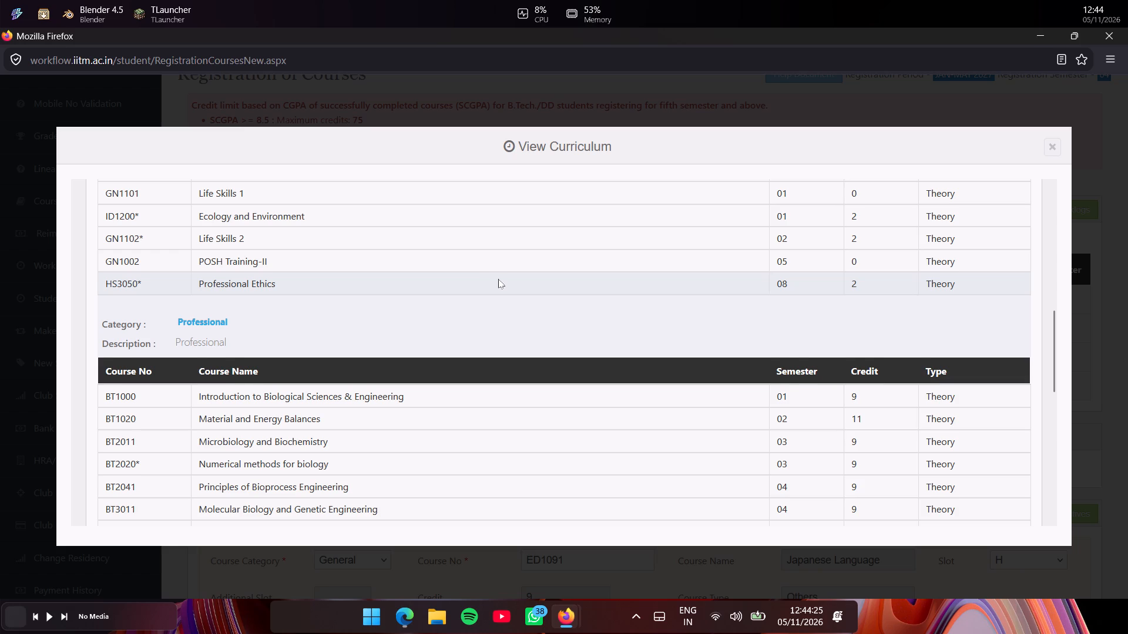
scroll(498, 279, "down", 5)
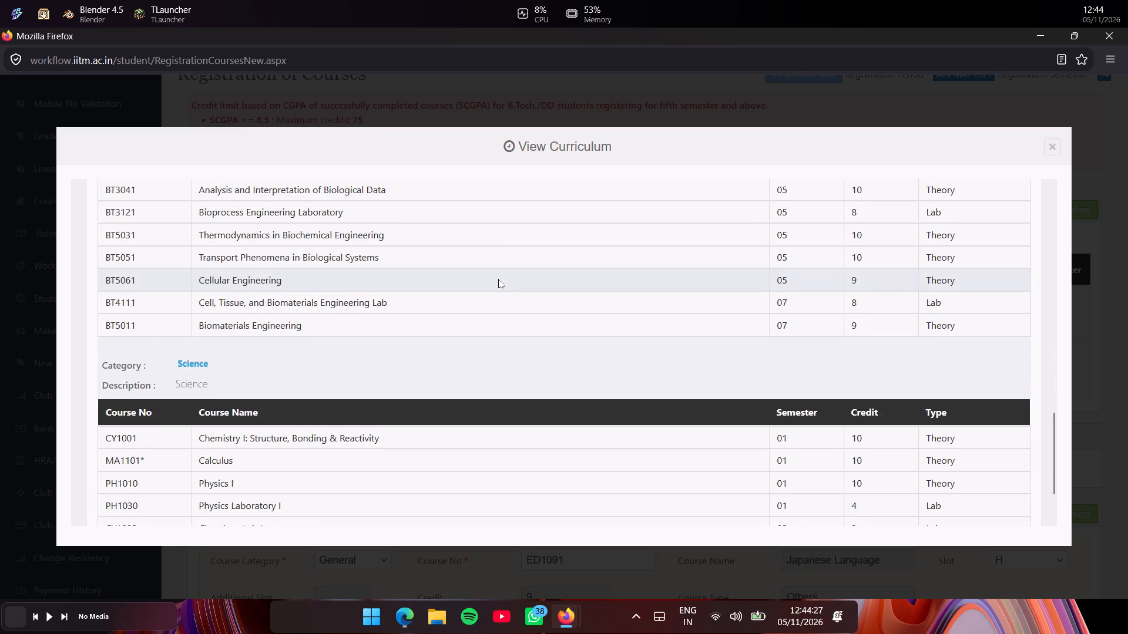
scroll(498, 279, "down", 3)
scroll(500, 278, "up", 2)
scroll(500, 278, "down", 1)
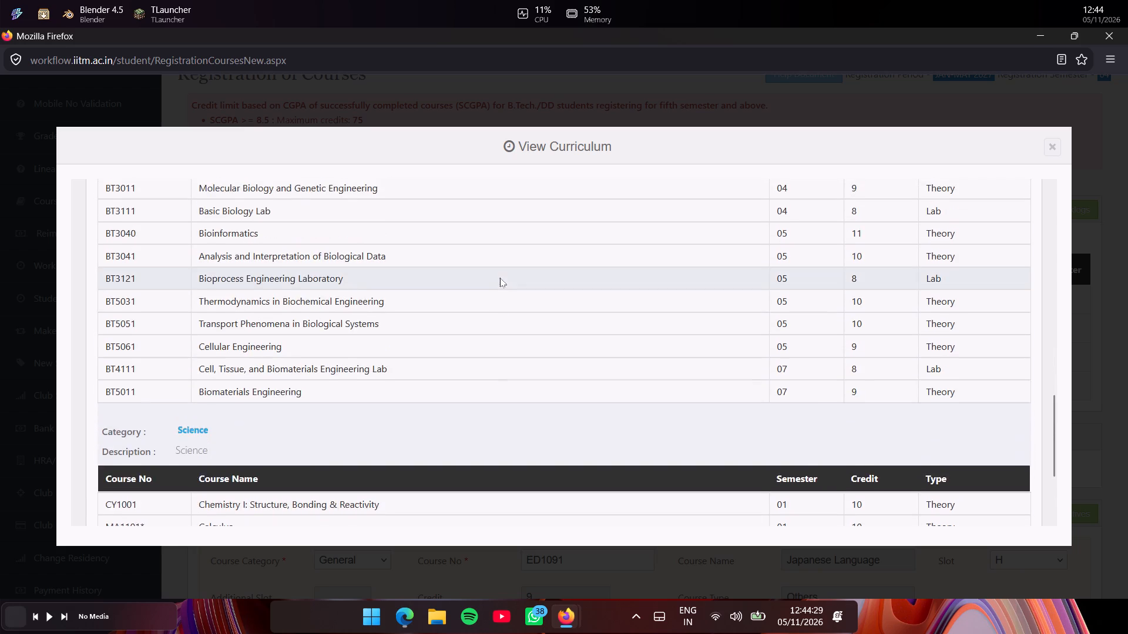
scroll(500, 278, "down", 1)
scroll(500, 278, "up", 3)
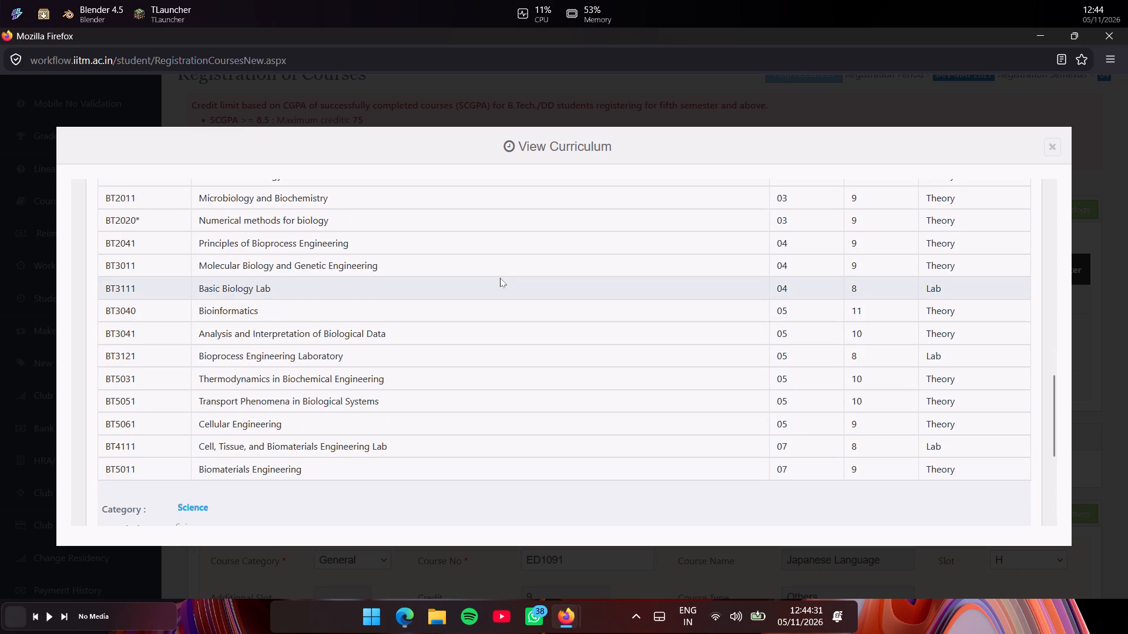
scroll(500, 278, "up", 1)
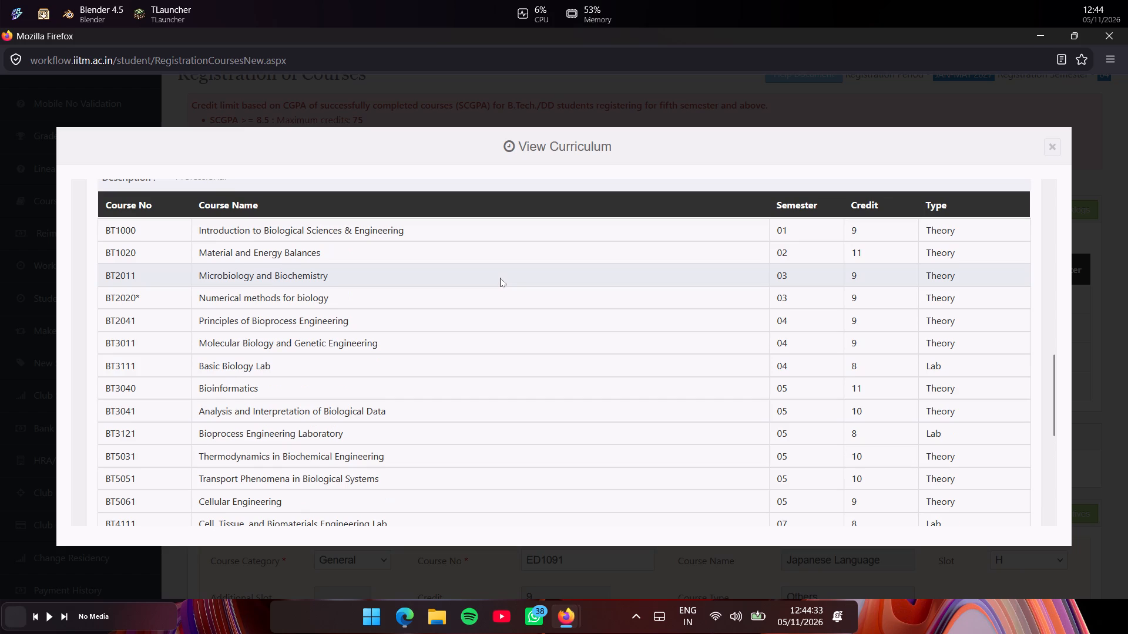
scroll(500, 278, "up", 1)
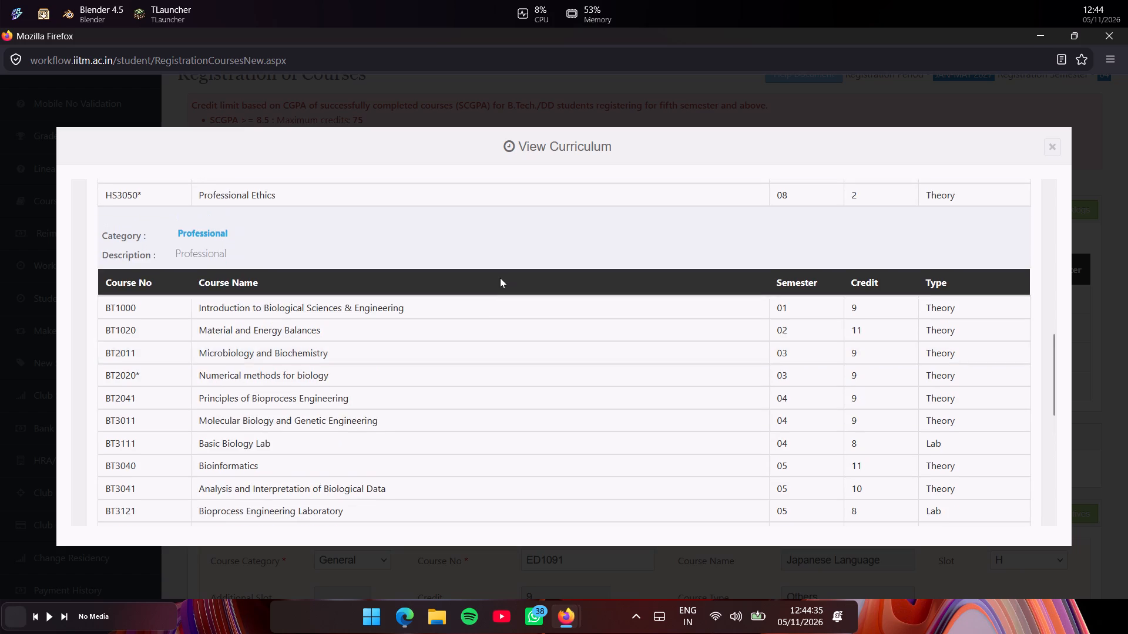
scroll(500, 278, "up", 2)
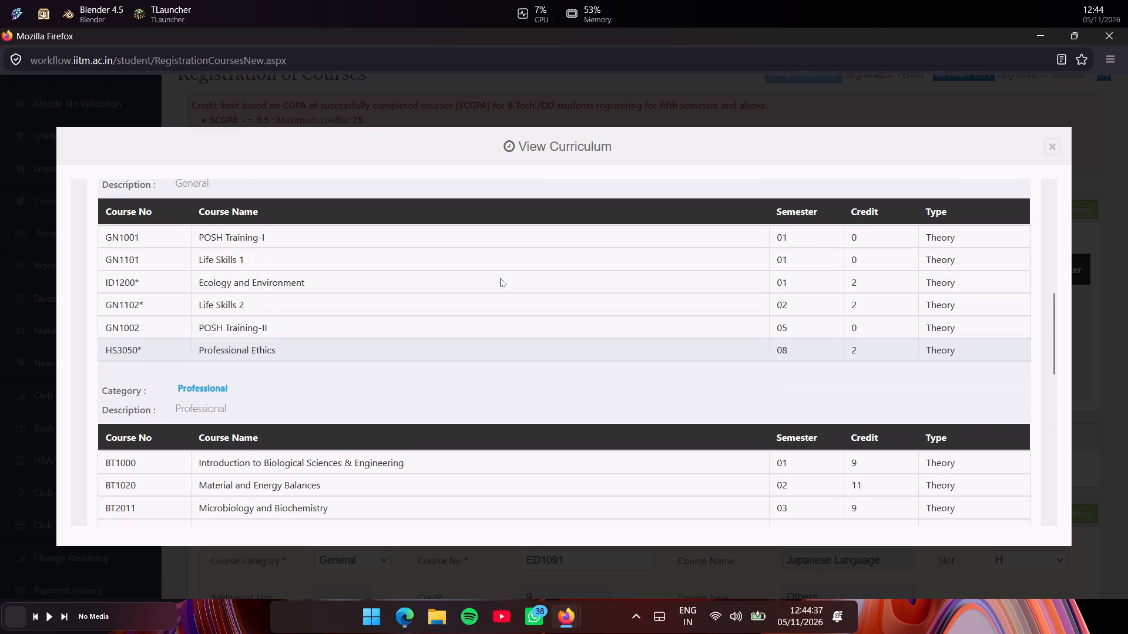
scroll(500, 278, "up", 4)
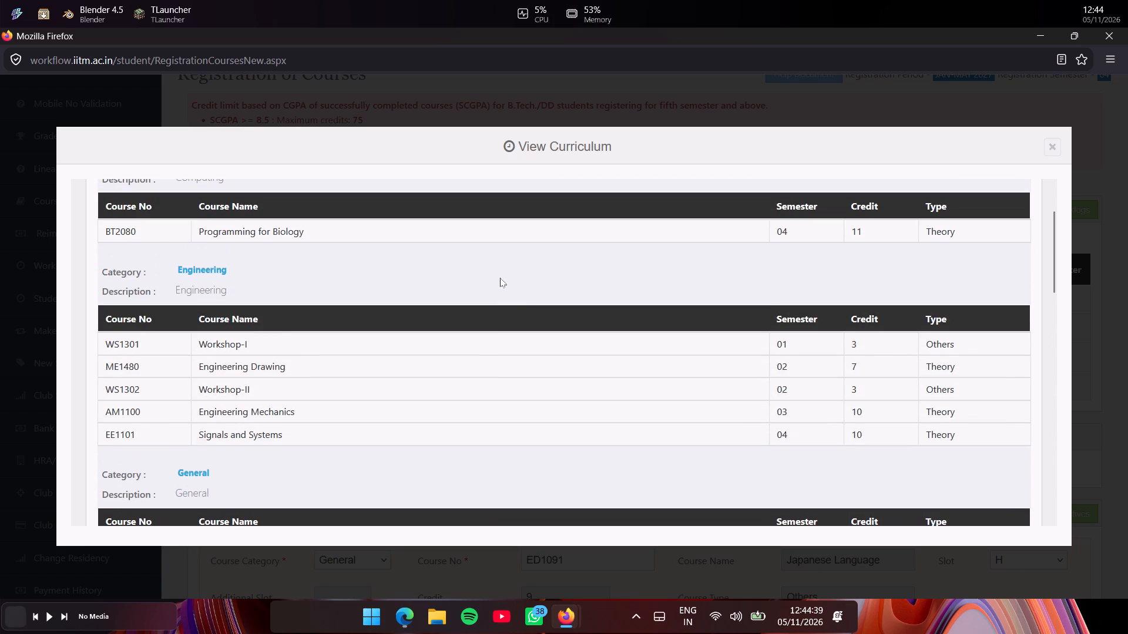
scroll(500, 278, "down", 7)
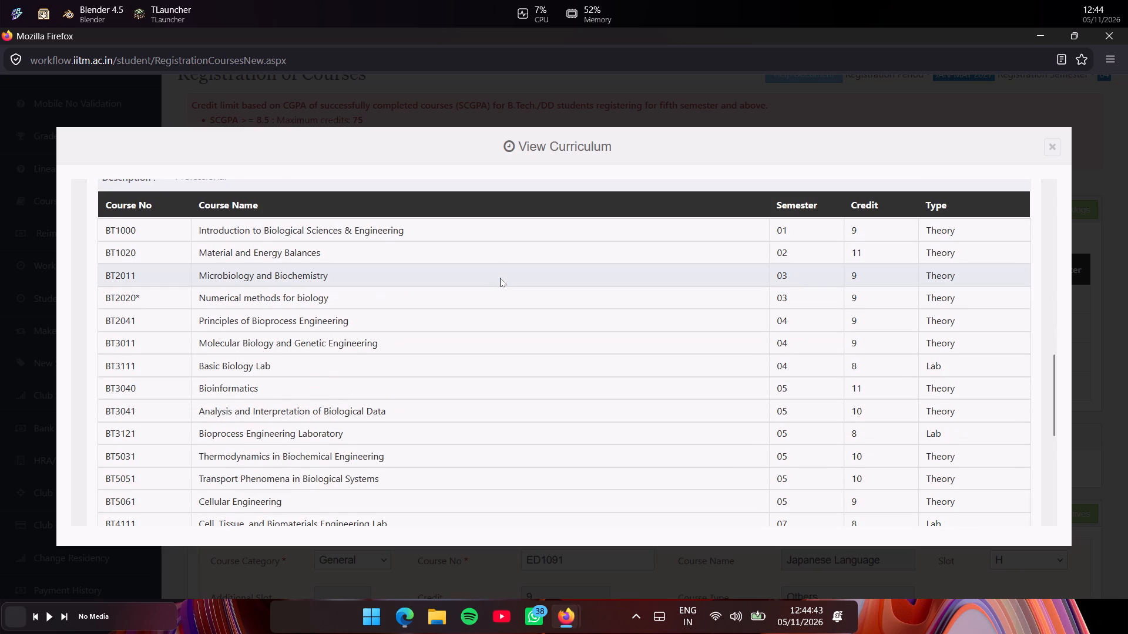
scroll(500, 278, "down", 2)
scroll(500, 278, "up", 1)
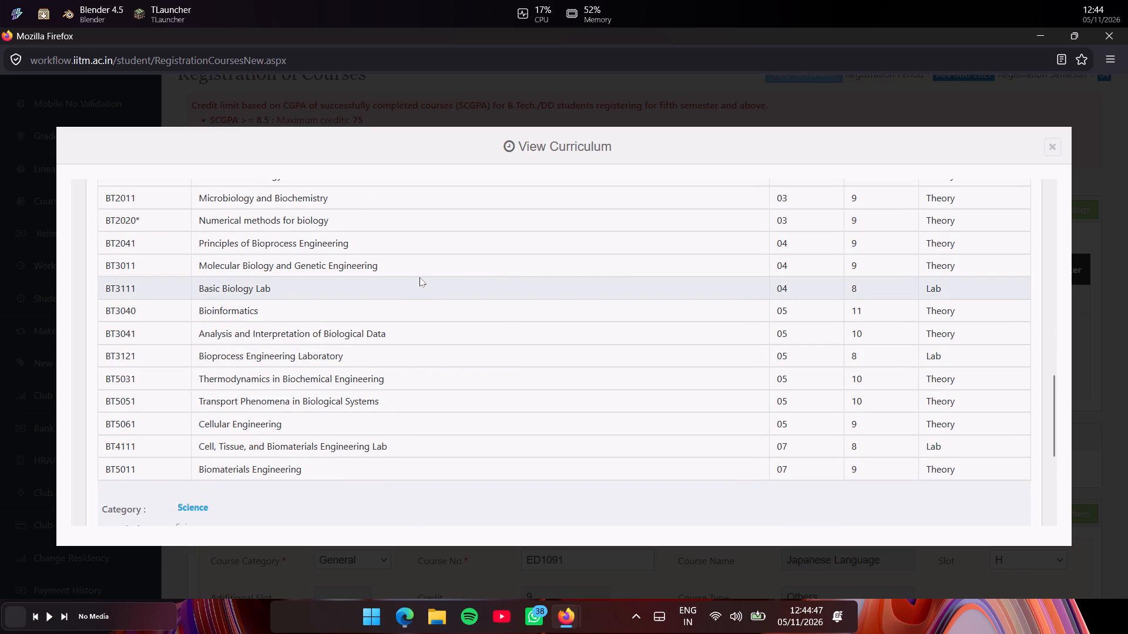
scroll(421, 275, "up", 2)
scroll(421, 275, "down", 1)
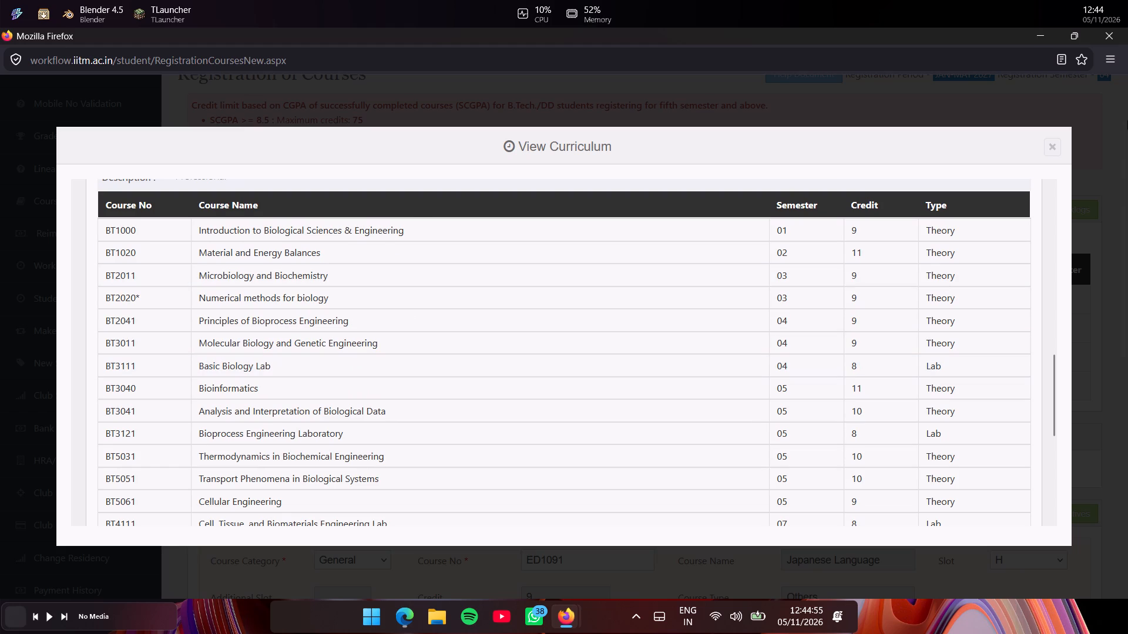
left_click(1055, 146)
Submit the updated course registration.
scroll(597, 365, "down", 7)
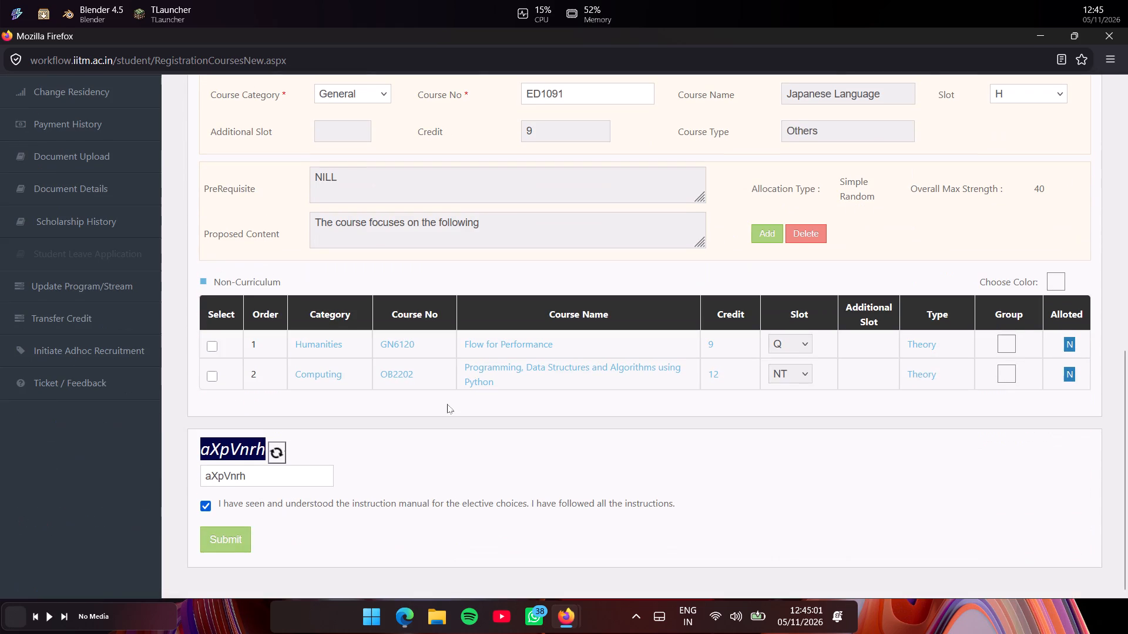
left_click(229, 540)
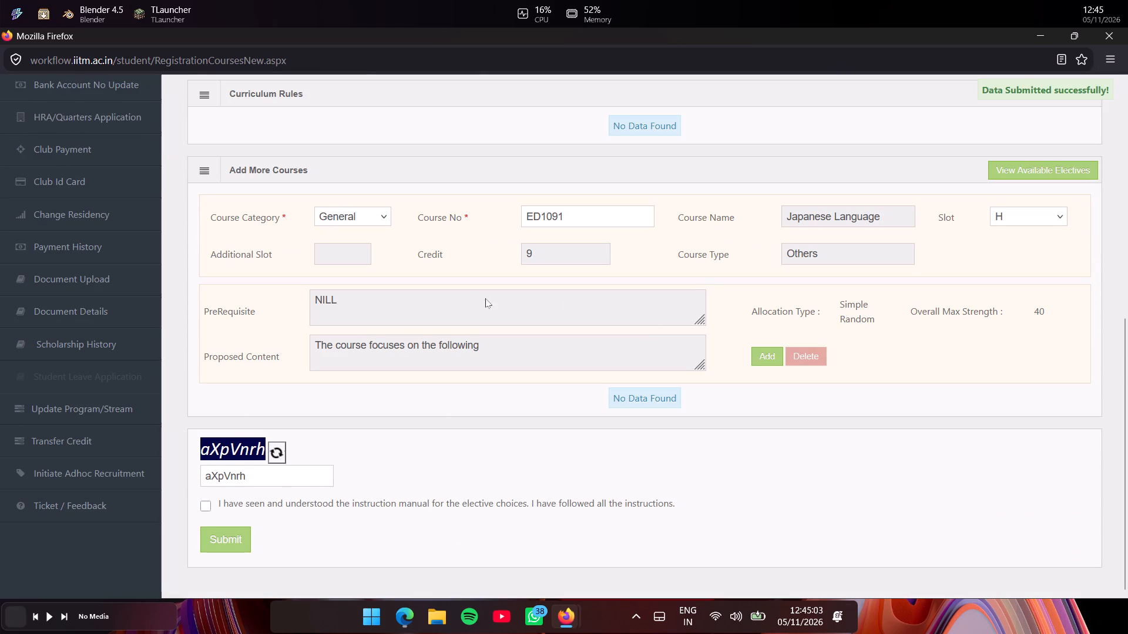
Review the submitted registration page up to the registered courses table, and close the course registration window.
scroll(476, 303, "up", 4)
scroll(476, 303, "down", 5)
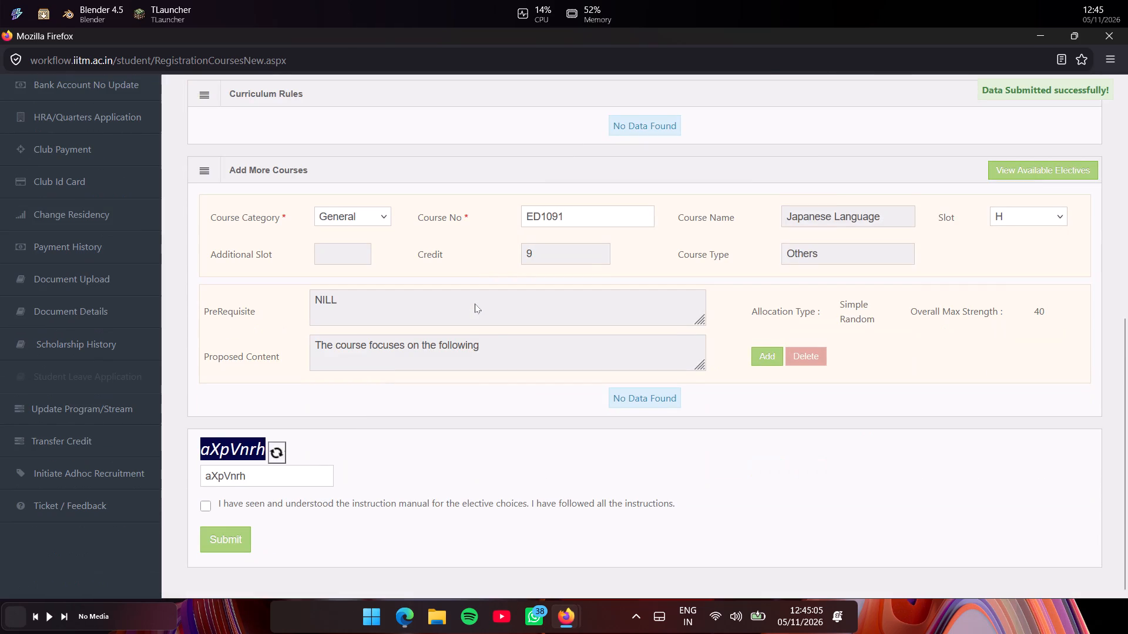
scroll(475, 303, "up", 3)
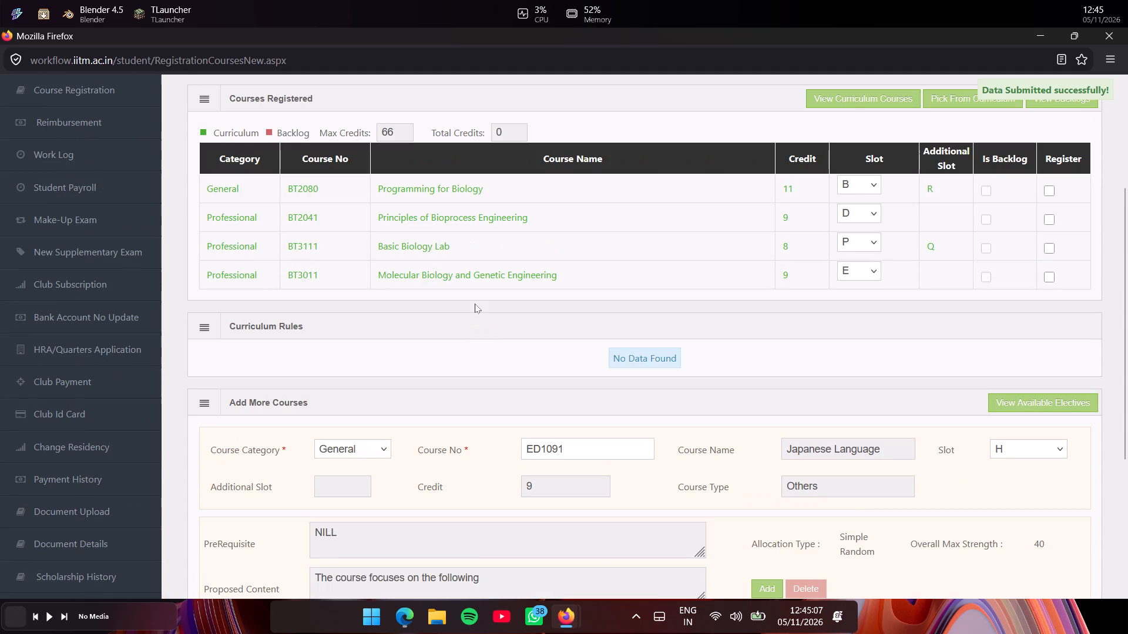
scroll(475, 303, "up", 2)
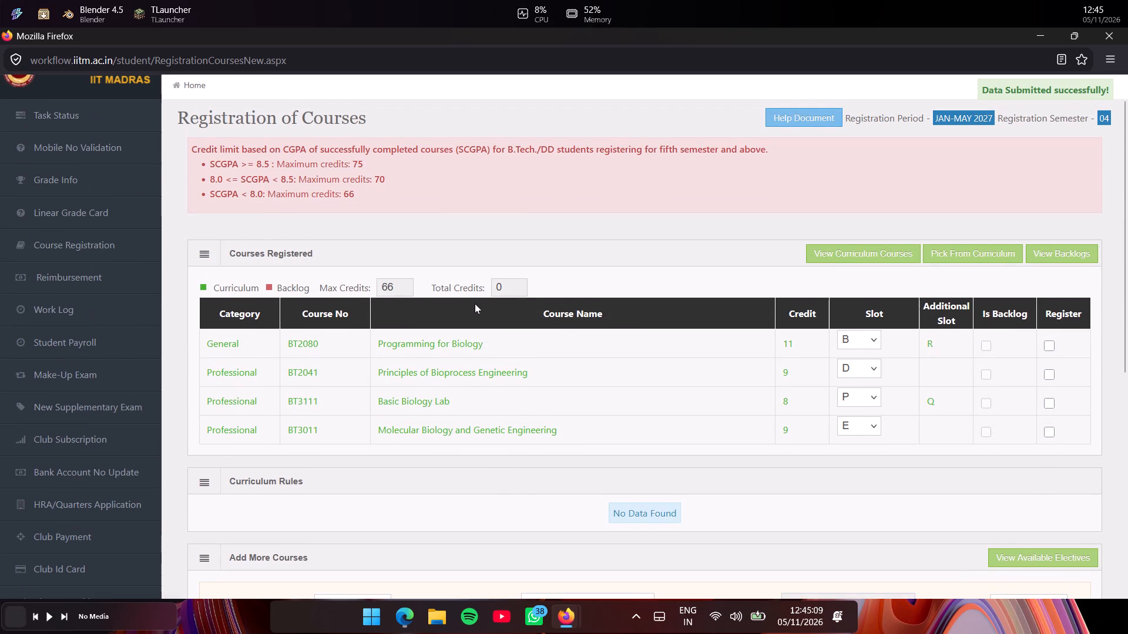
scroll(475, 303, "up", 2)
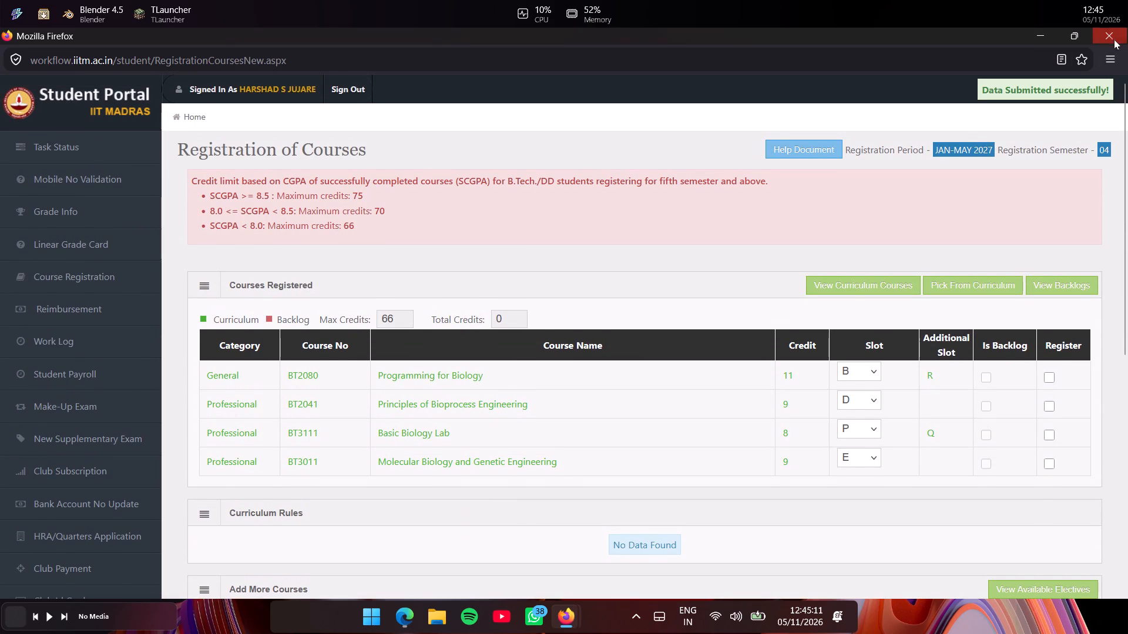
left_click(1110, 38)
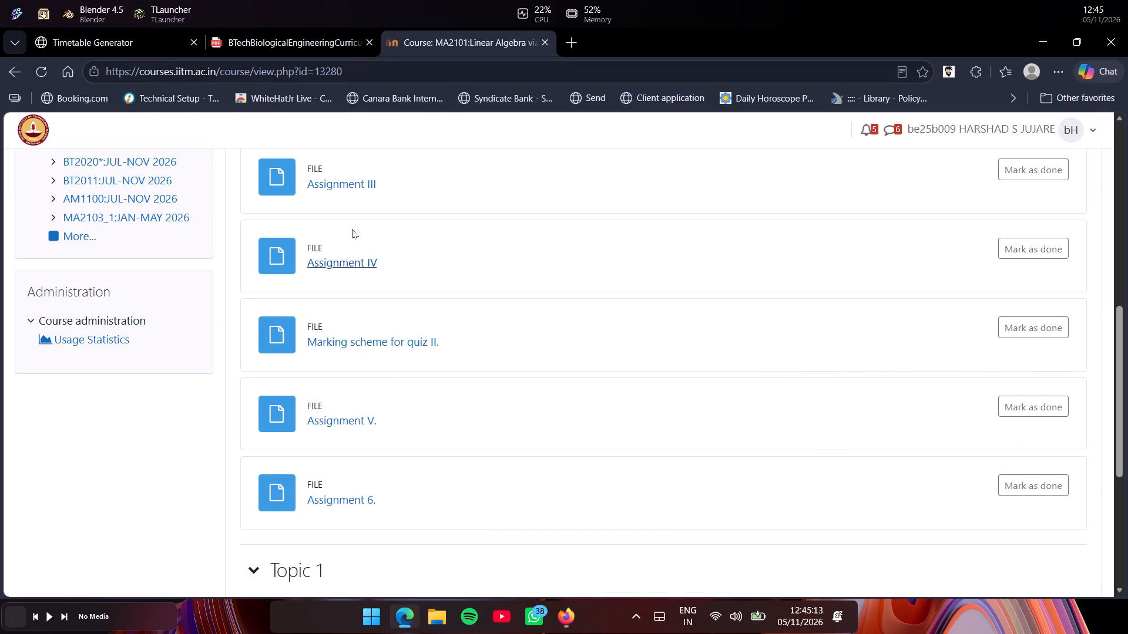
Check Semester 4 in the B.Tech Biological Engineering curriculum PDF in Microsoft Edge, and close that document.
left_click(296, 39)
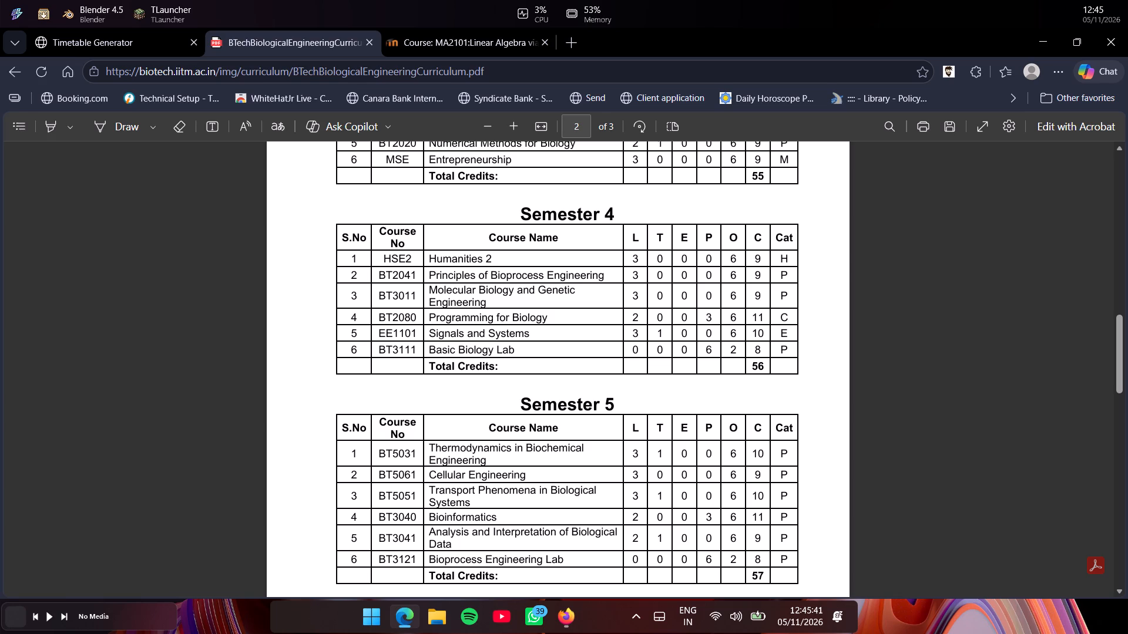
left_click(368, 39)
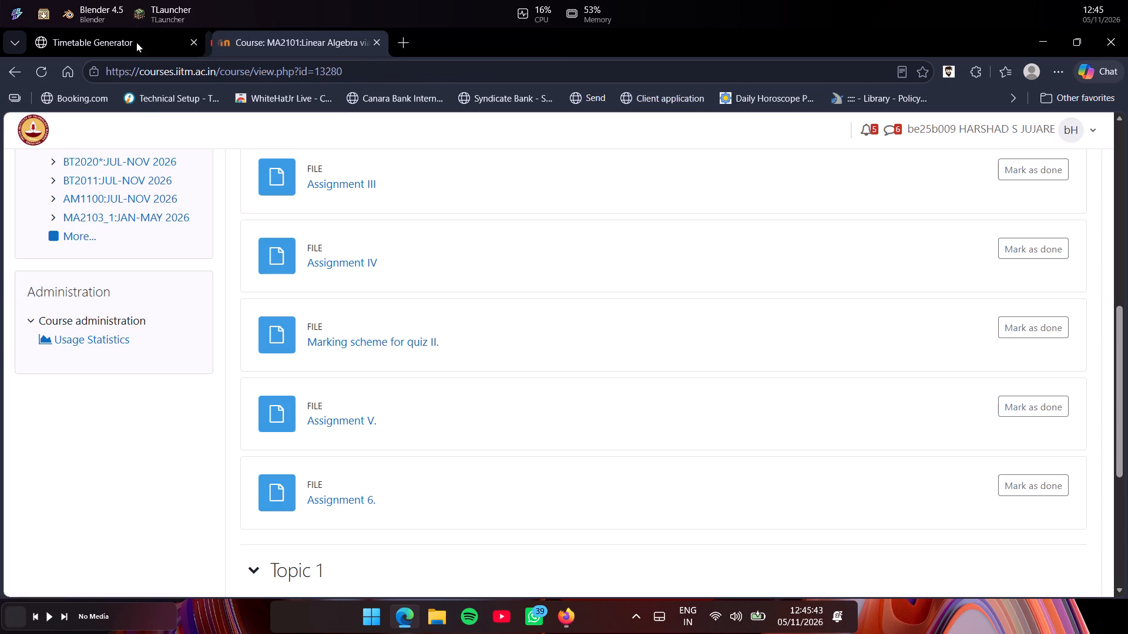
Download the generated weekly timetable from the Timetable Generator page as an image.
left_click(153, 44)
scroll(848, 354, "up", 3)
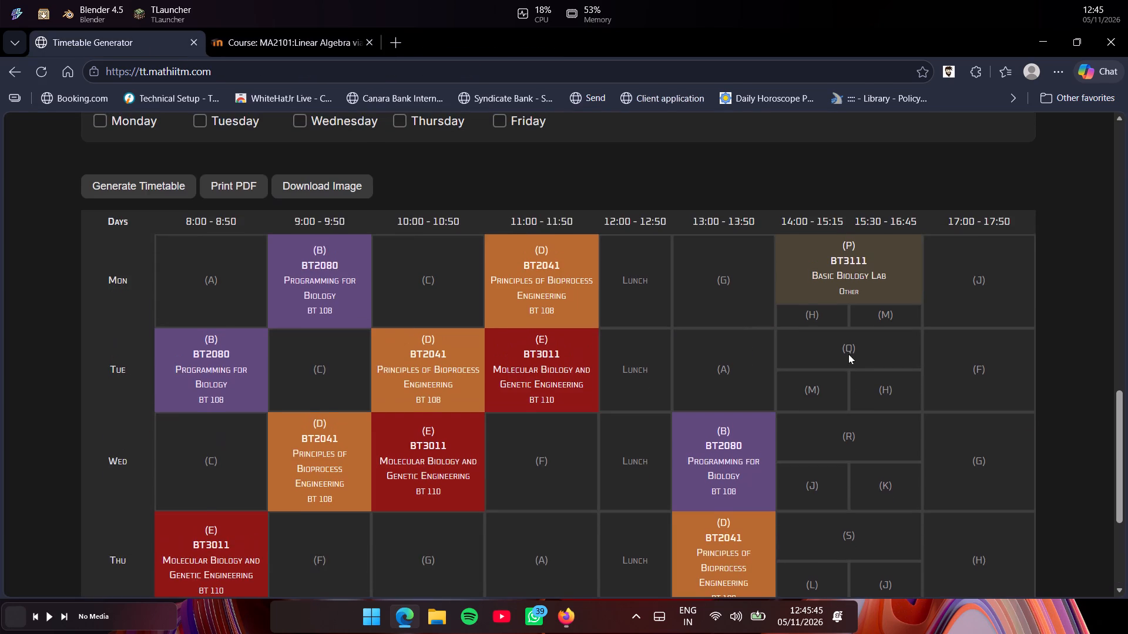
scroll(848, 354, "down", 2)
scroll(848, 354, "up", 1)
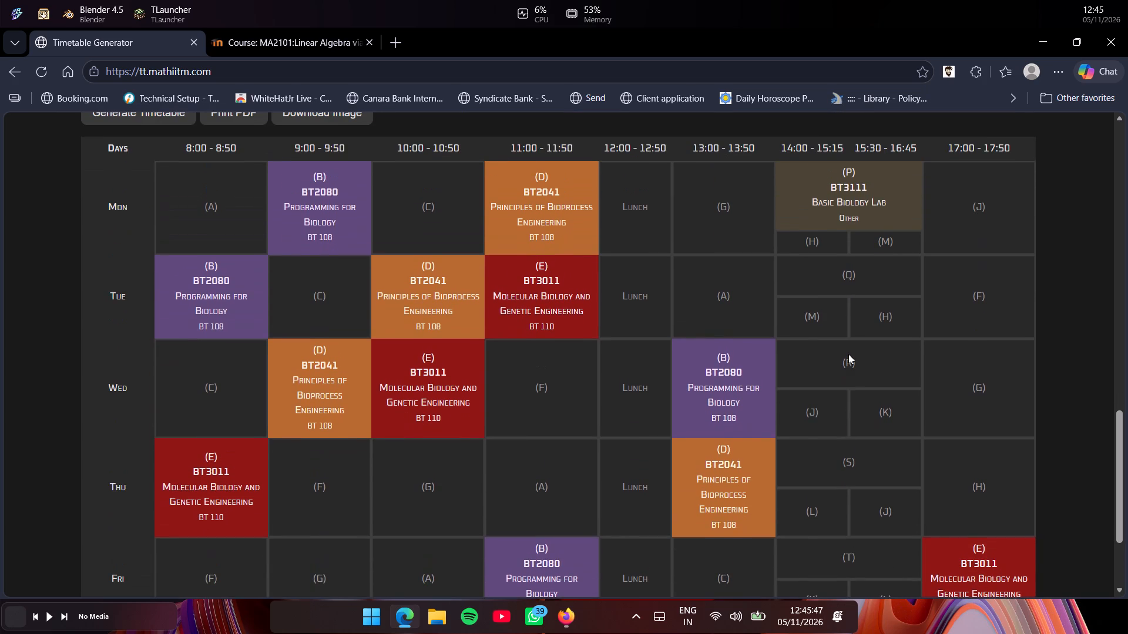
scroll(848, 354, "up", 2)
left_click(325, 265)
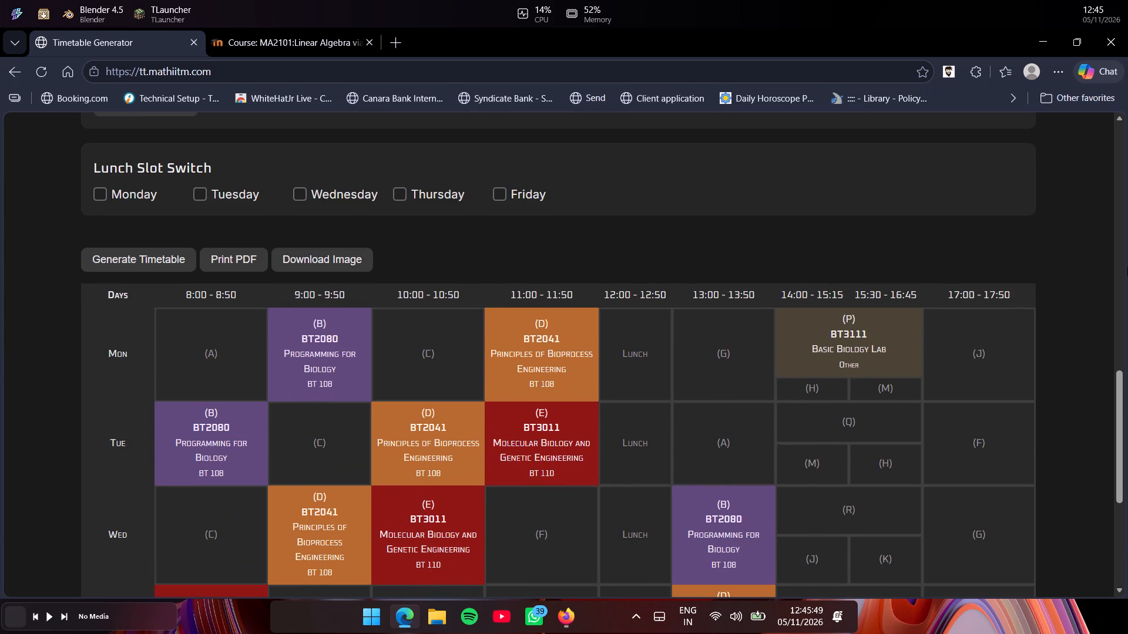
Open the downloaded timetable.png in the image viewer and examine its weekday course slots up close.
scroll(686, 253, "down", 3)
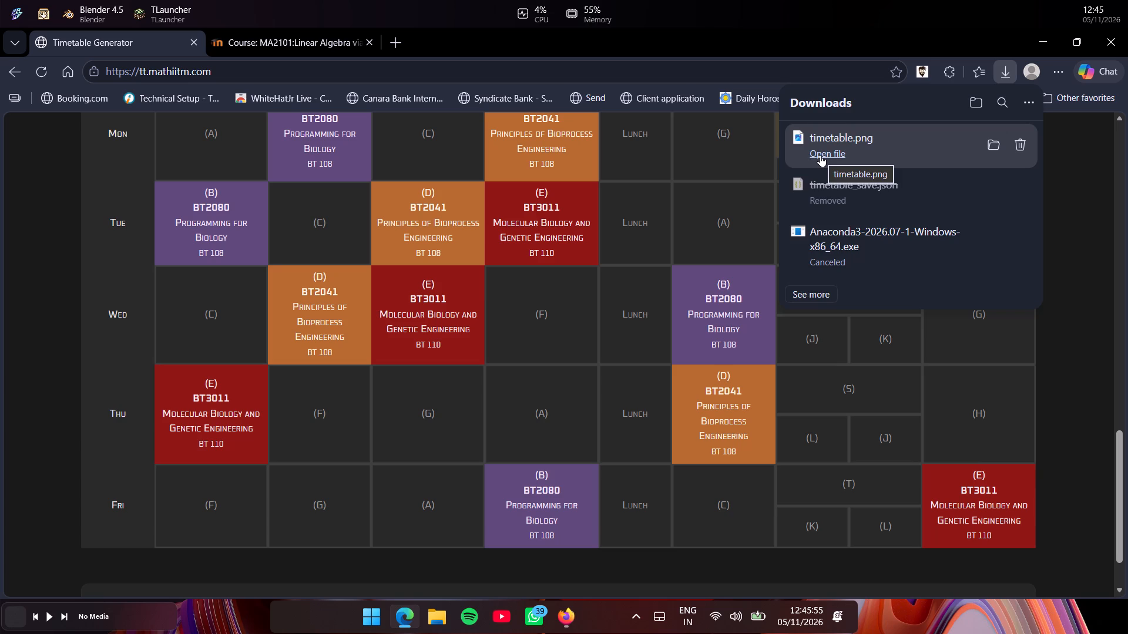
scroll(822, 155, "up", 2)
scroll(523, 219, "up", 2)
scroll(522, 219, "down", 2)
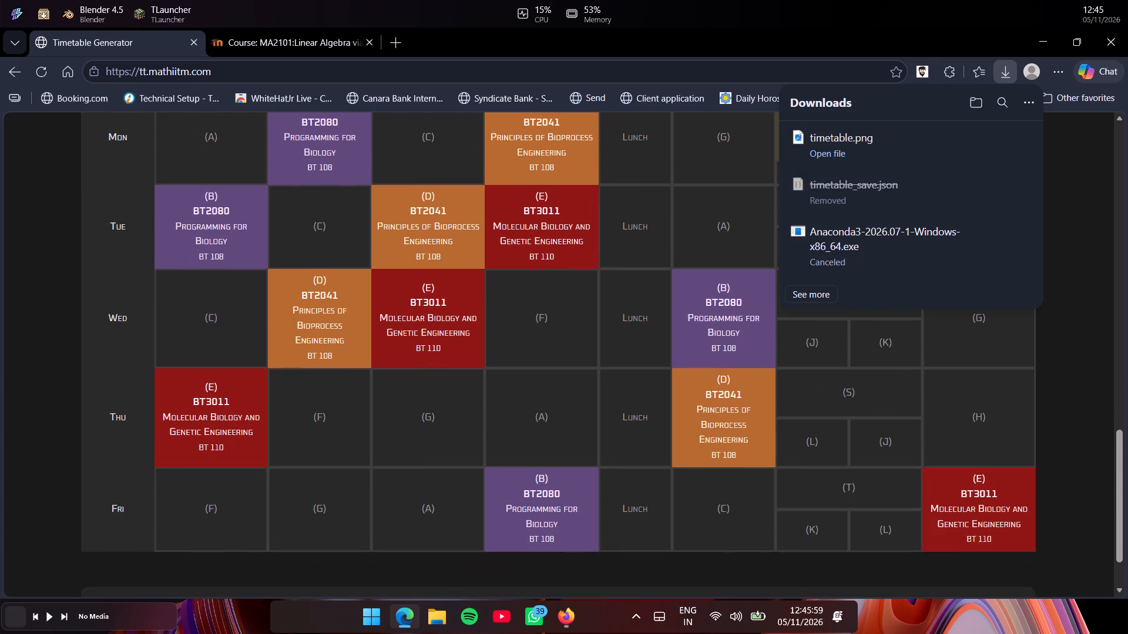
scroll(522, 219, "up", 1)
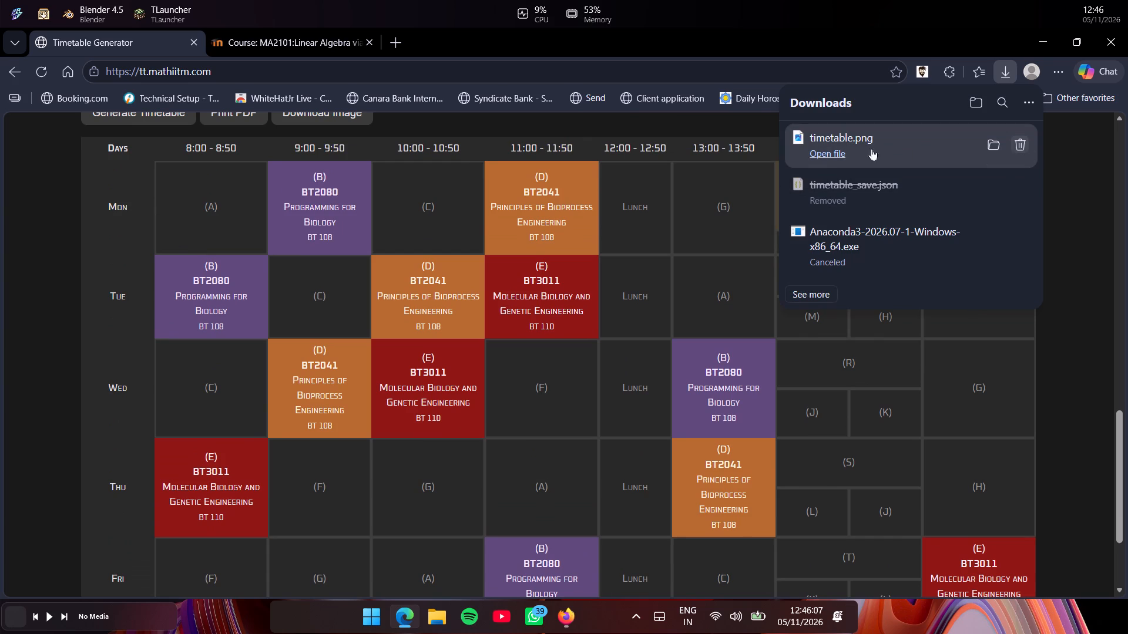
left_click(817, 156)
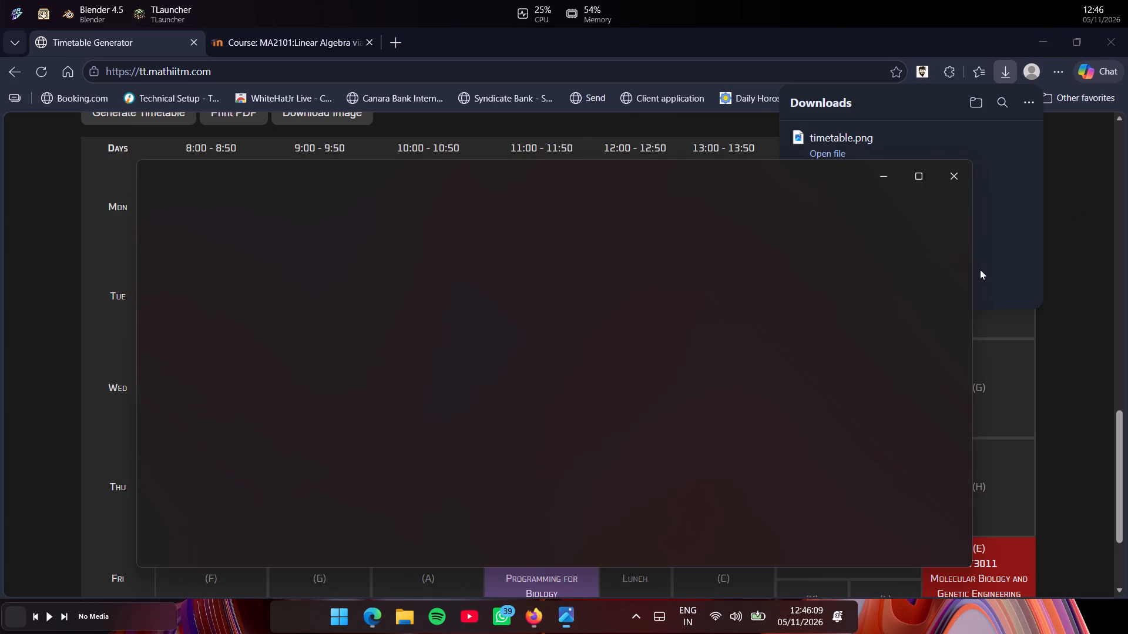
scroll(796, 353, "down", 2)
scroll(753, 353, "up", 2)
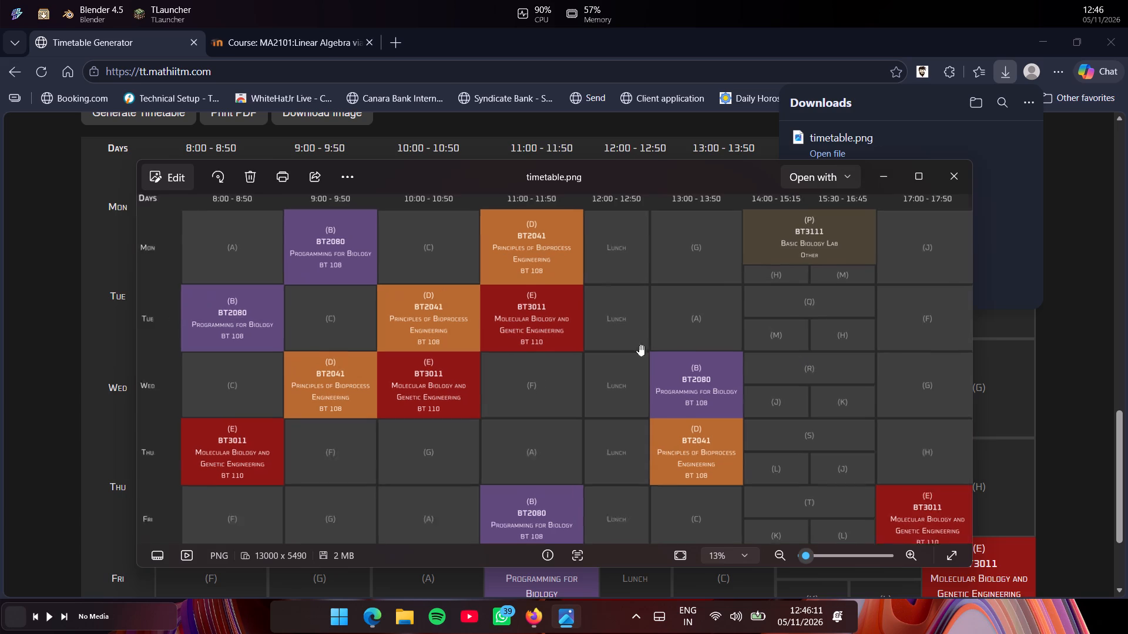
scroll(639, 345, "up", 6)
left_click_drag(810, 329, 558, 423)
scroll(639, 389, "down", 6)
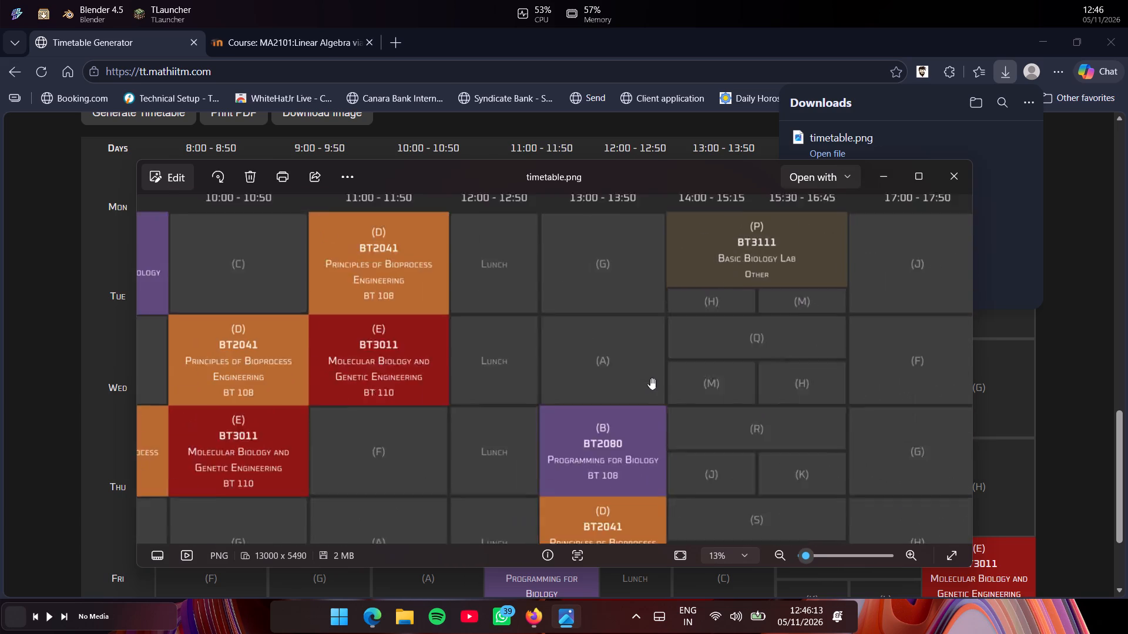
View the whole weekly timetable image from Monday to Friday in a maximized viewer window, and close the viewer.
scroll(653, 372, "down", 6)
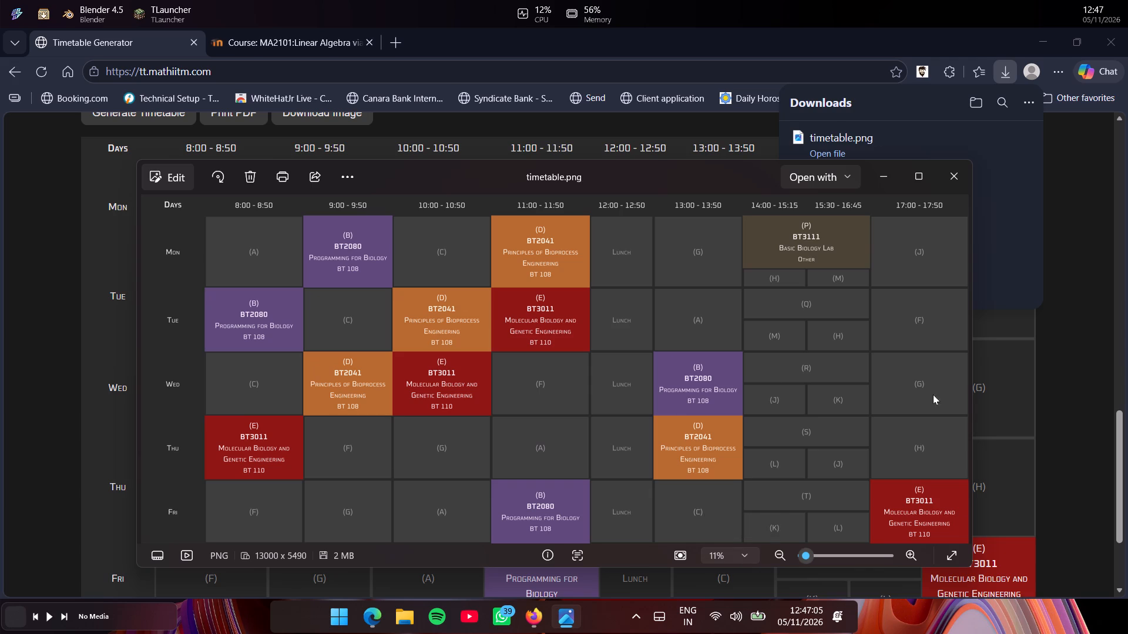
left_click(821, 176)
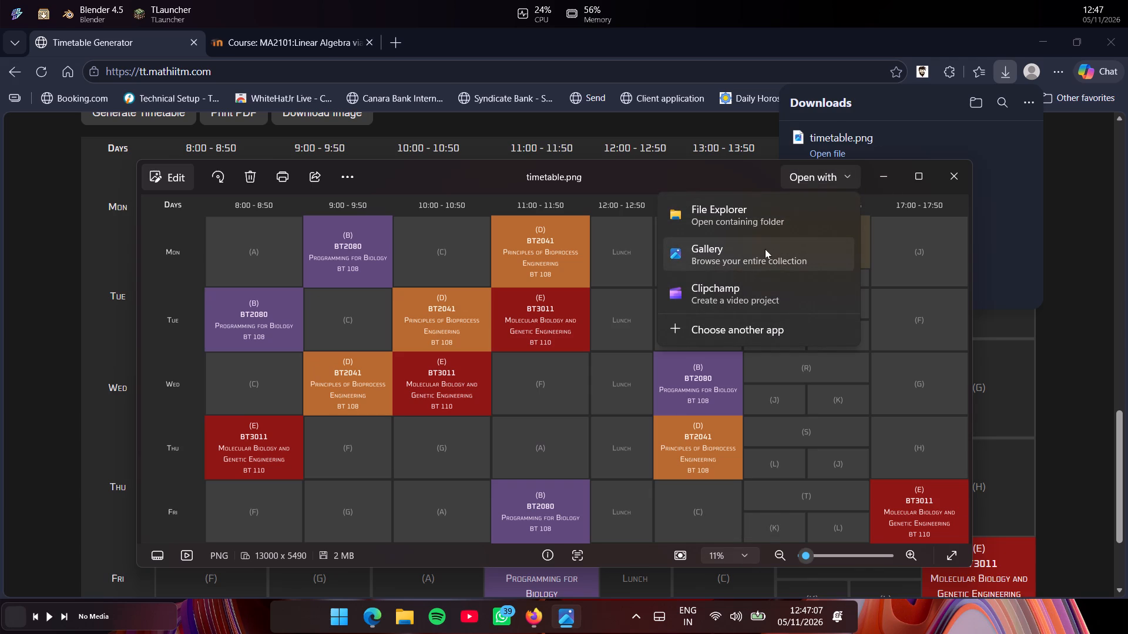
left_click(922, 183)
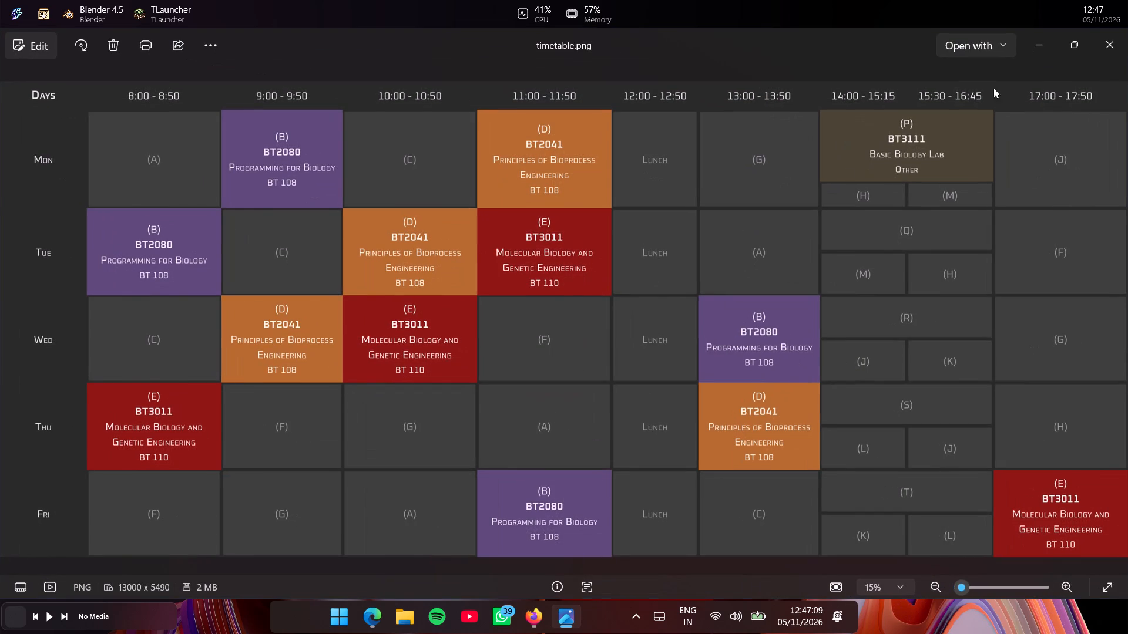
left_click(1119, 30)
Show the downloaded timetable.png in its EDGE downloads folder in File Explorer, and copy the file.
left_click(993, 146)
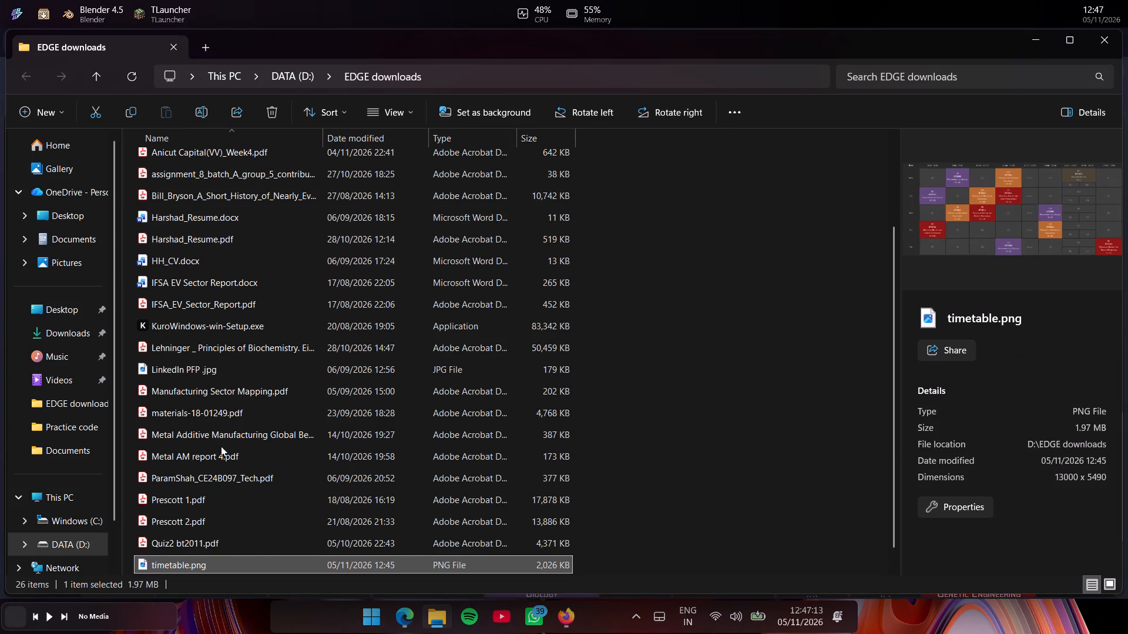
right_click(249, 560)
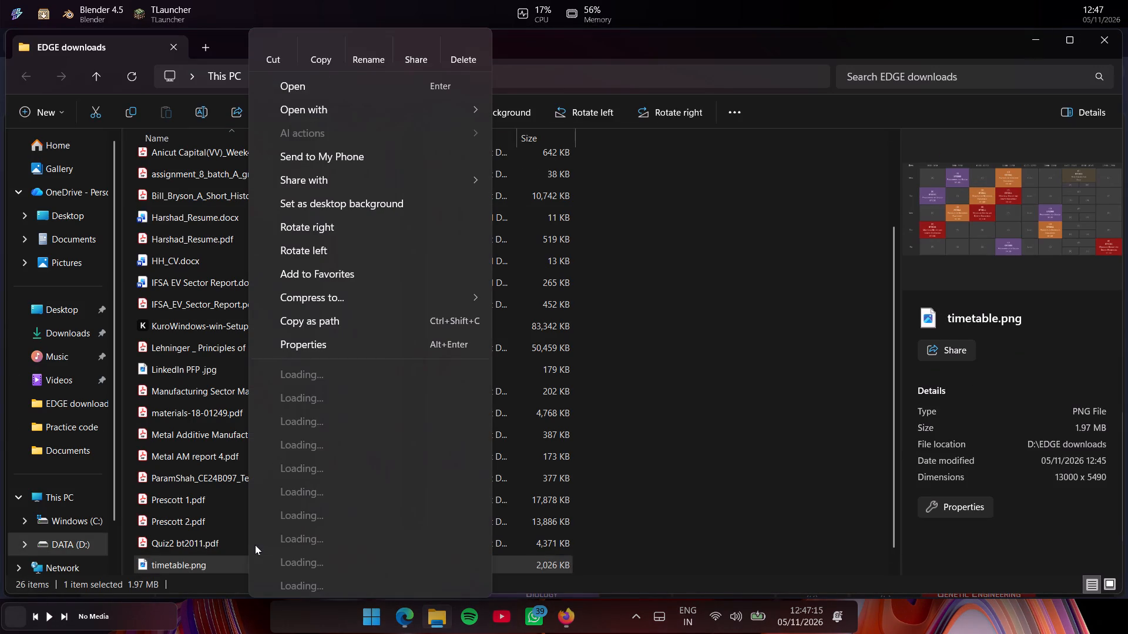
left_click(326, 48)
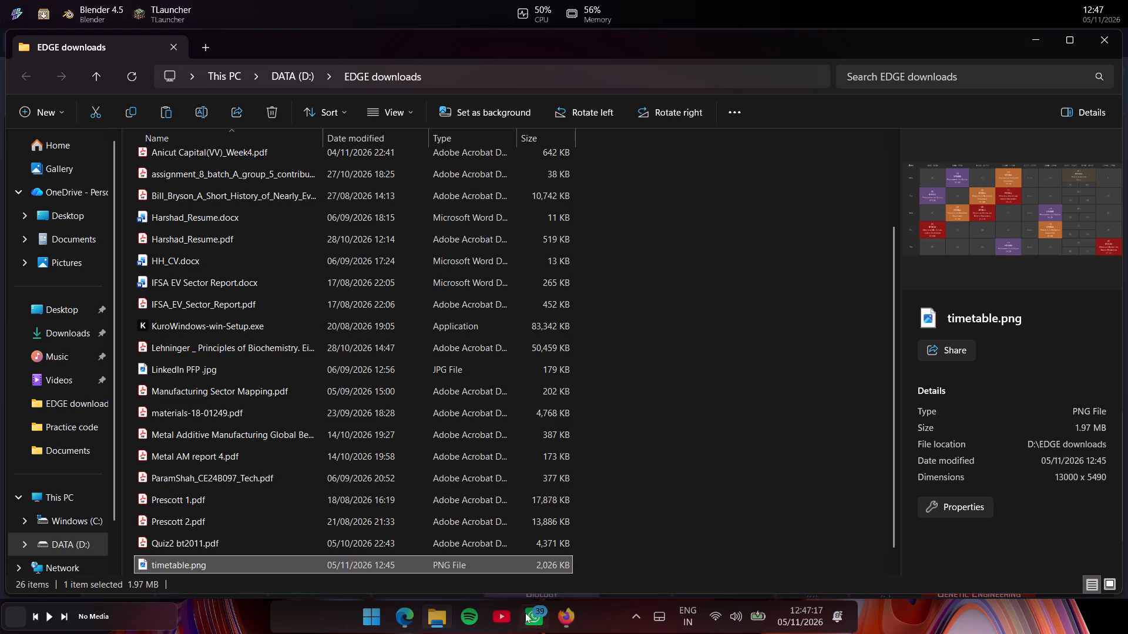